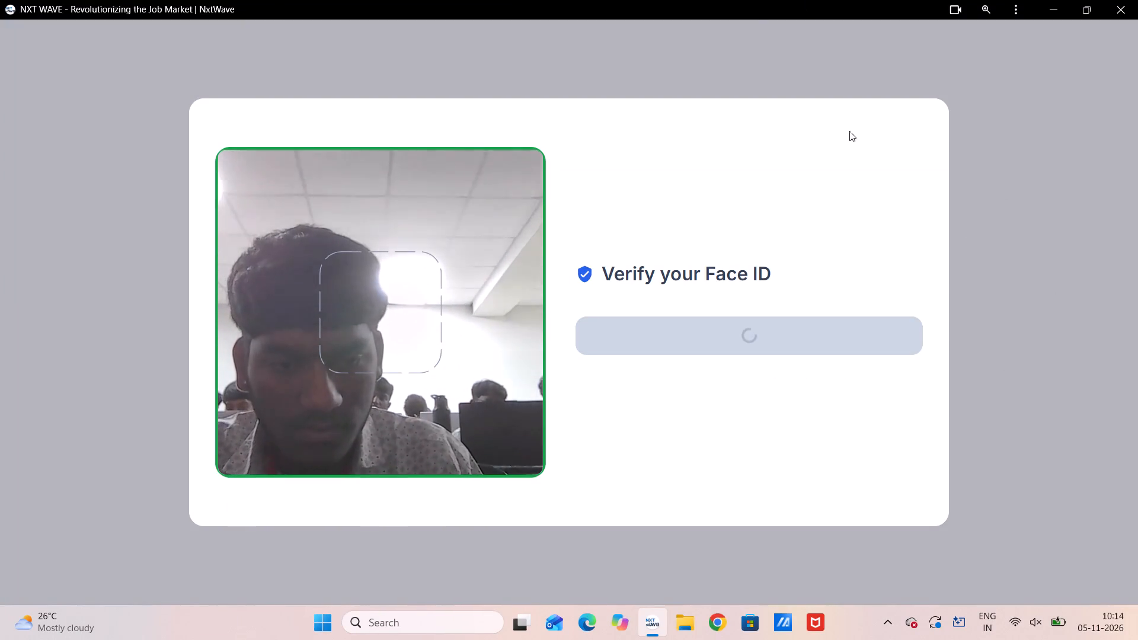
Close the NXT WAVE face verification window and leave without saving changes.
click(1137, 0)
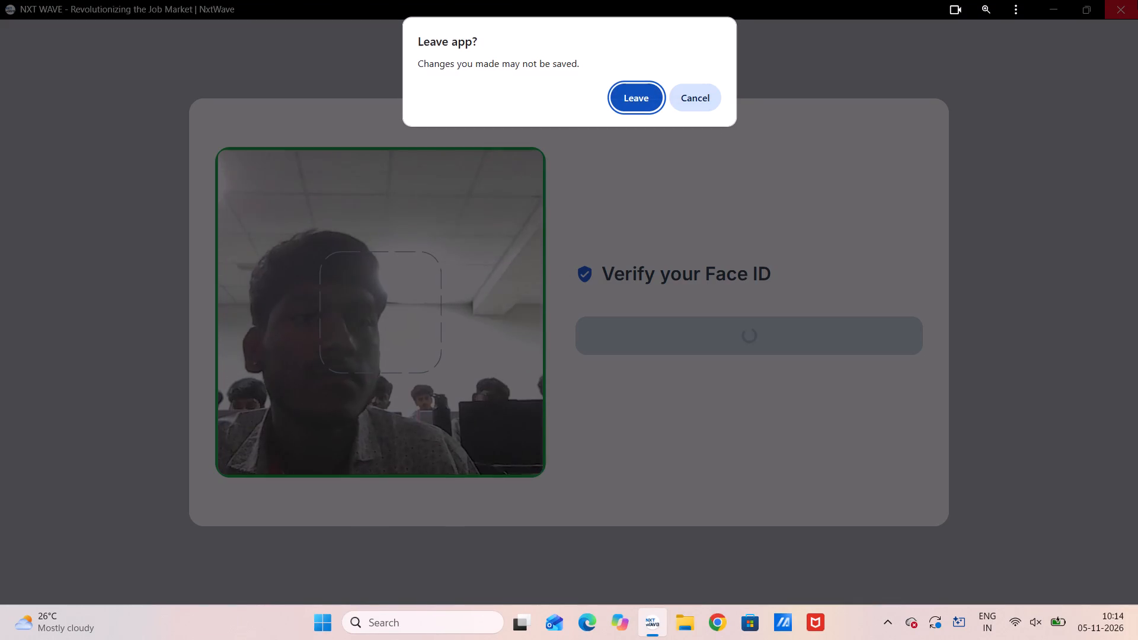
click(630, 95)
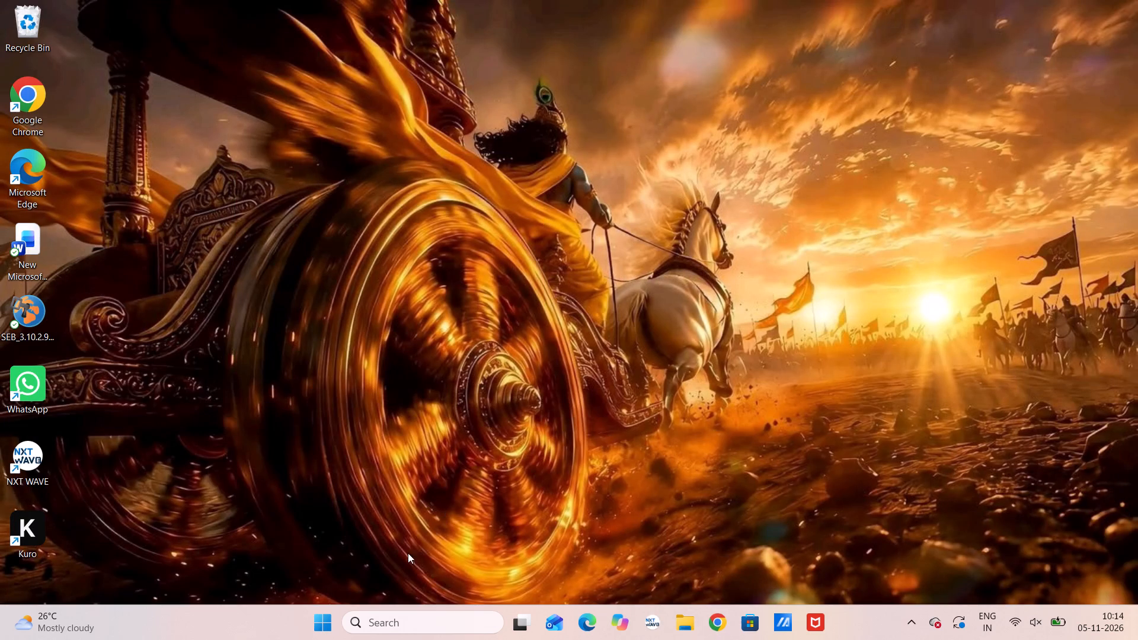
Launch Microsoft Word.
click(324, 615)
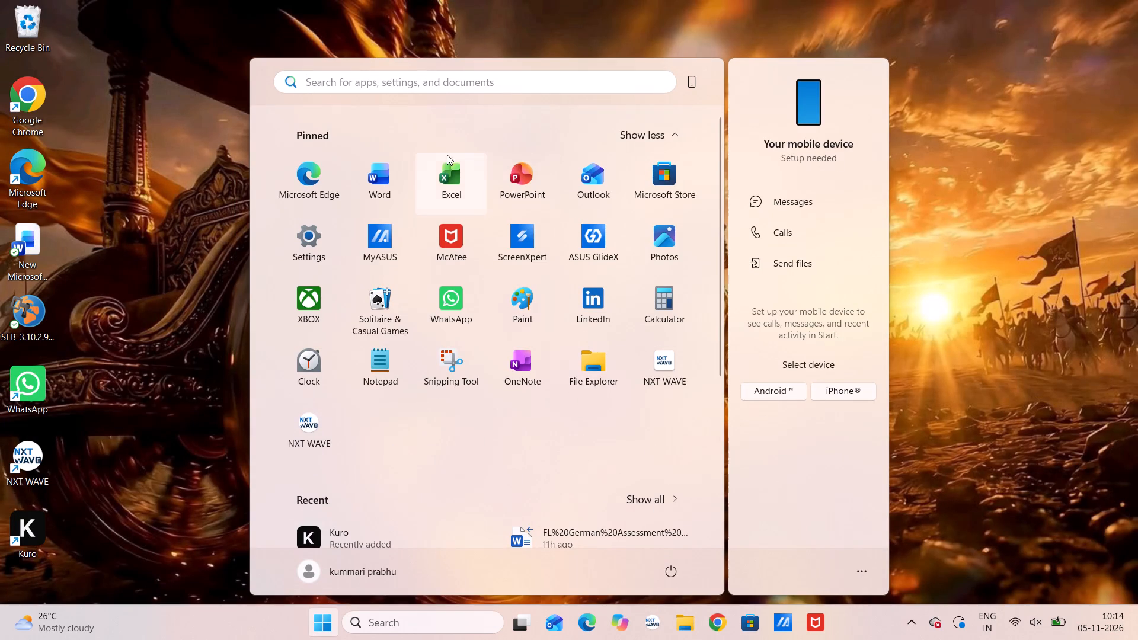
click(388, 179)
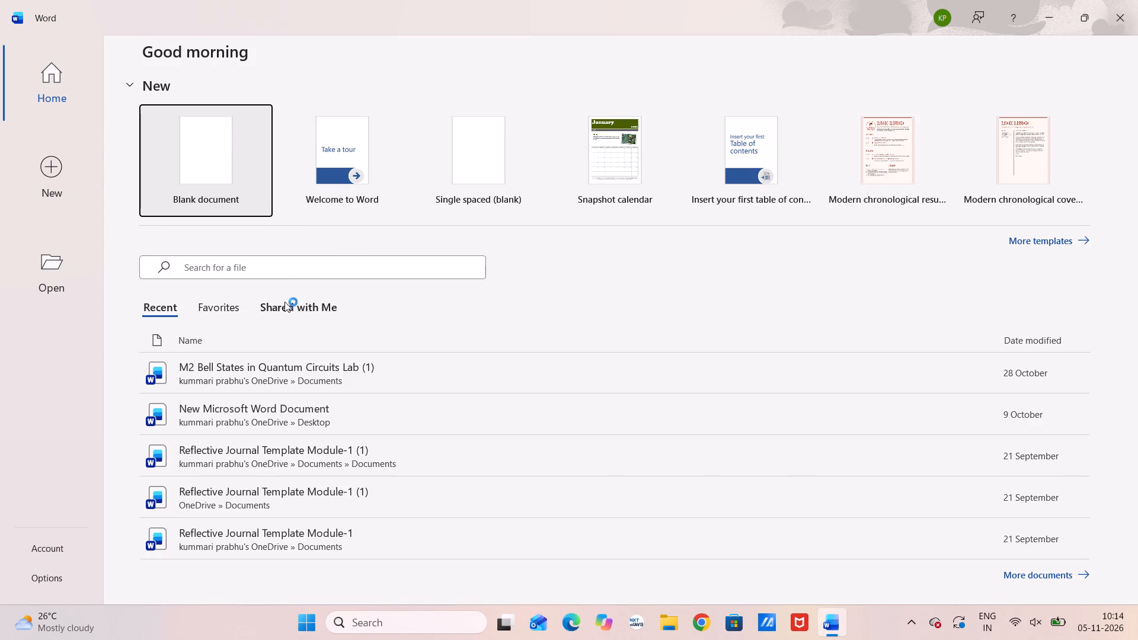
Browse Word's start page and the recent documents and folders for a file to open.
scroll(263, 374, down, 1)
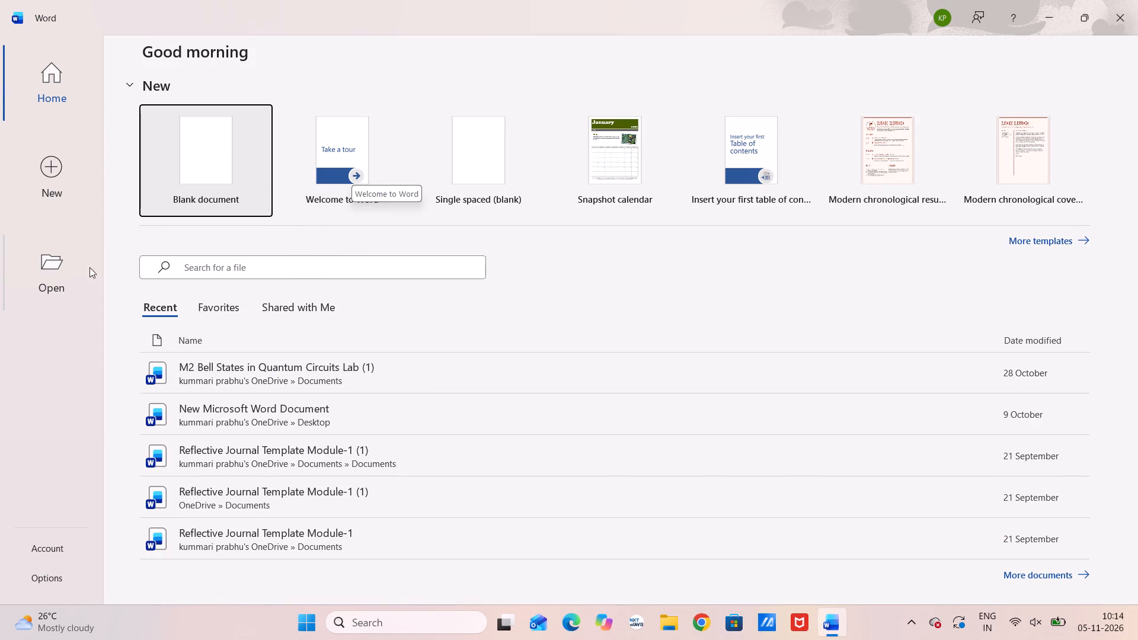
click(66, 267)
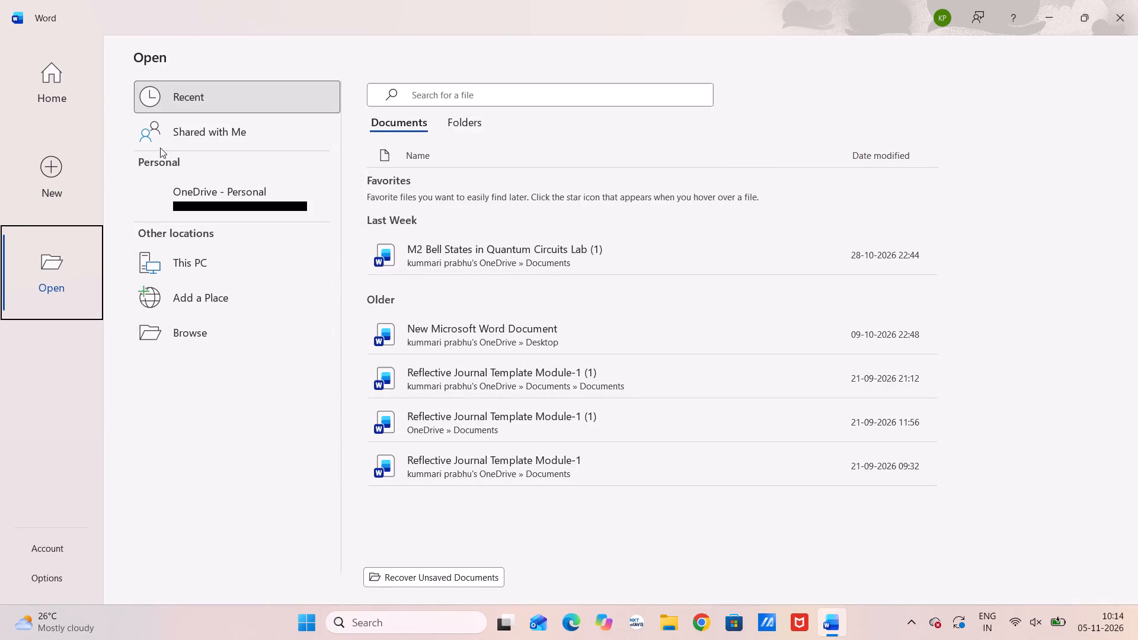
click(53, 65)
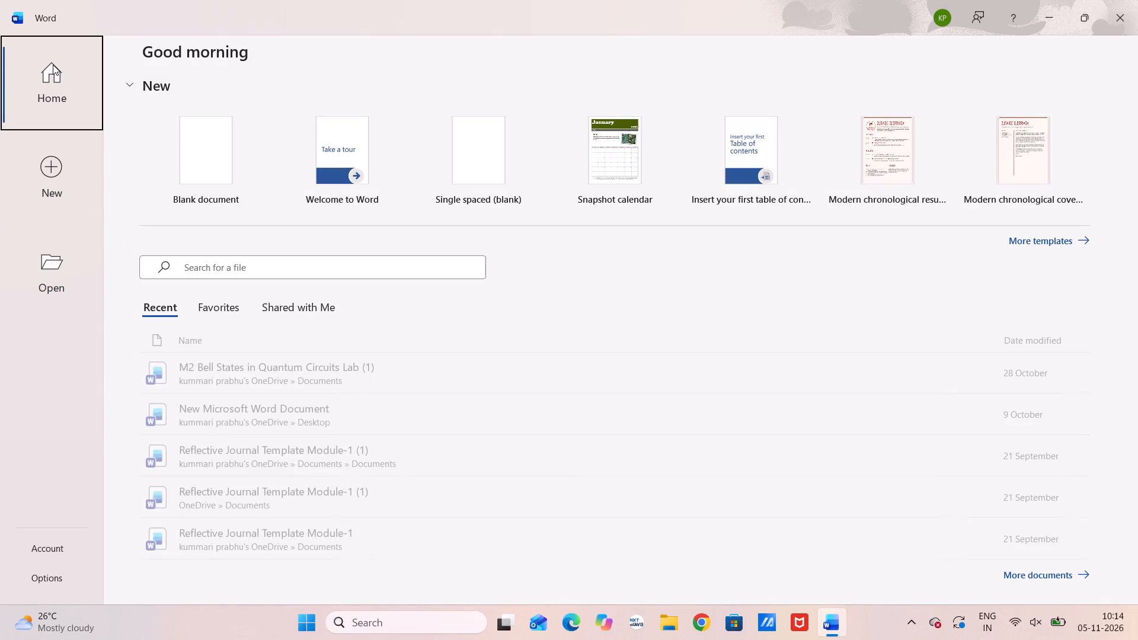
click(340, 145)
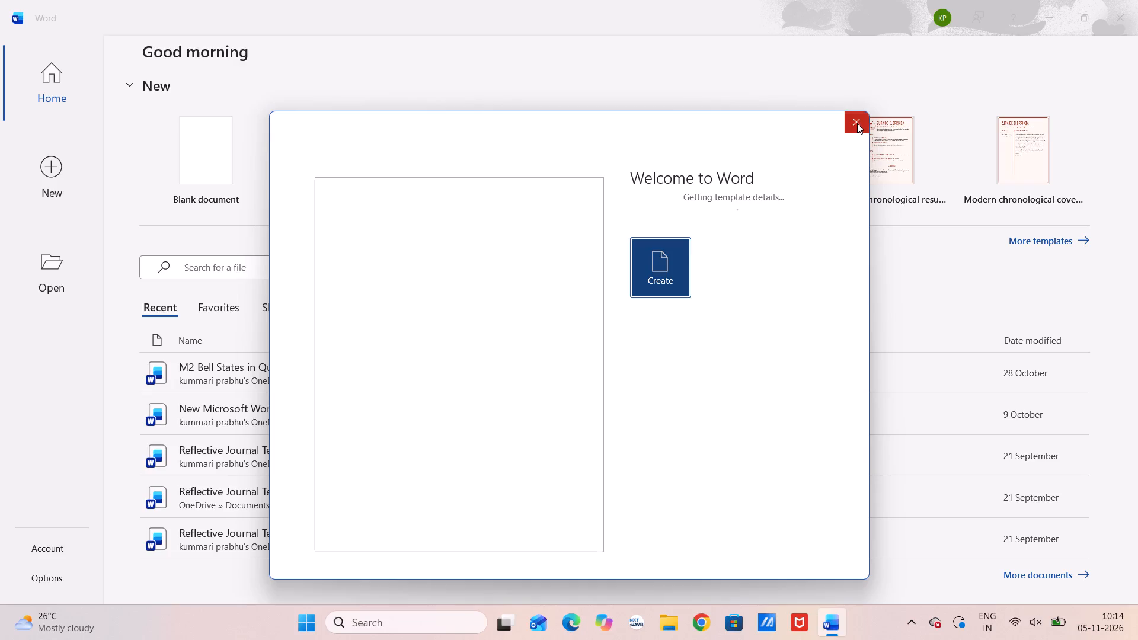
click(857, 123)
scroll(863, 407, down, 2)
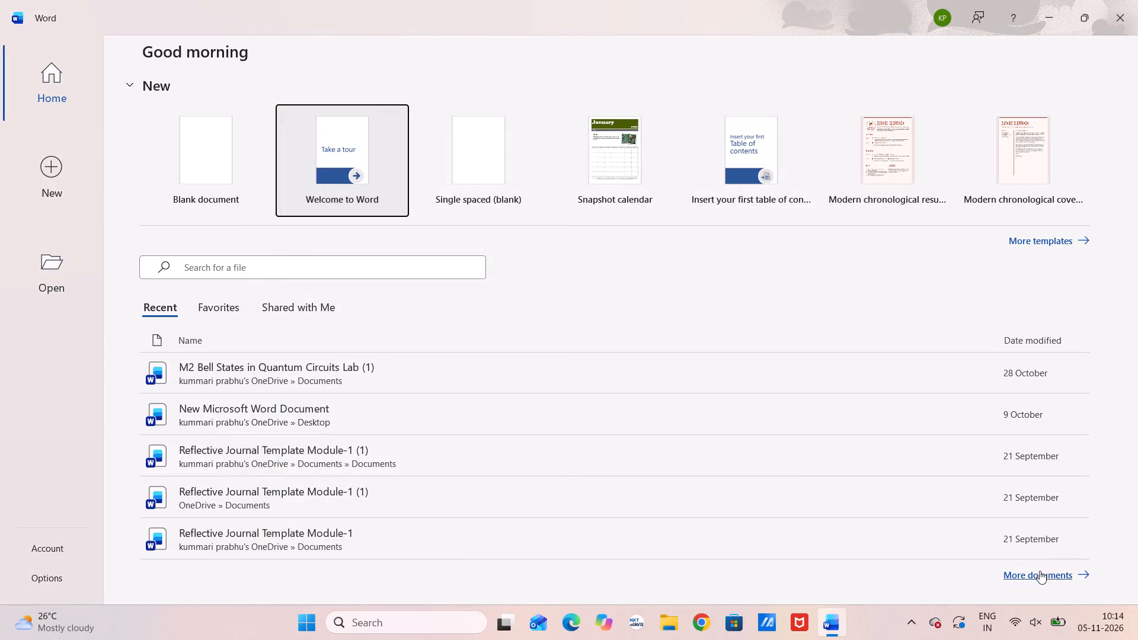
click(1048, 576)
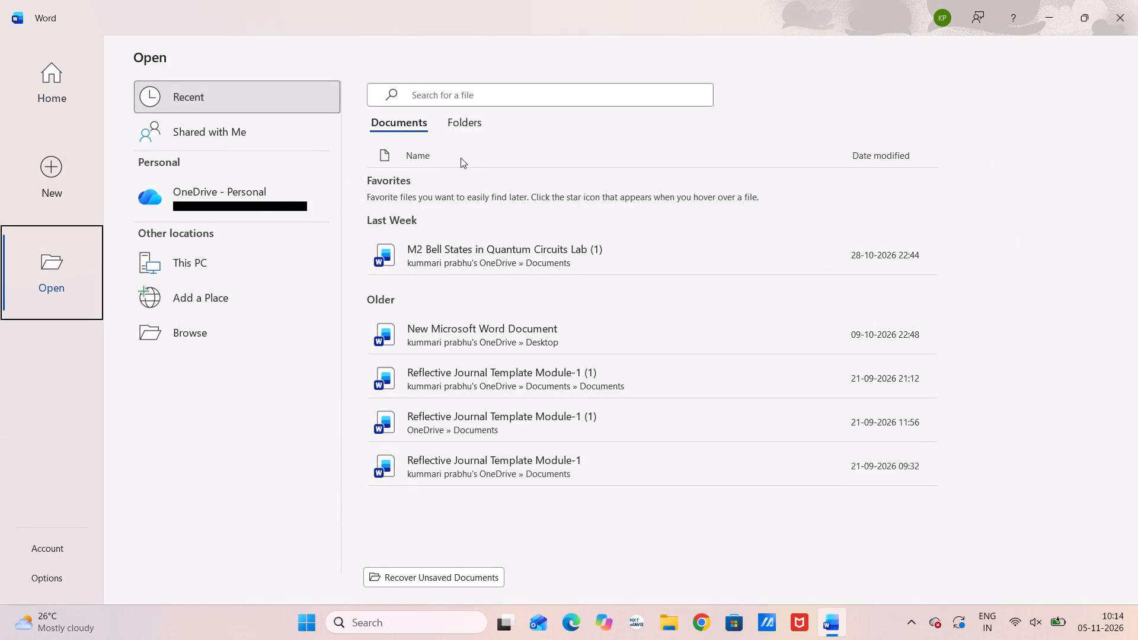
click(458, 123)
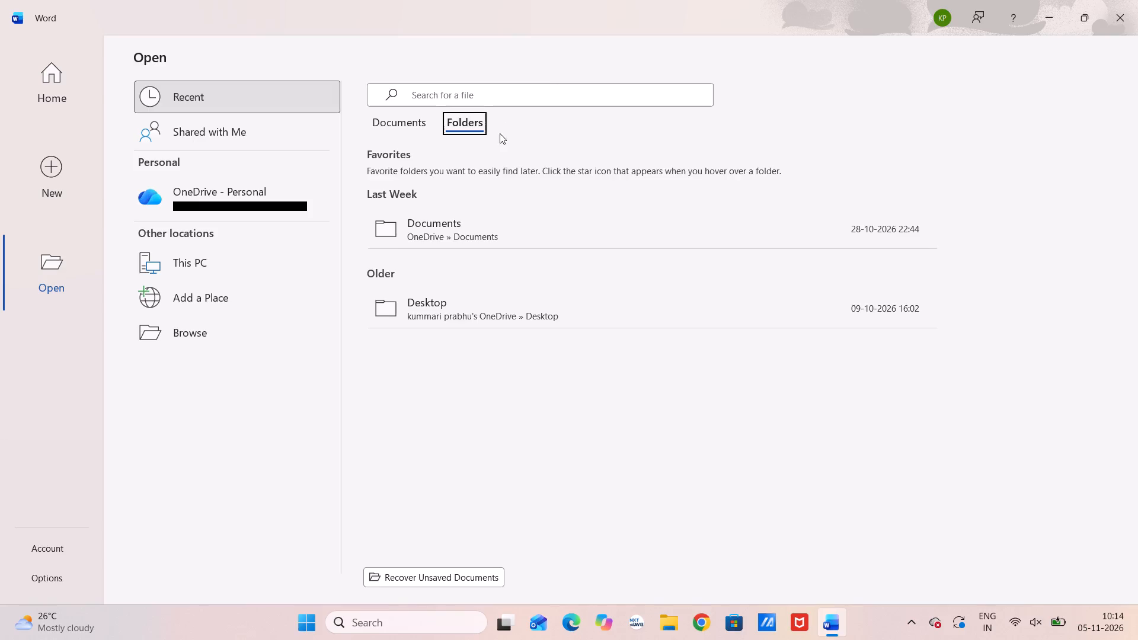
click(407, 123)
drag(407, 123, 470, 354)
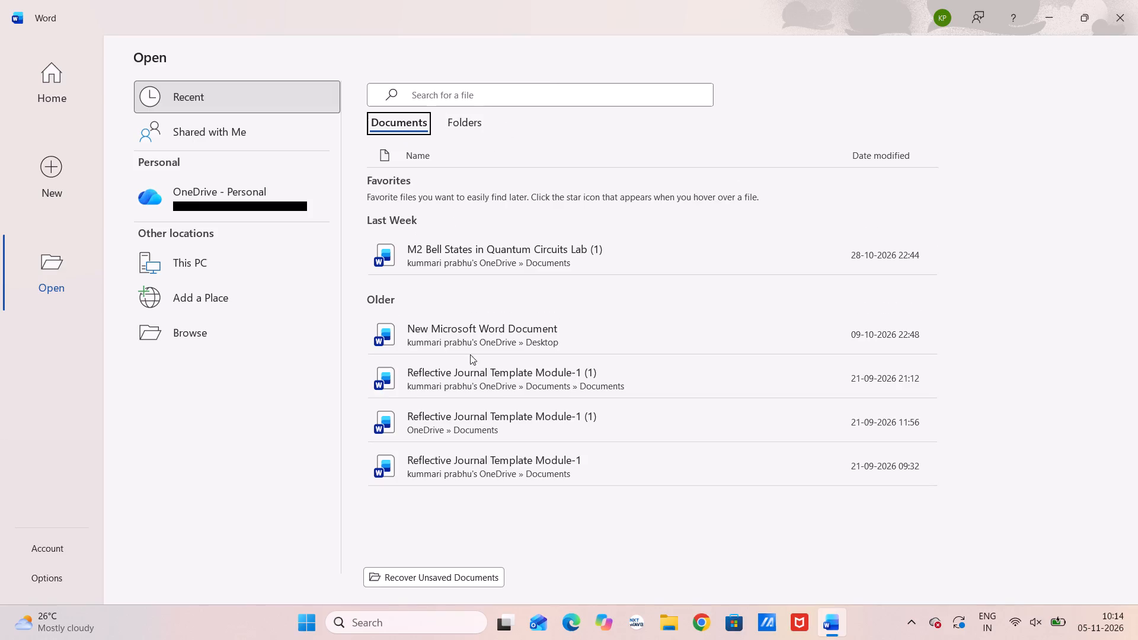
drag(470, 354, 478, 514)
click(989, 9)
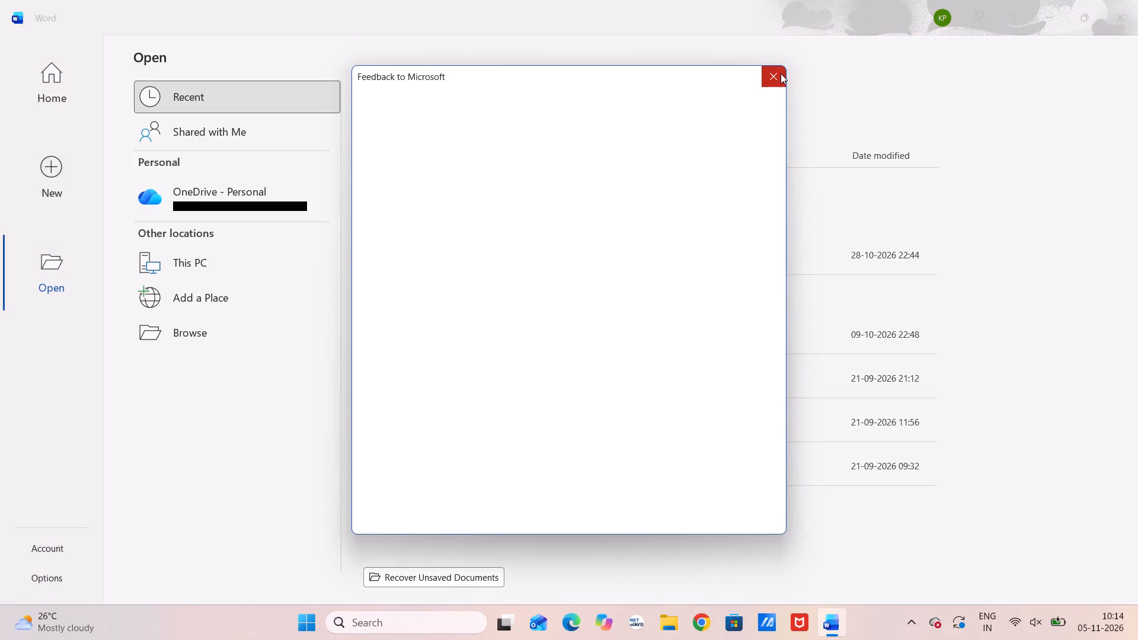
click(781, 74)
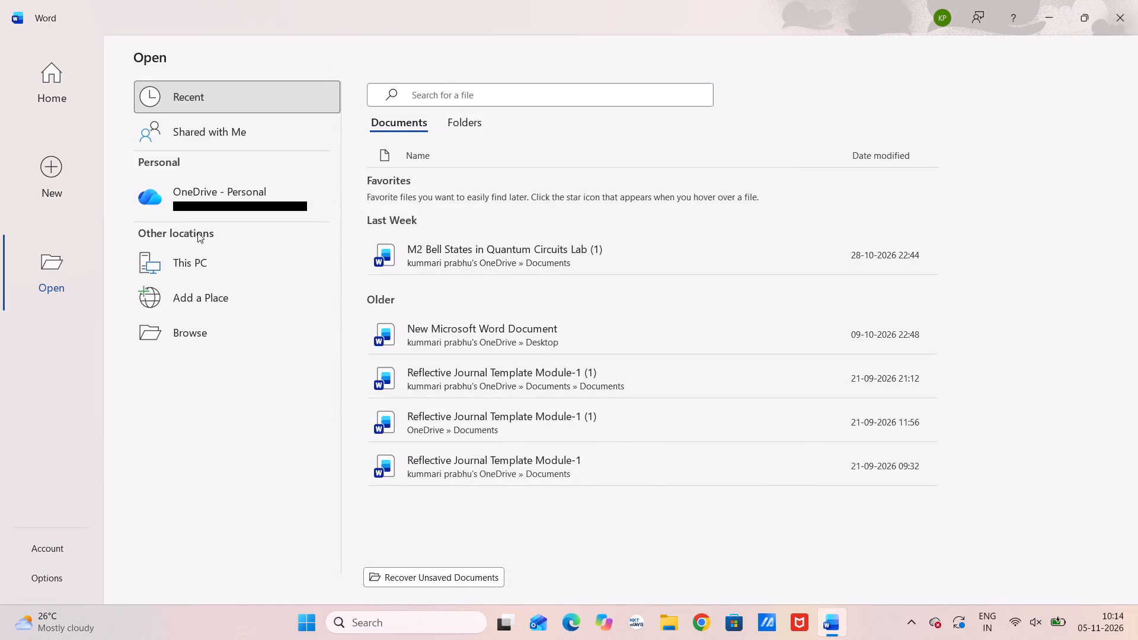
Open the unsaved recovery copy of M7 Youngs Double Slit Lab from its recovery folder and skim through its pages.
scroll(185, 244, down, 2)
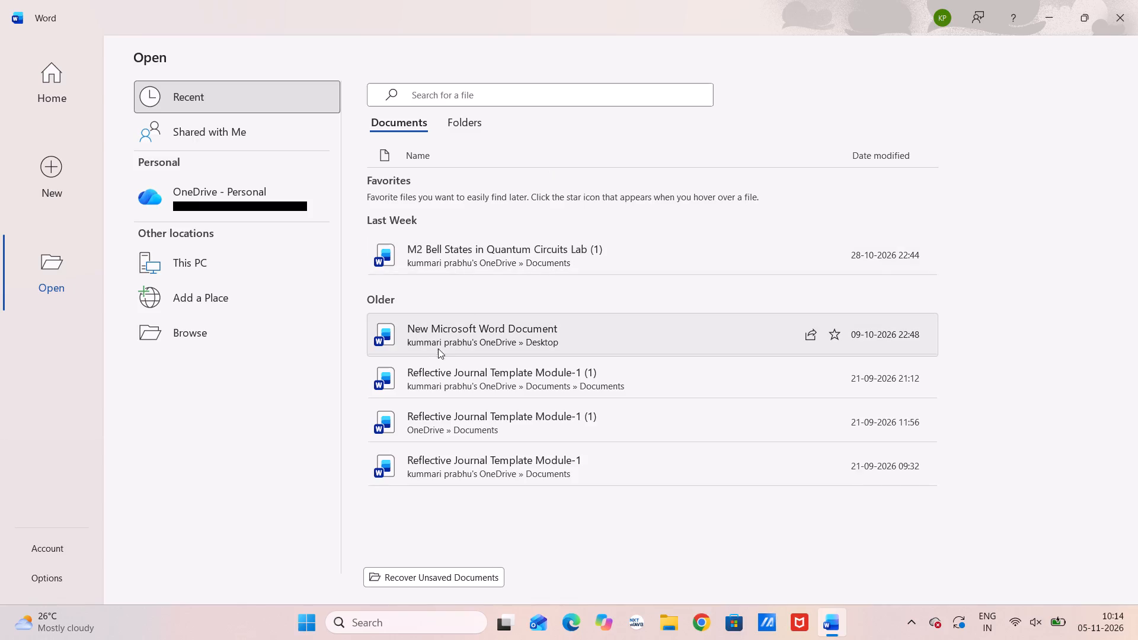
click(432, 579)
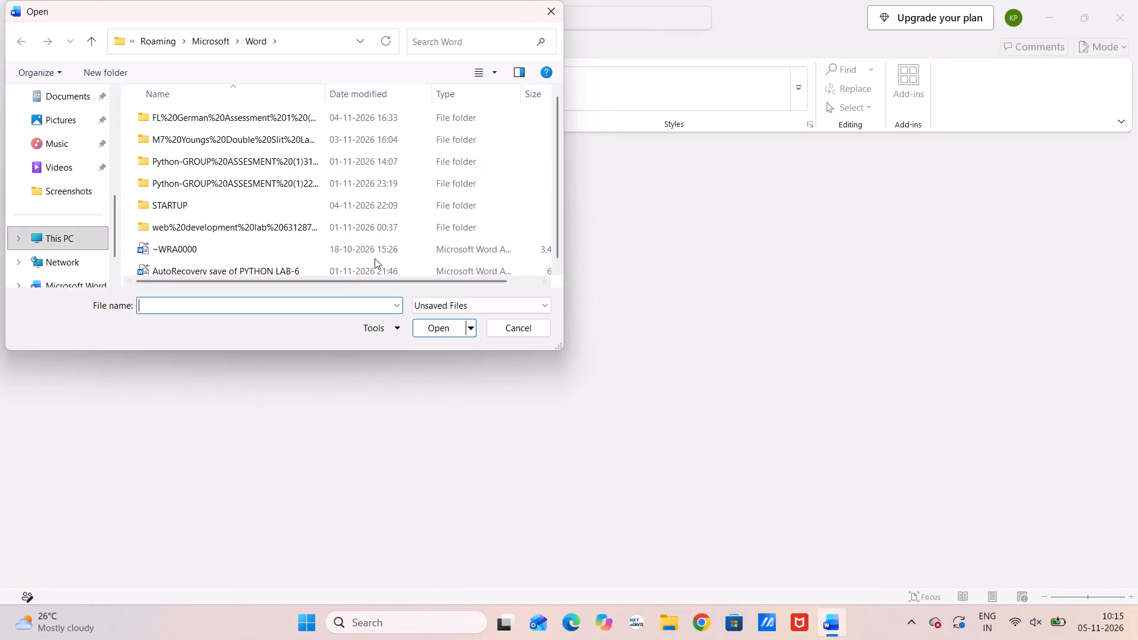
click(258, 142)
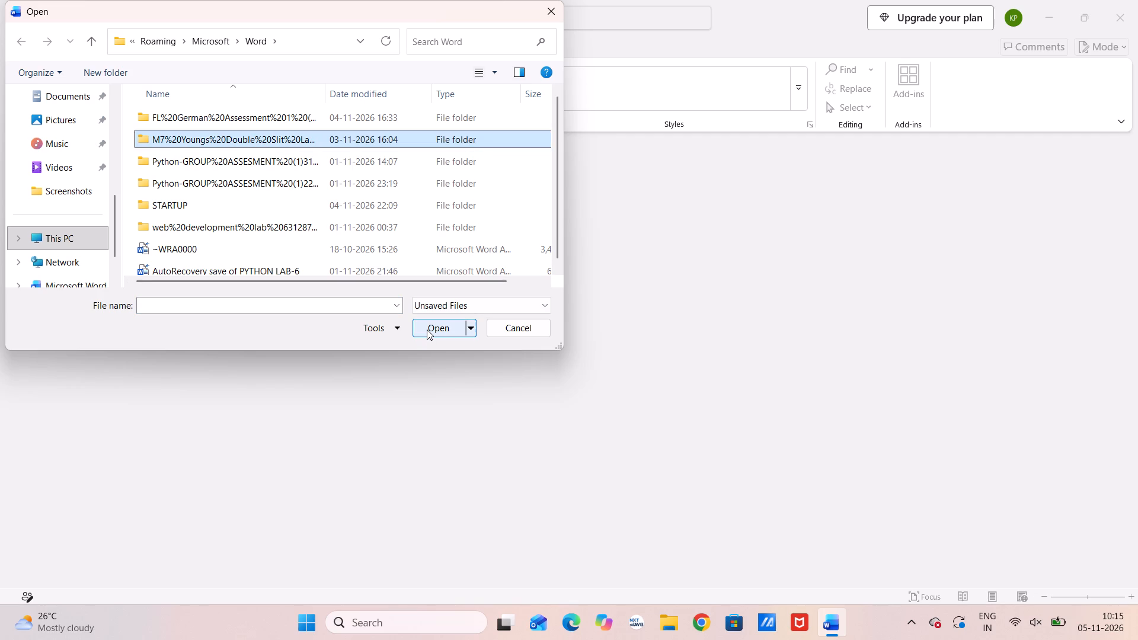
click(427, 329)
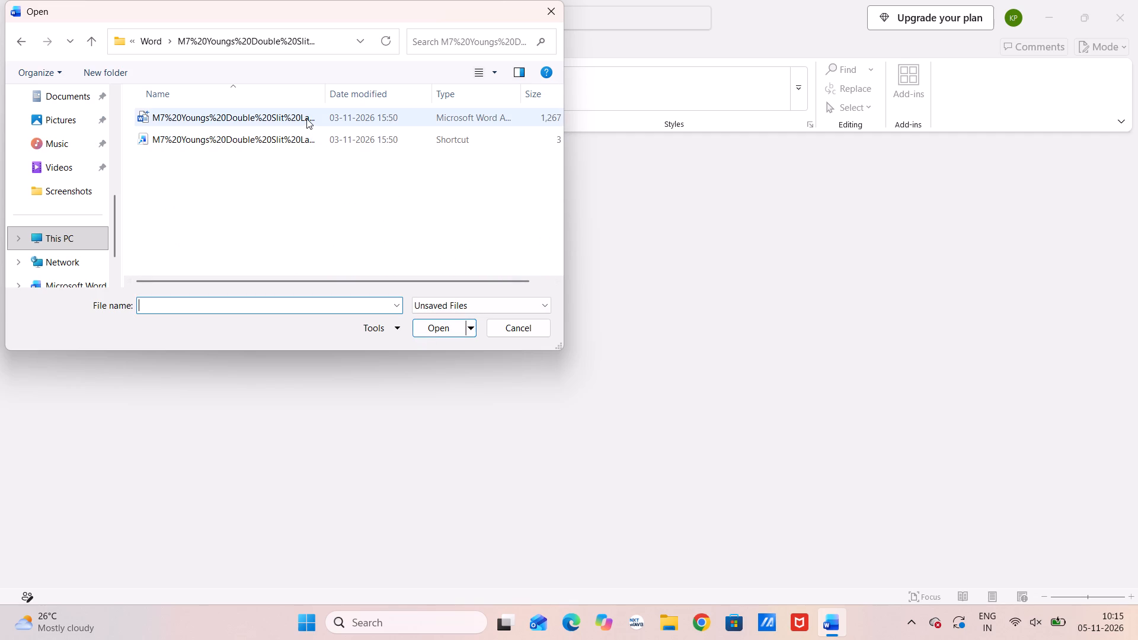
click(306, 119)
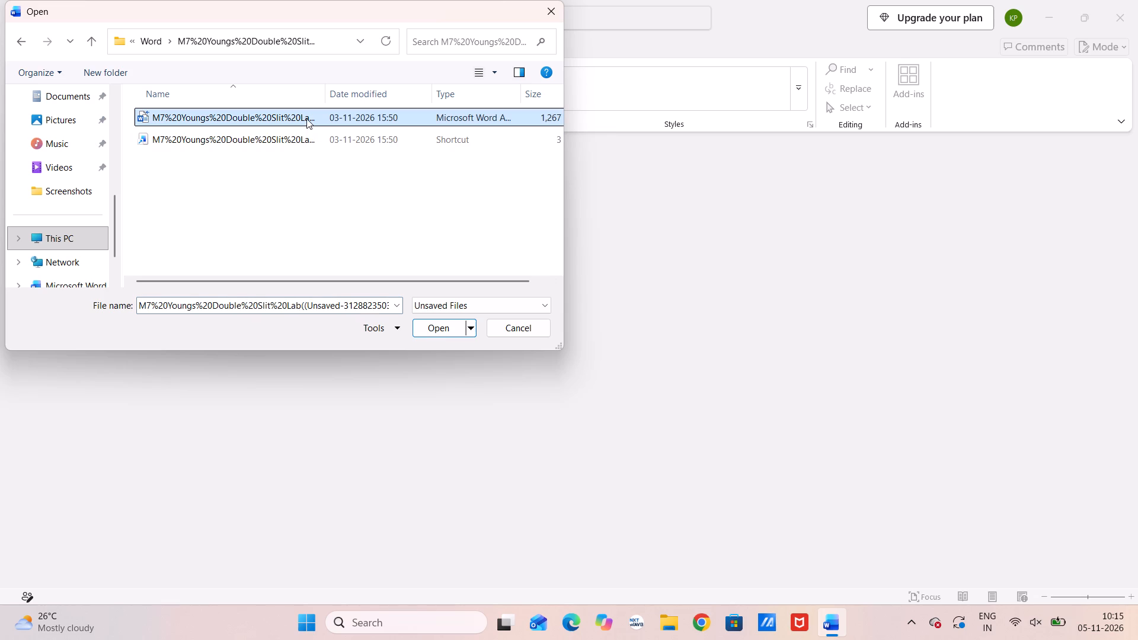
click(306, 119)
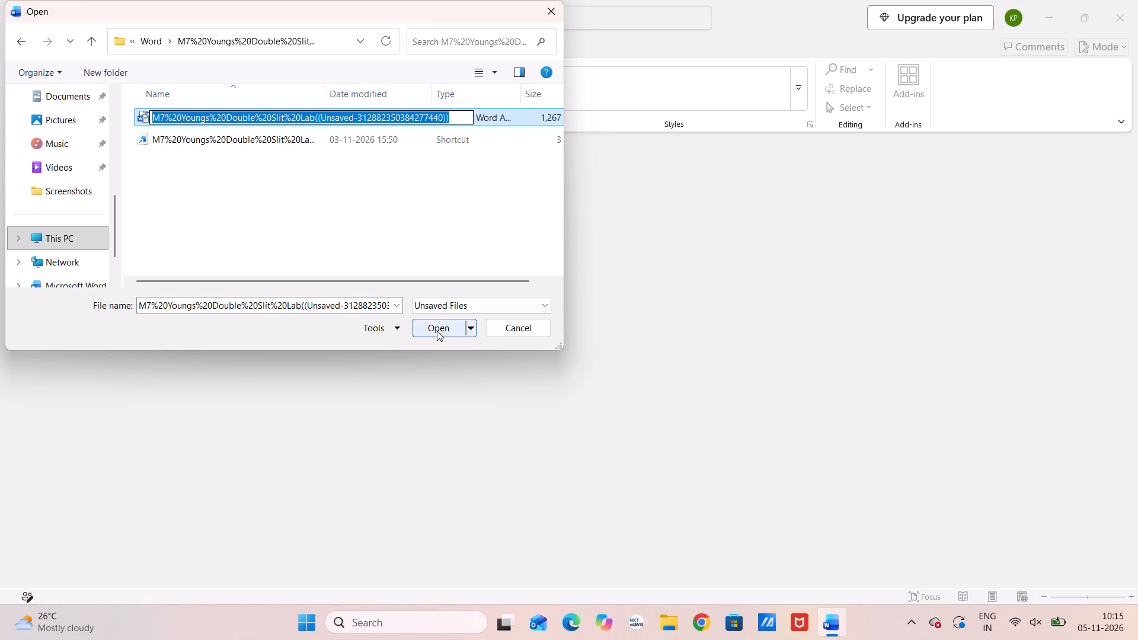
click(440, 326)
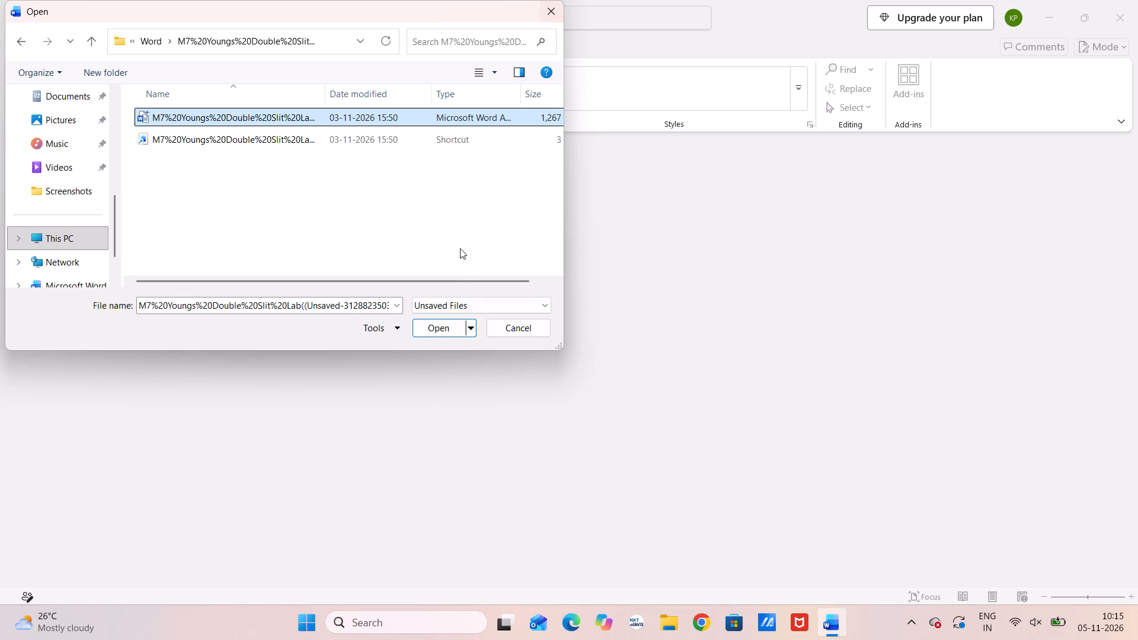
double_click(449, 332)
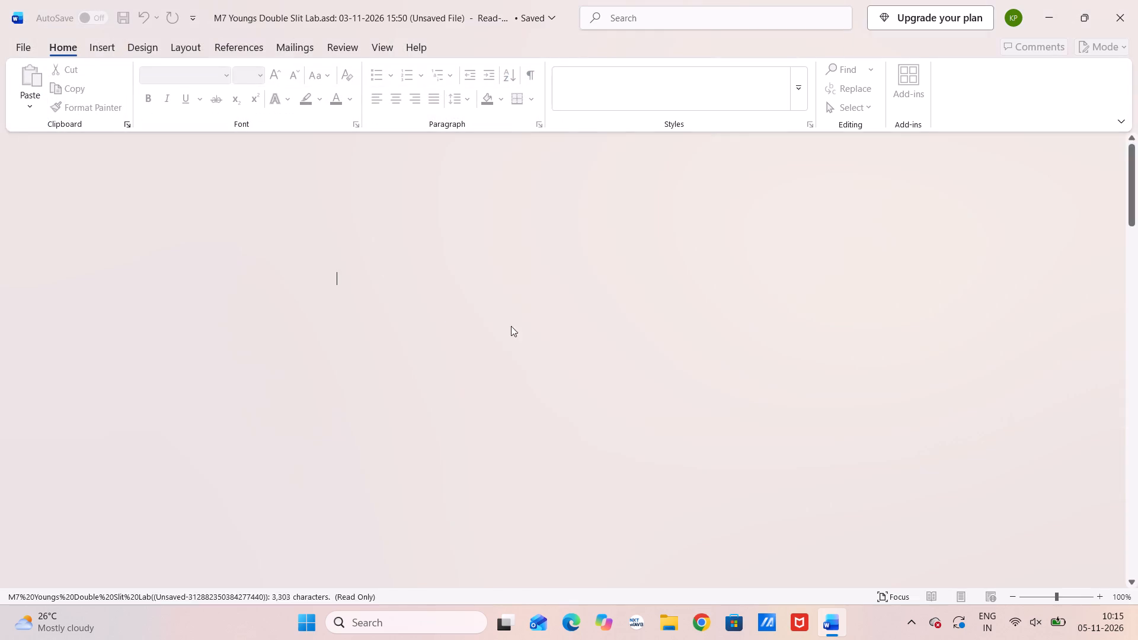
scroll(550, 354, down, 4)
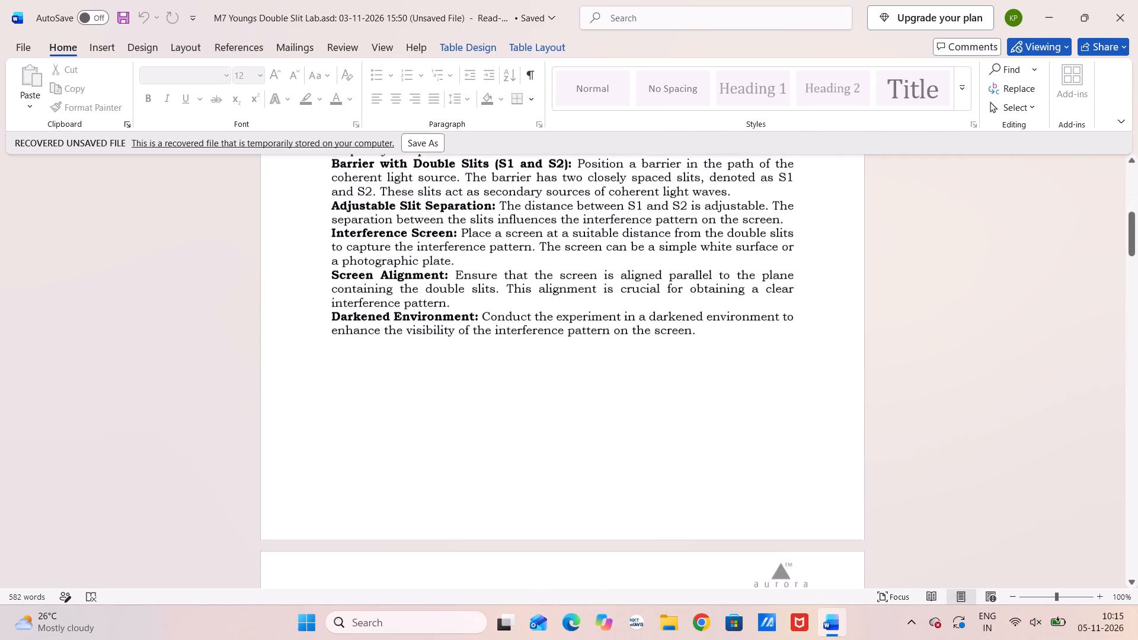
scroll(550, 354, down, 5)
scroll(550, 354, up, 1)
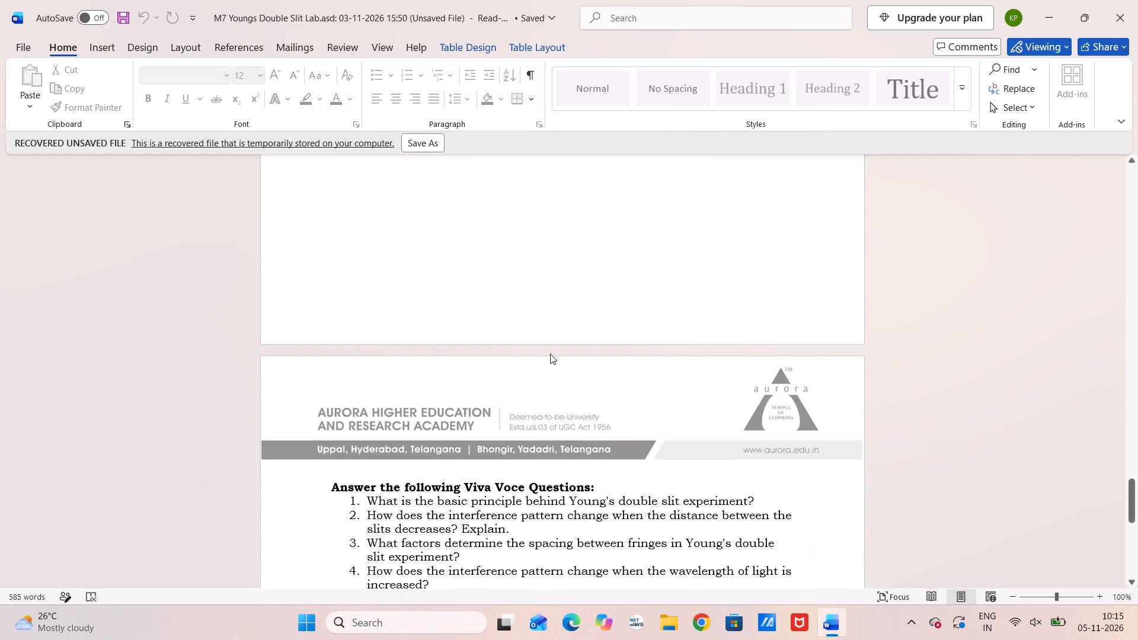
scroll(550, 354, up, 1)
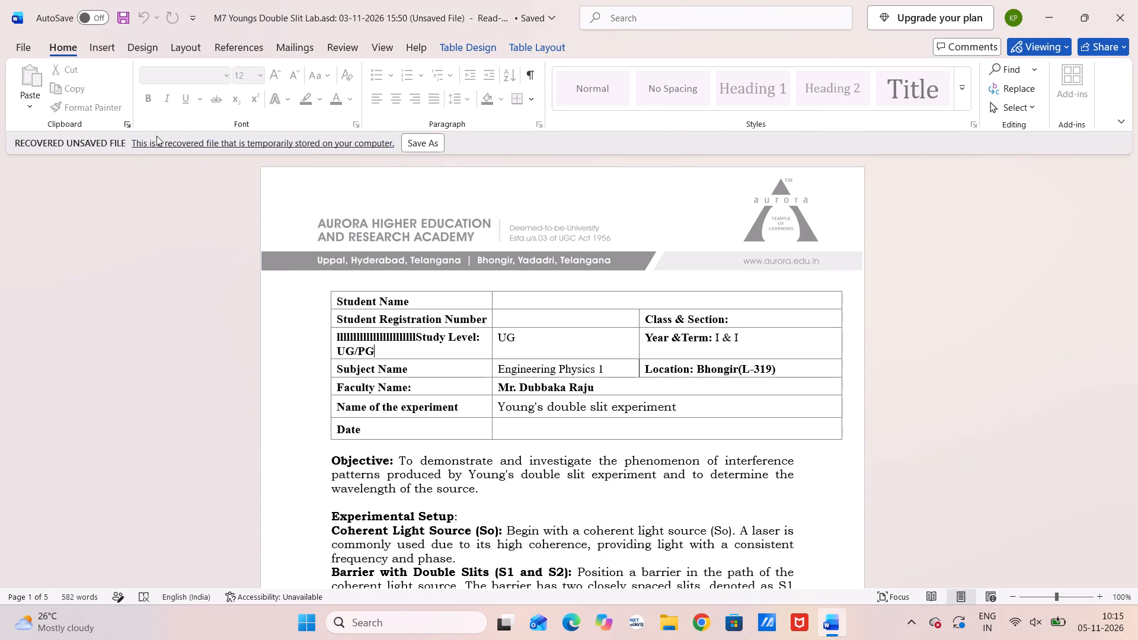
Browse the unsaved documents available for recovery and open the M7 Youngs Double Slit Lab recovery folder.
click(25, 49)
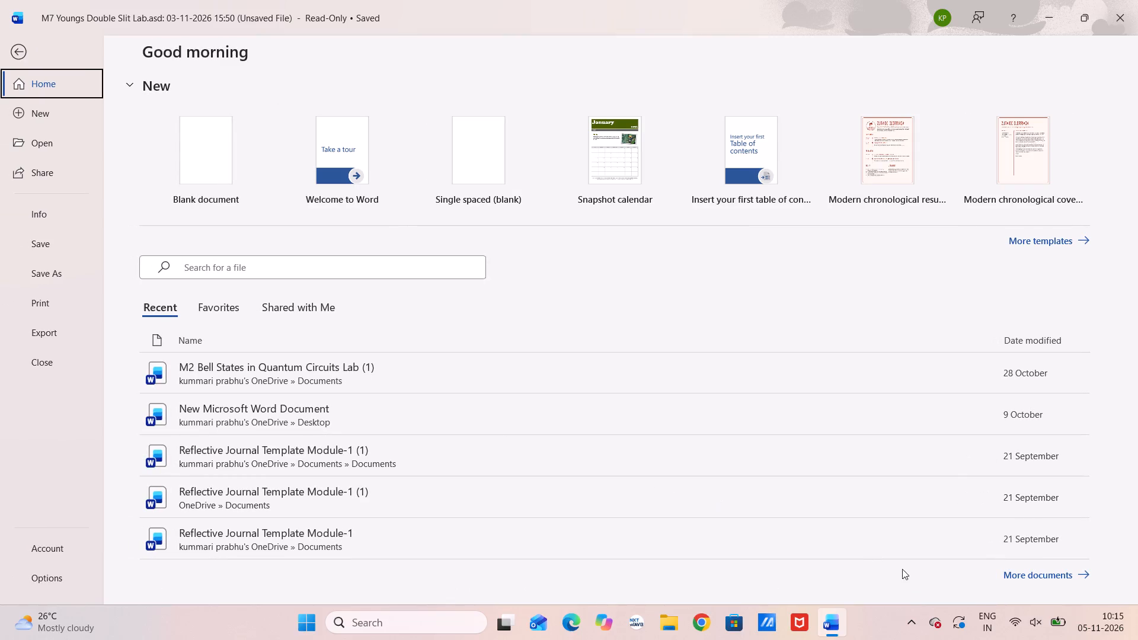
click(1027, 576)
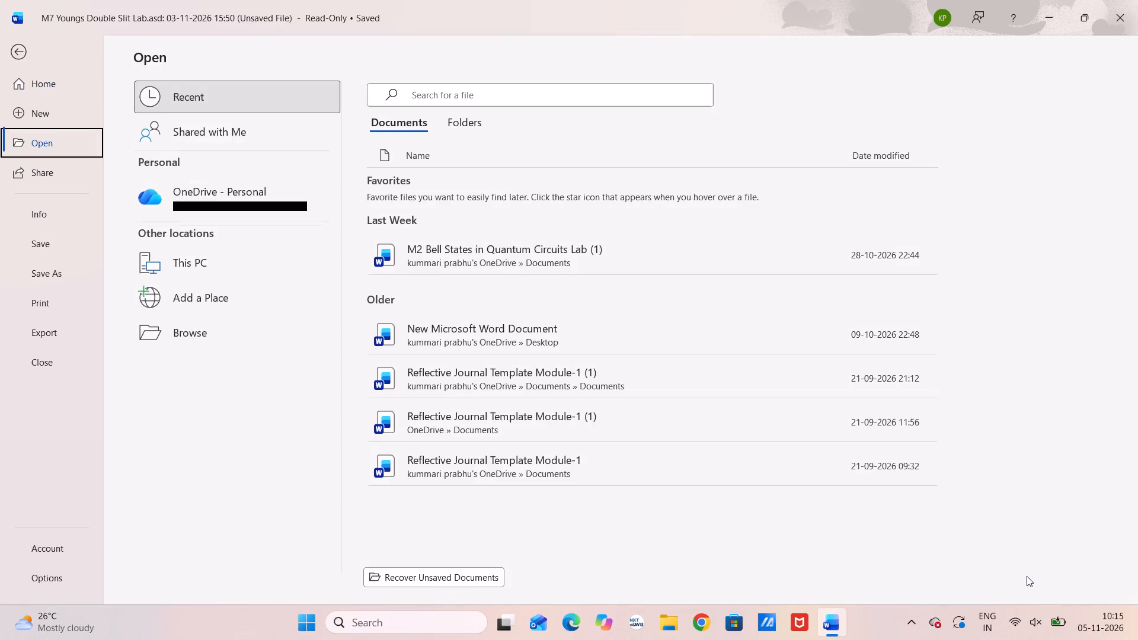
click(435, 581)
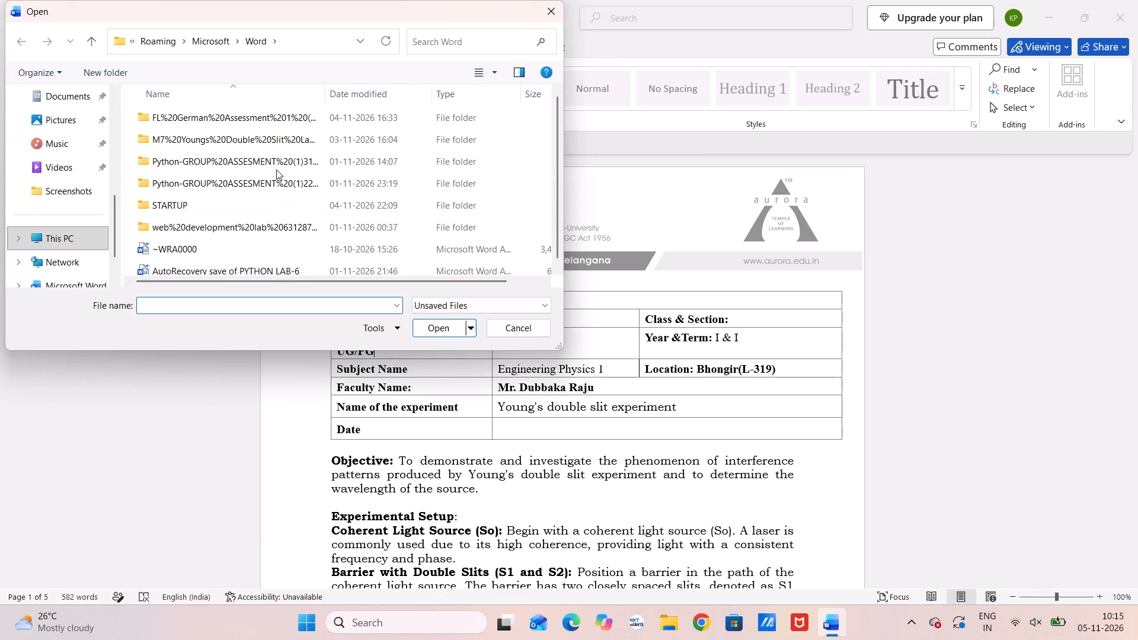
click(275, 148)
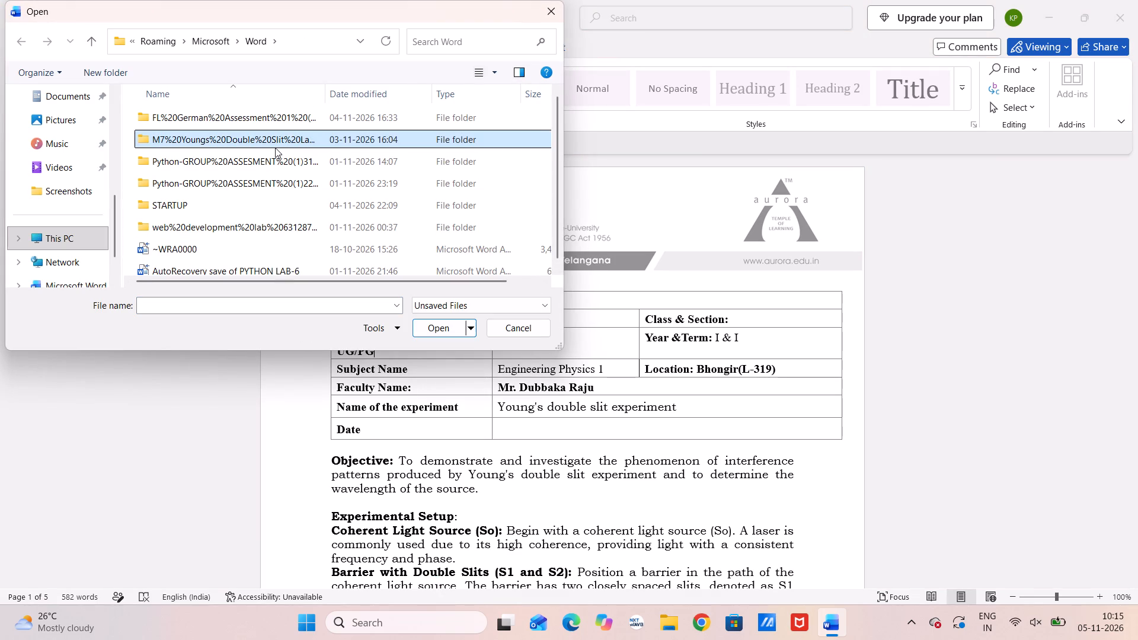
click(275, 148)
click(296, 136)
click(440, 324)
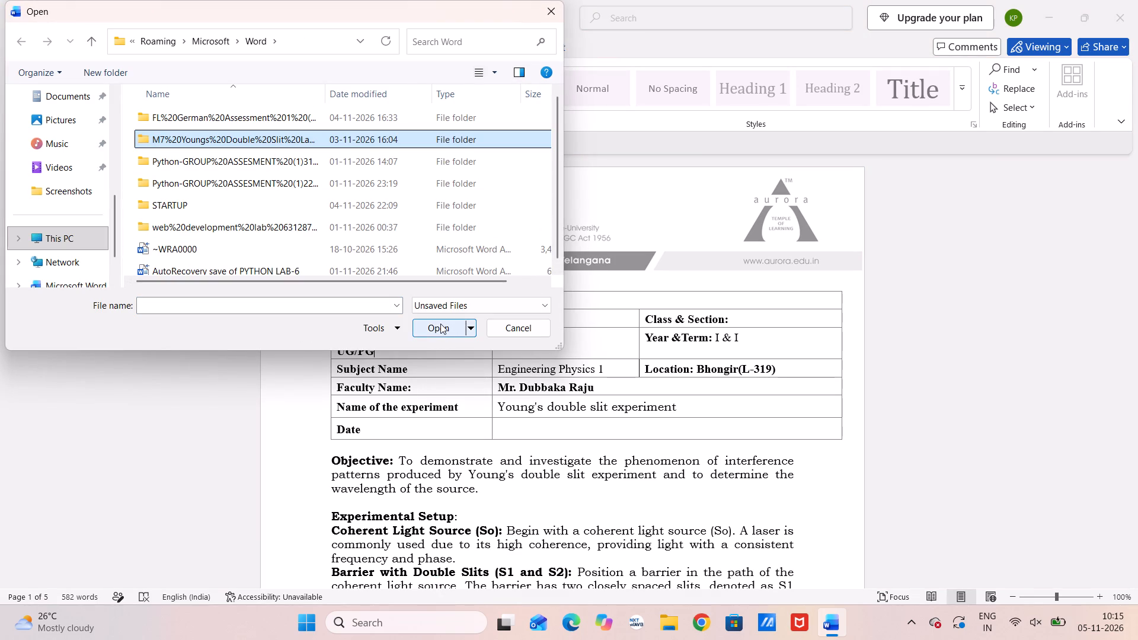
click(432, 324)
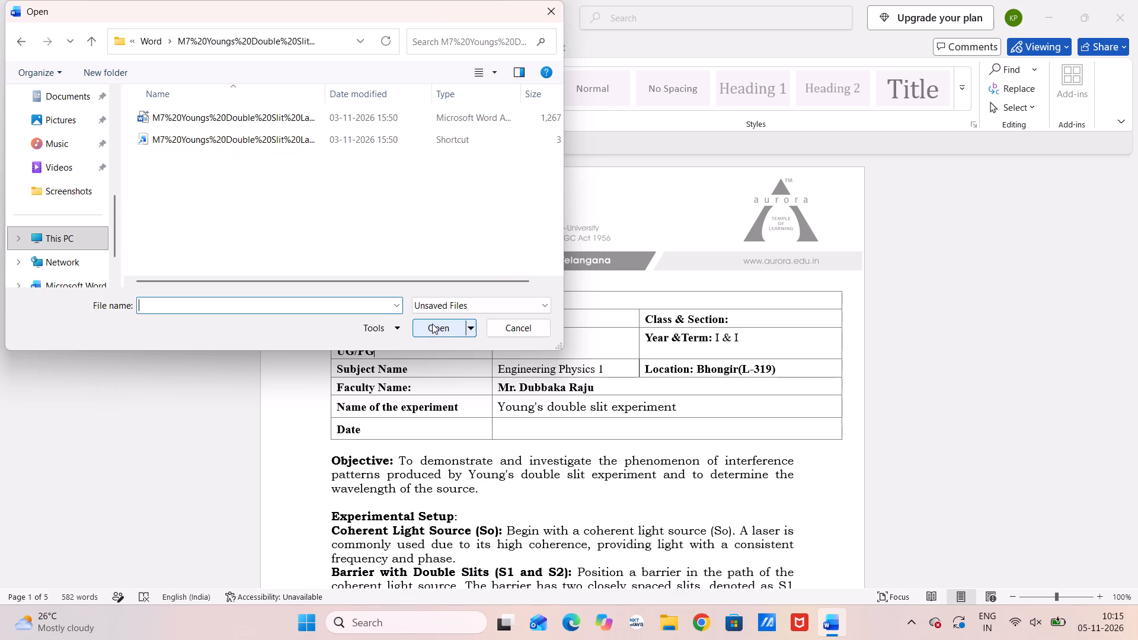
Open the M7 Youngs Double Slit Lab.docx shortcut from the recovery folder and skim through the document.
click(268, 135)
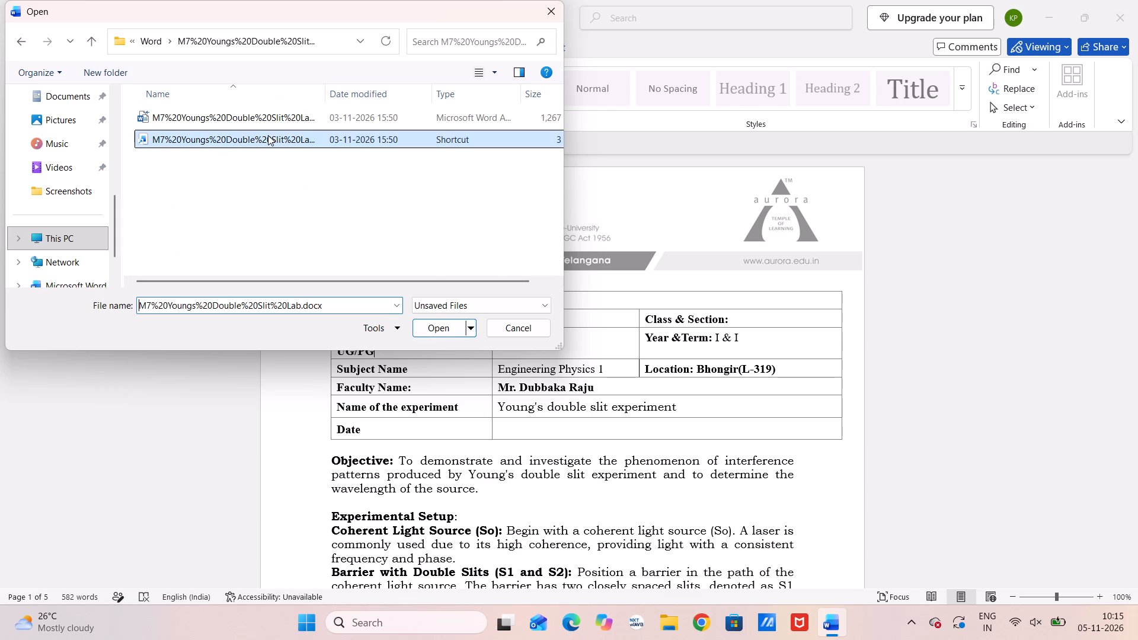
click(268, 135)
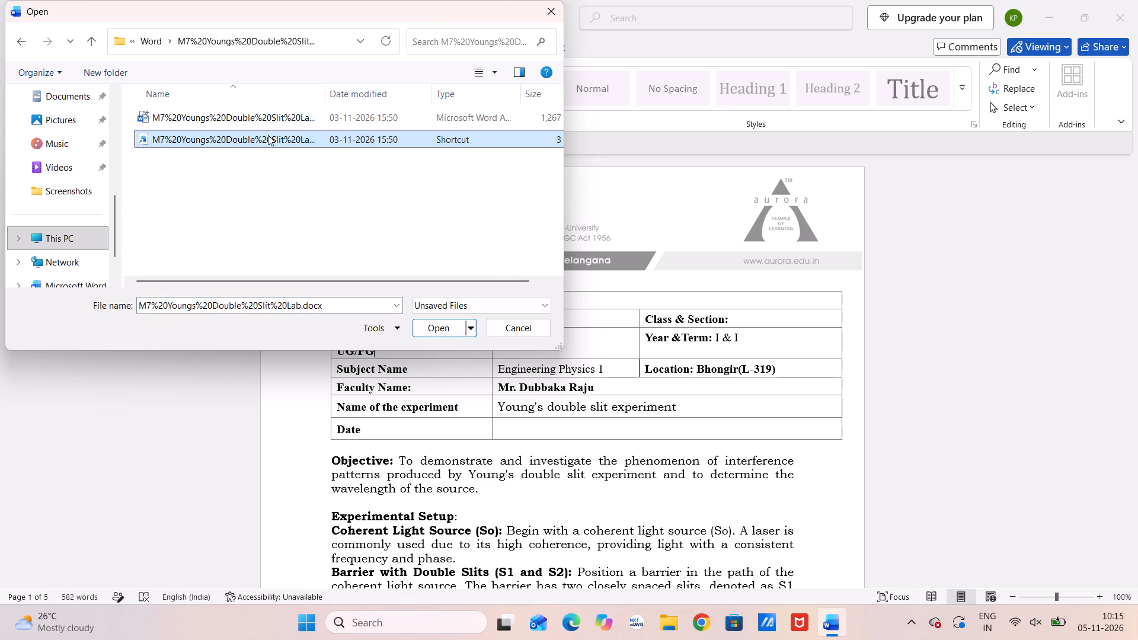
click(268, 135)
click(439, 325)
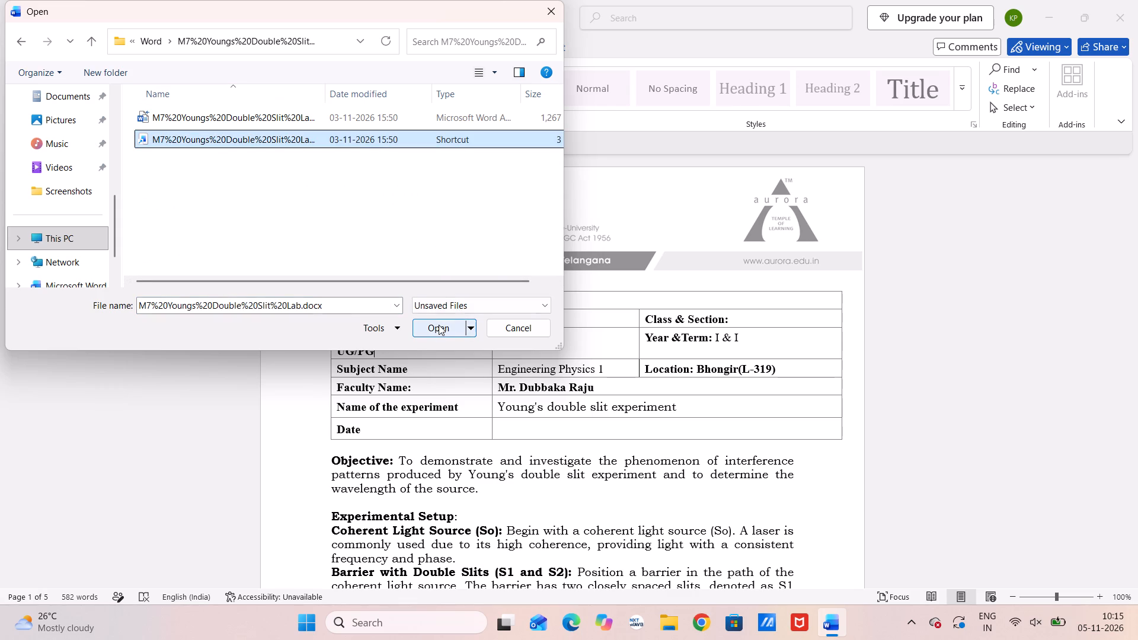
click(439, 325)
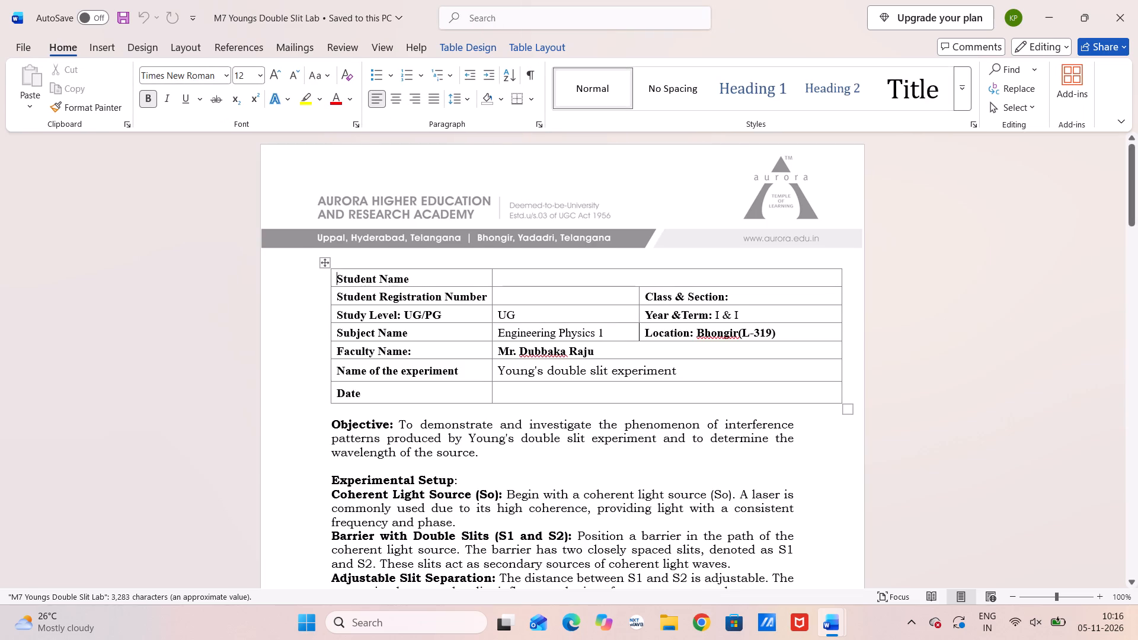
scroll(535, 393, down, 6)
scroll(535, 393, up, 4)
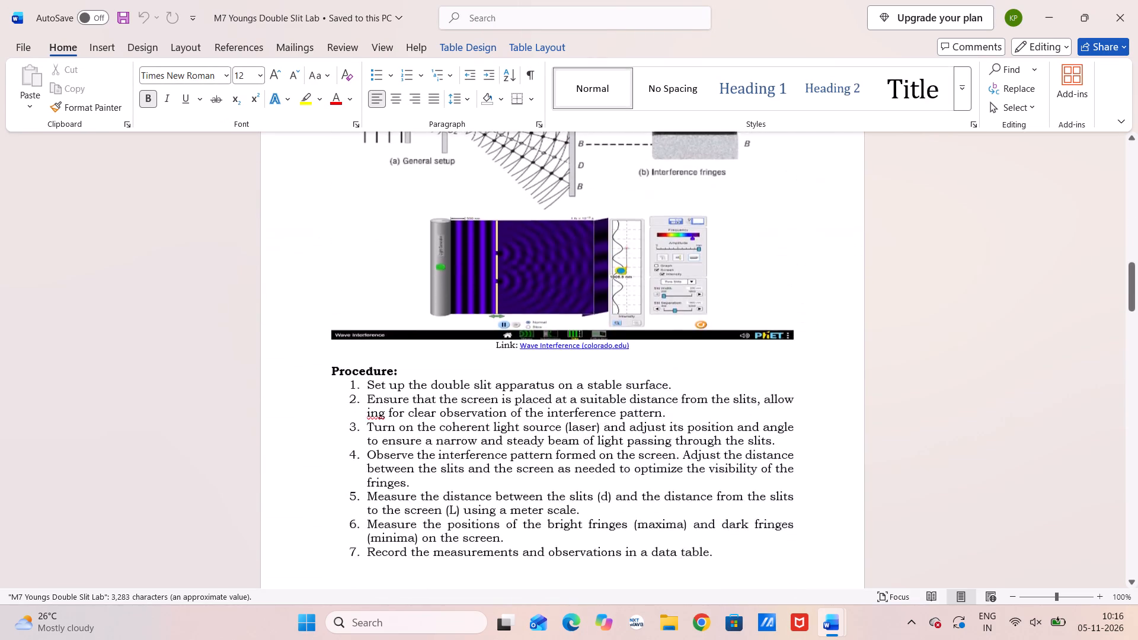
scroll(535, 393, up, 11)
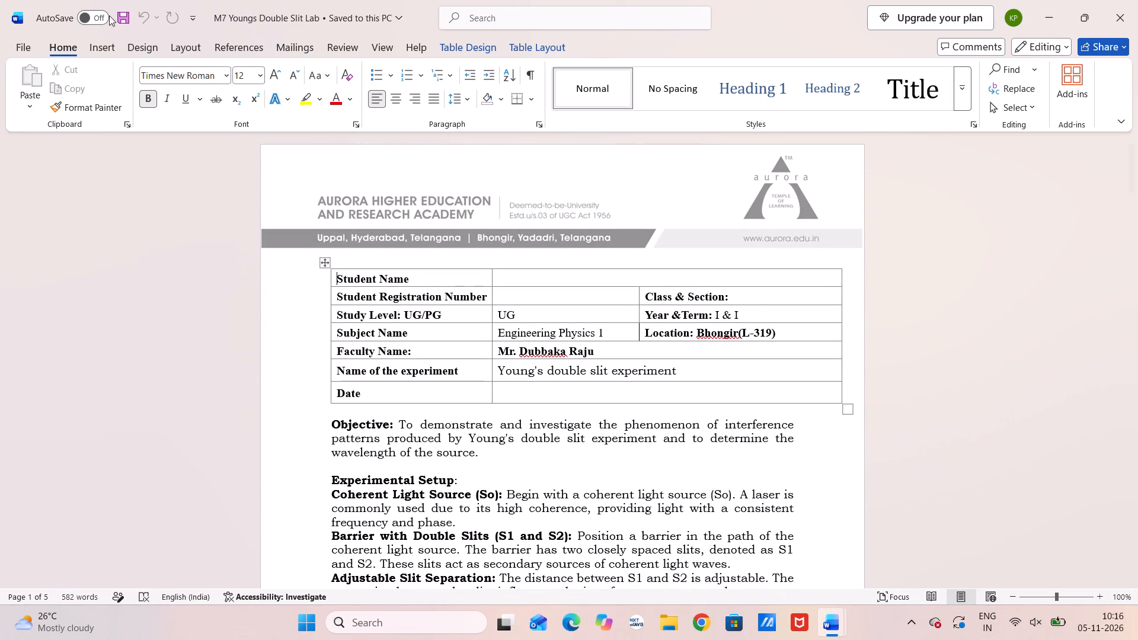
click(111, 46)
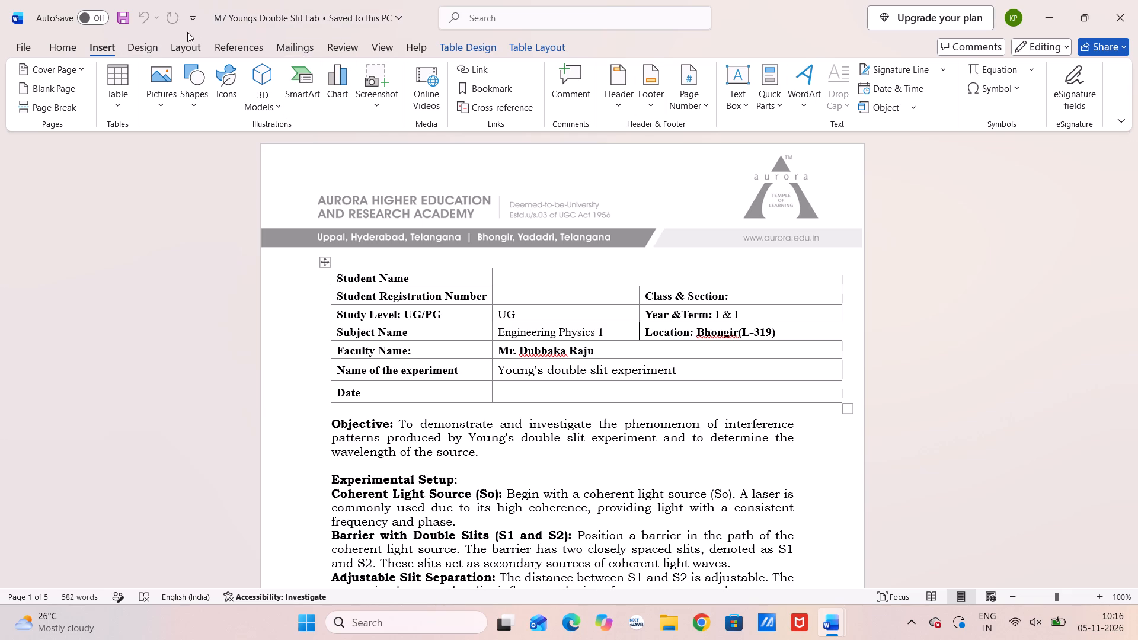
Switch to File Explorer and open the unsaved recovery copy of M7 Youngs Double Slit Lab from the recent files.
click(681, 636)
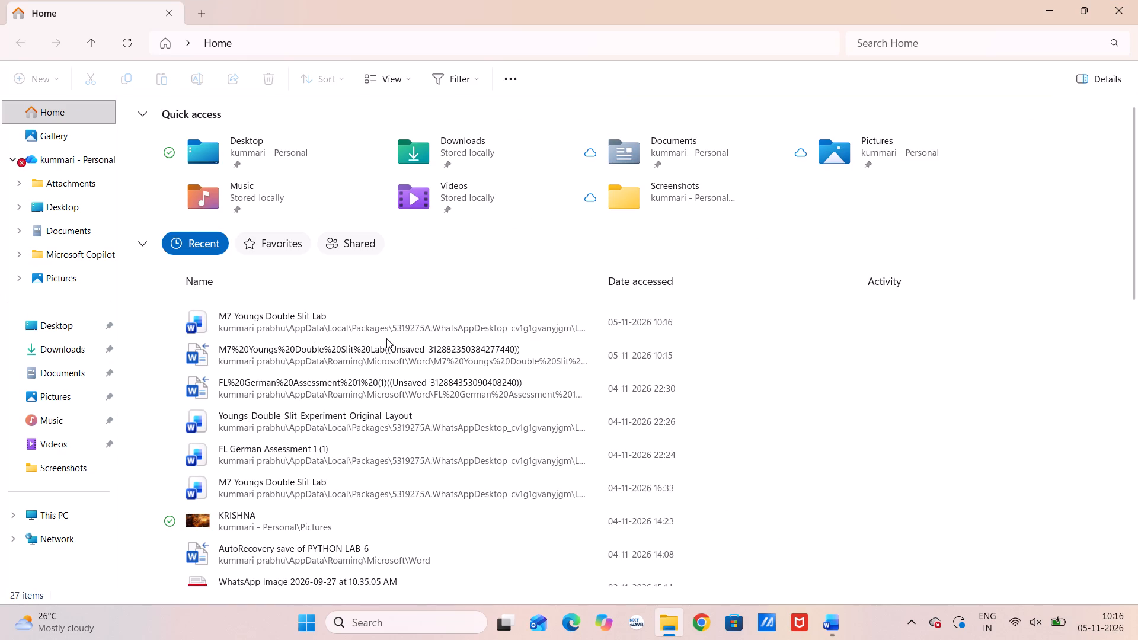
double_click(384, 347)
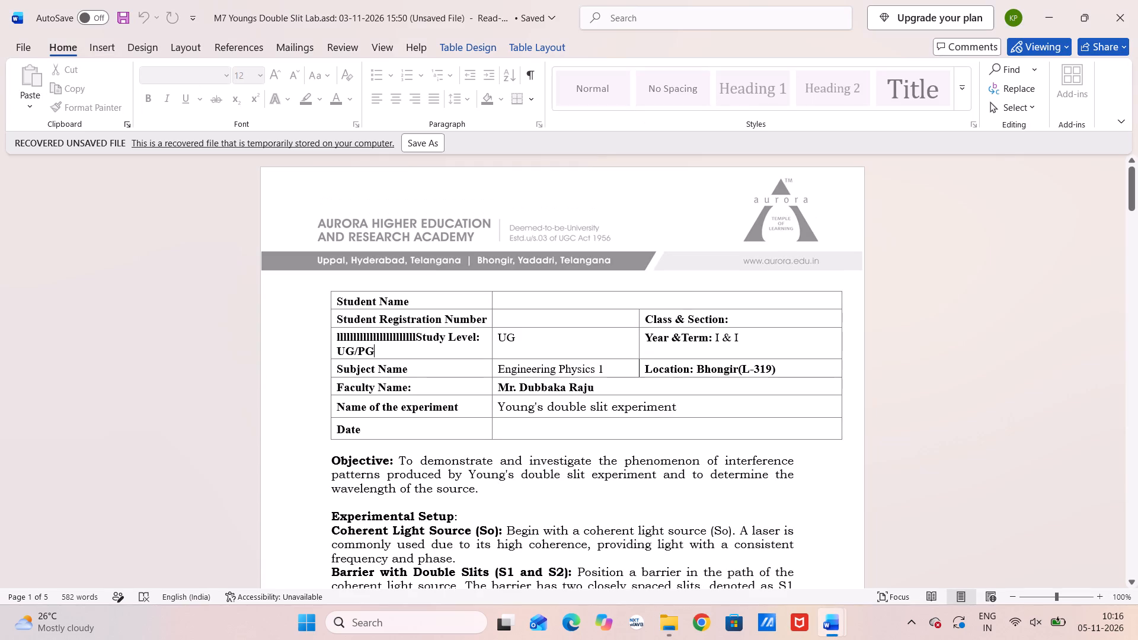
click(667, 629)
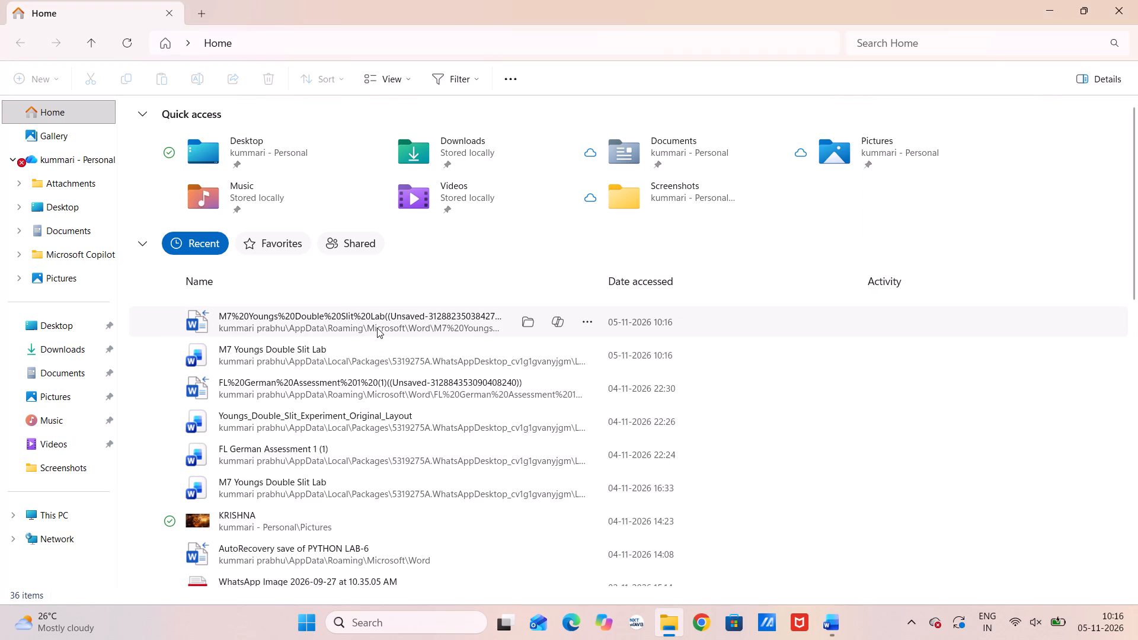
double_click(377, 328)
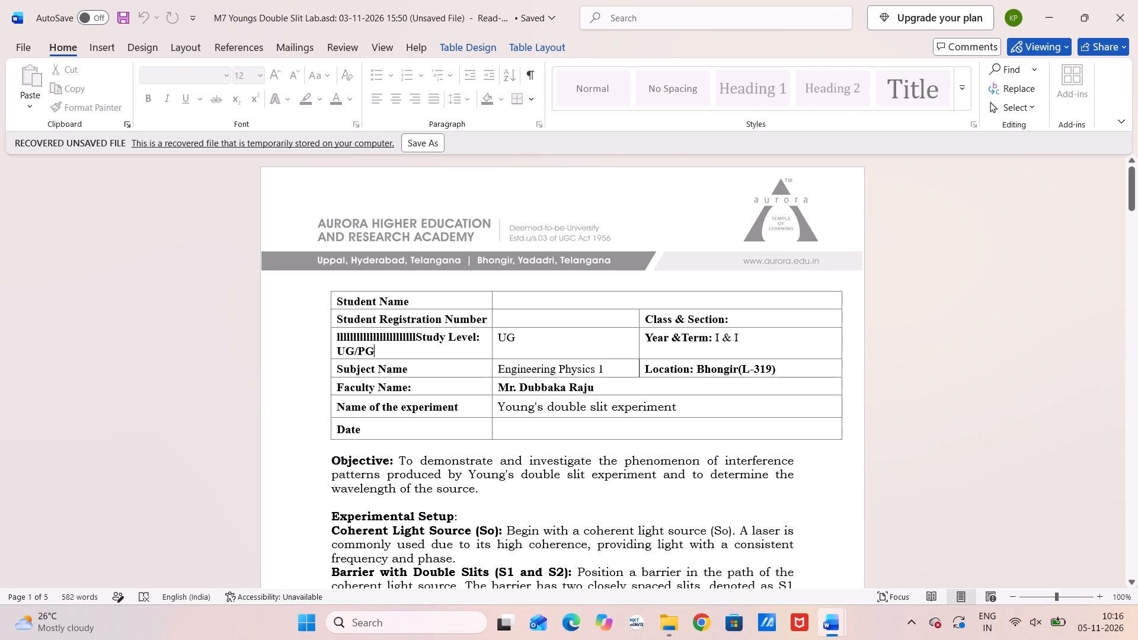
Return to File Explorer and open Youngs_Double_Slit_Experiment_Original_Layout from the recent files.
double_click(679, 635)
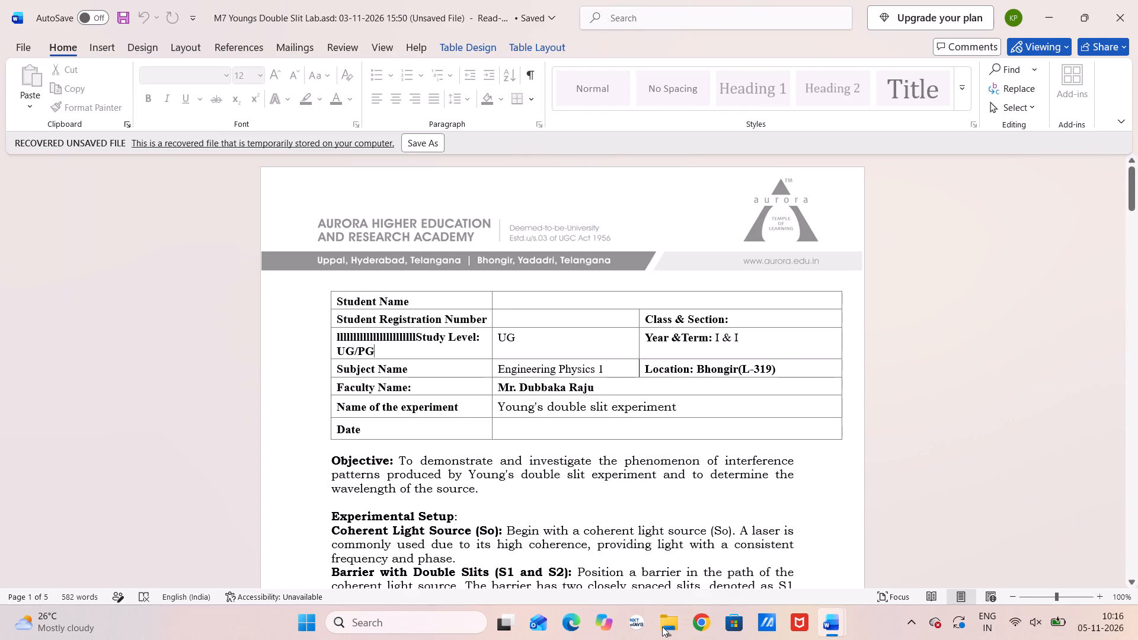
click(663, 626)
scroll(319, 413, down, 1)
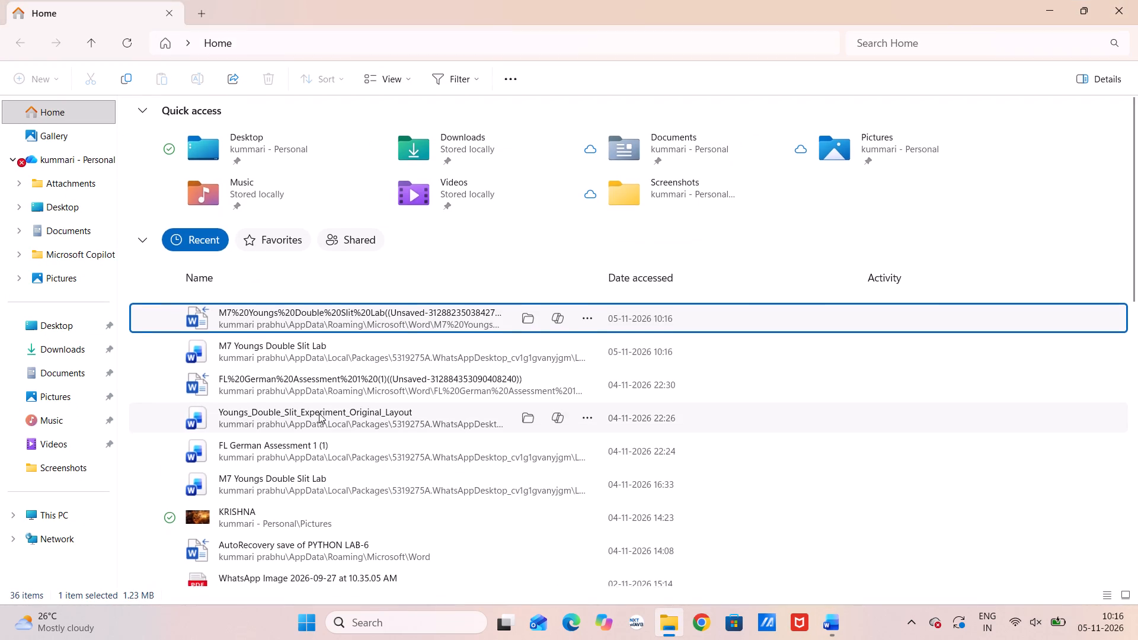
scroll(319, 413, down, 1)
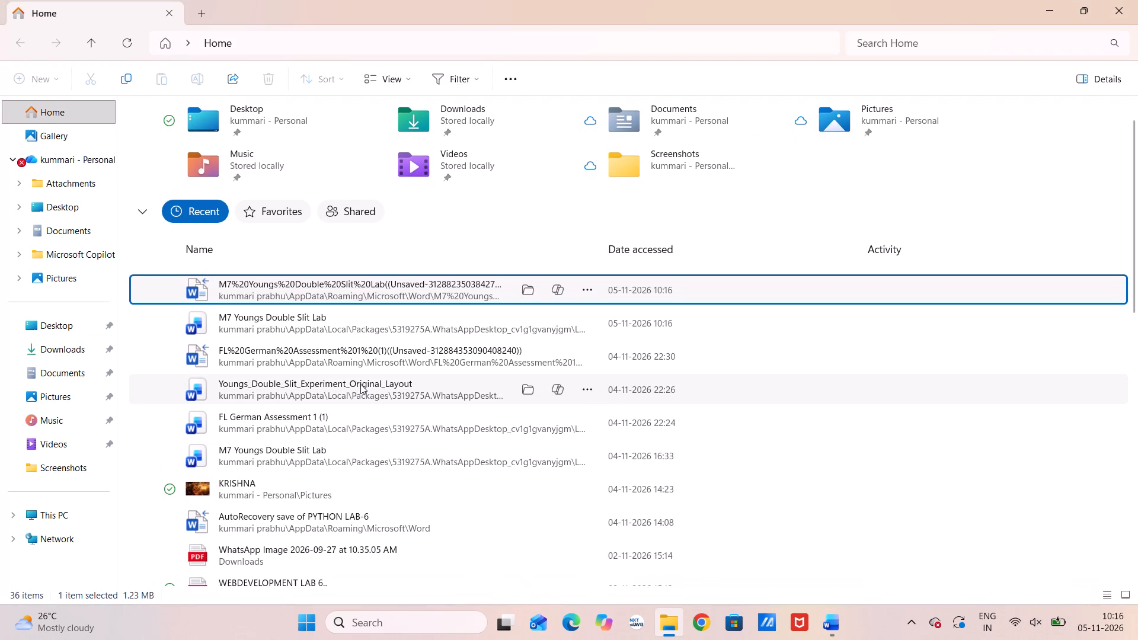
double_click(360, 386)
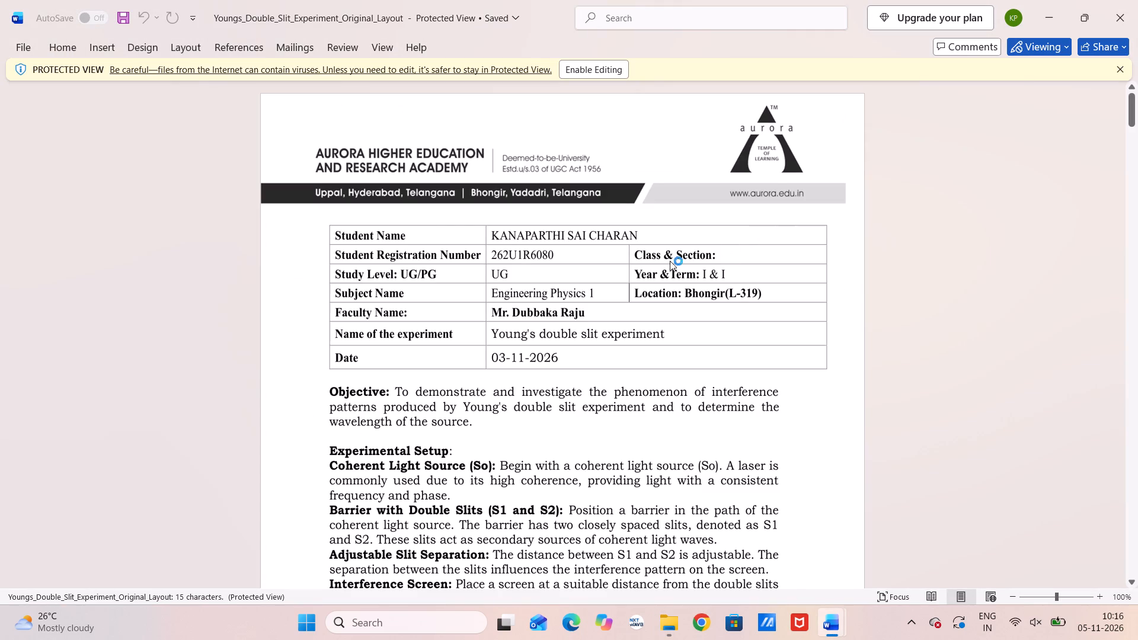
Examine the Original_Layout report's student details, circuit diagram, procedure, data and observations table, formula and result sections.
scroll(653, 315, right, 1)
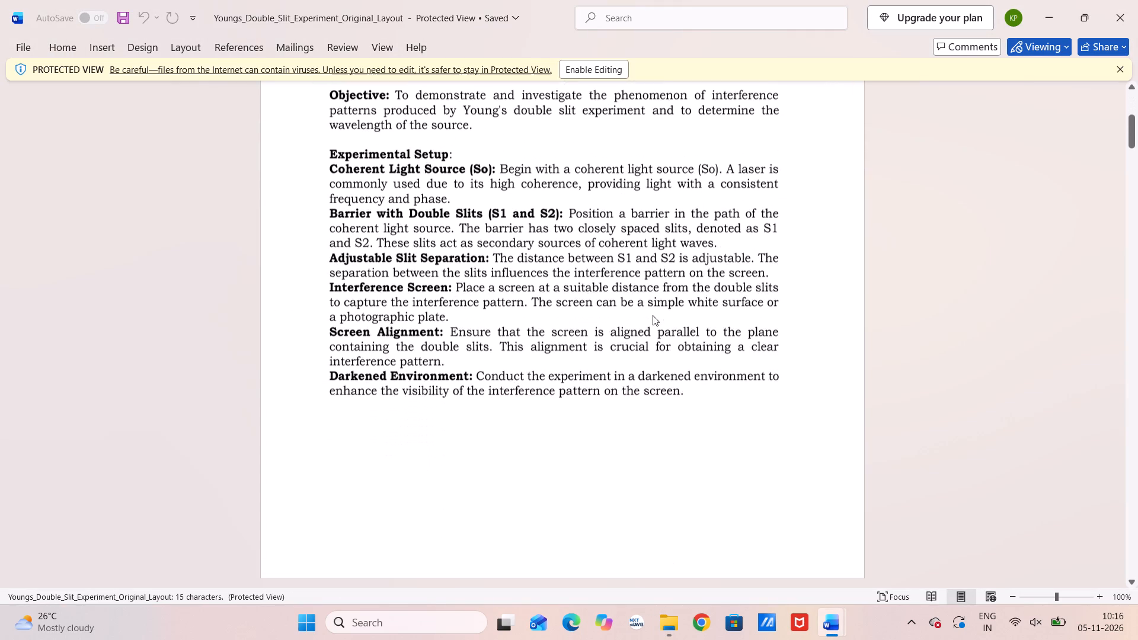
scroll(653, 315, right, 1)
scroll(653, 315, down, 6)
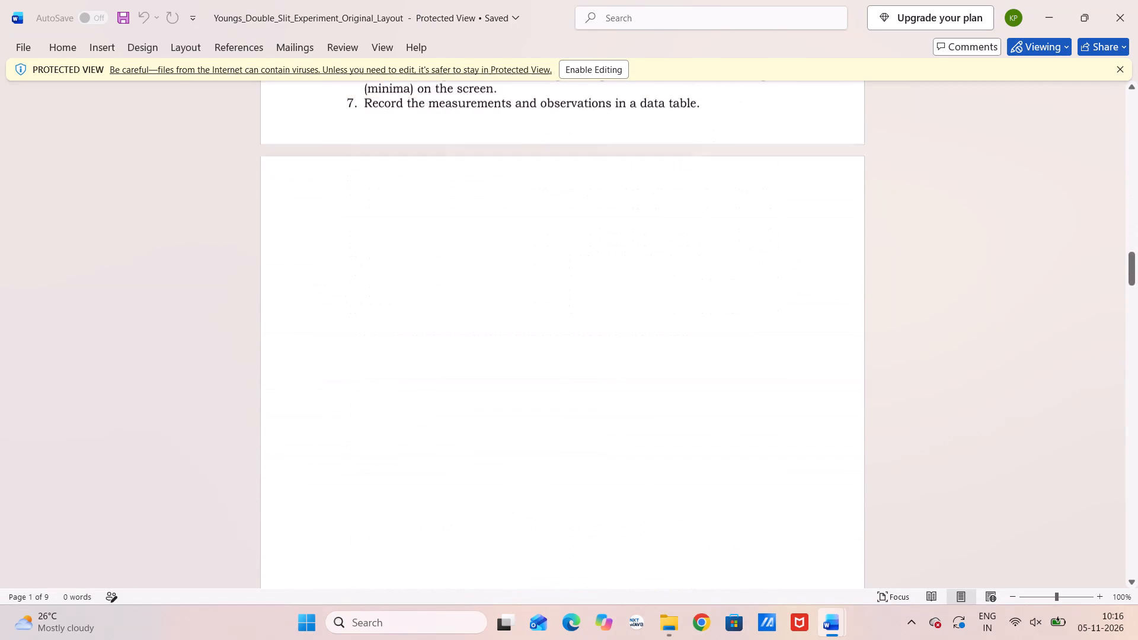
scroll(653, 315, down, 4)
scroll(653, 315, up, 1)
scroll(653, 315, right, 1)
scroll(653, 315, up, 3)
scroll(653, 315, right, 1)
scroll(653, 315, down, 2)
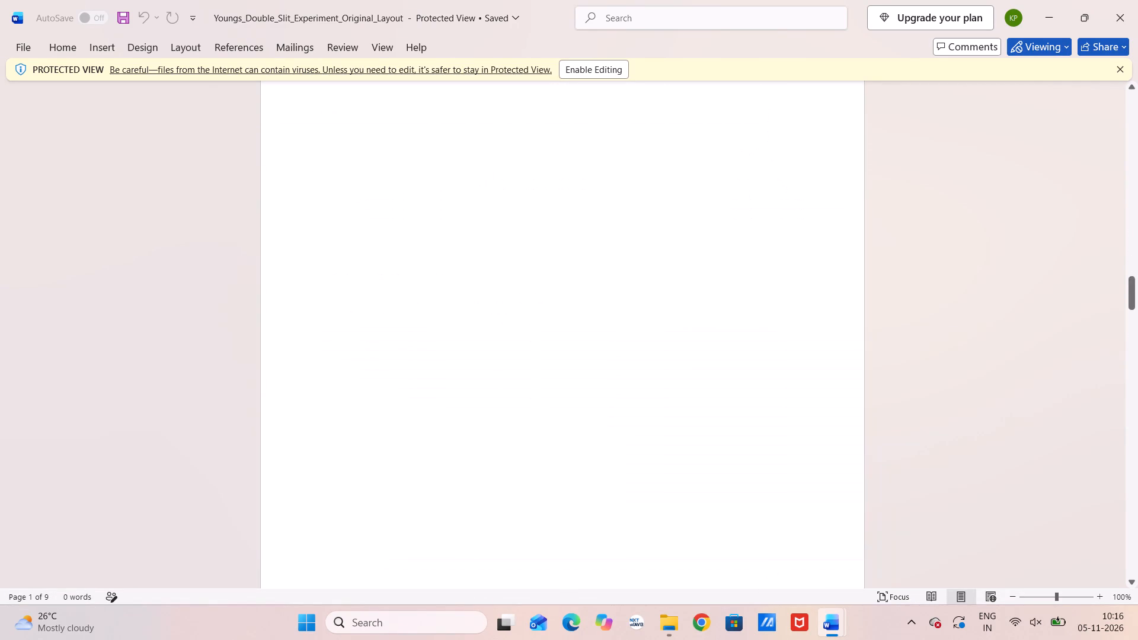
scroll(653, 315, down, 4)
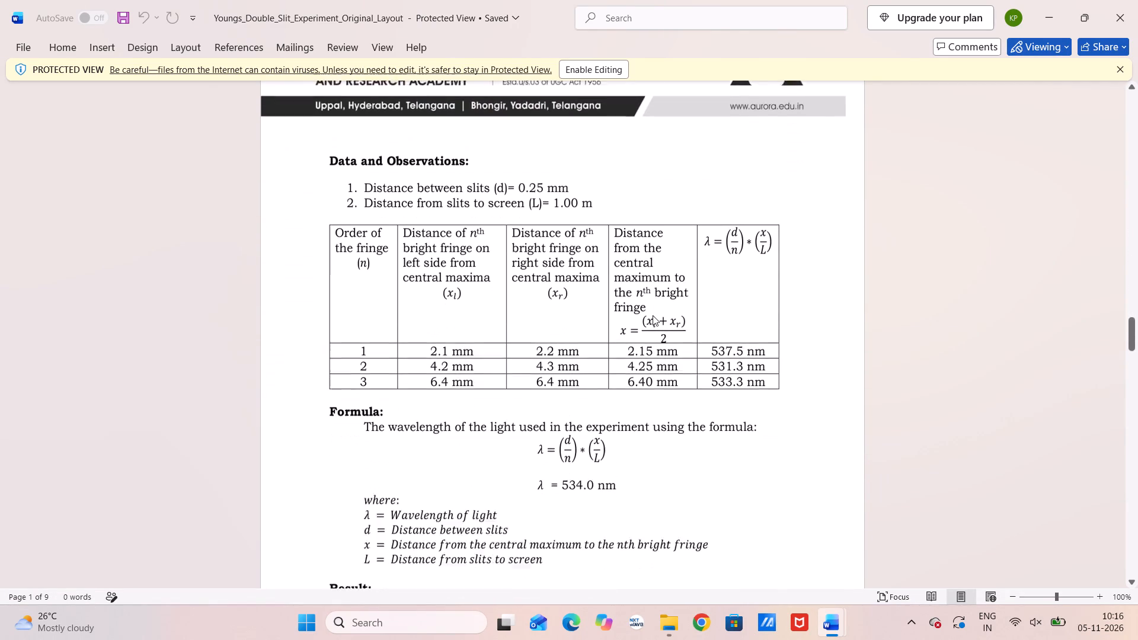
scroll(653, 315, down, 3)
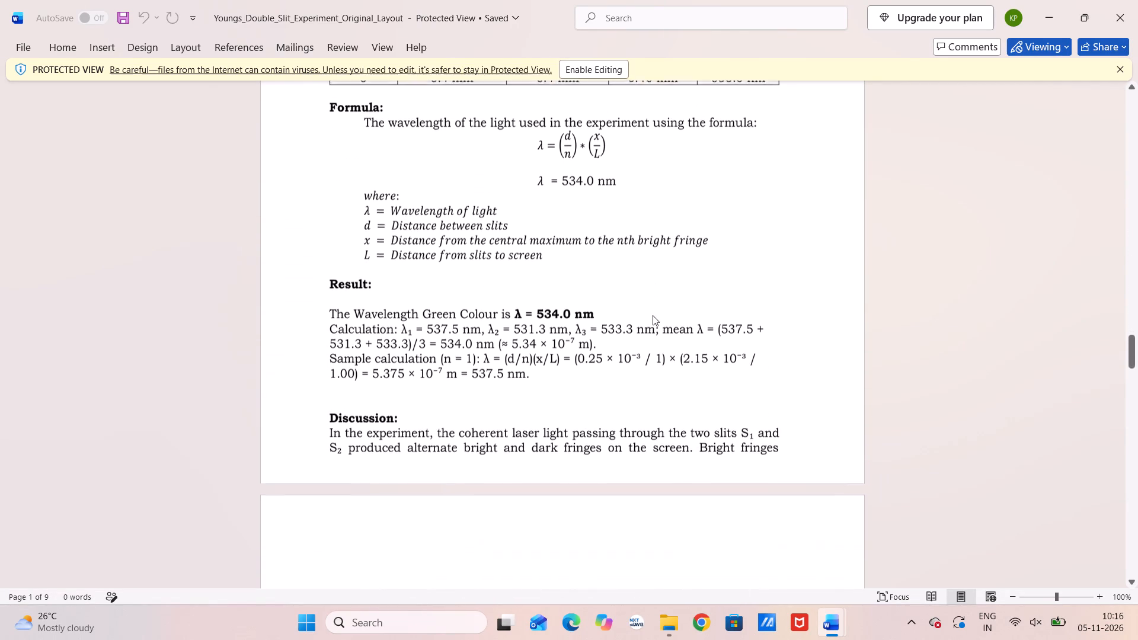
scroll(653, 315, down, 2)
scroll(653, 315, up, 1)
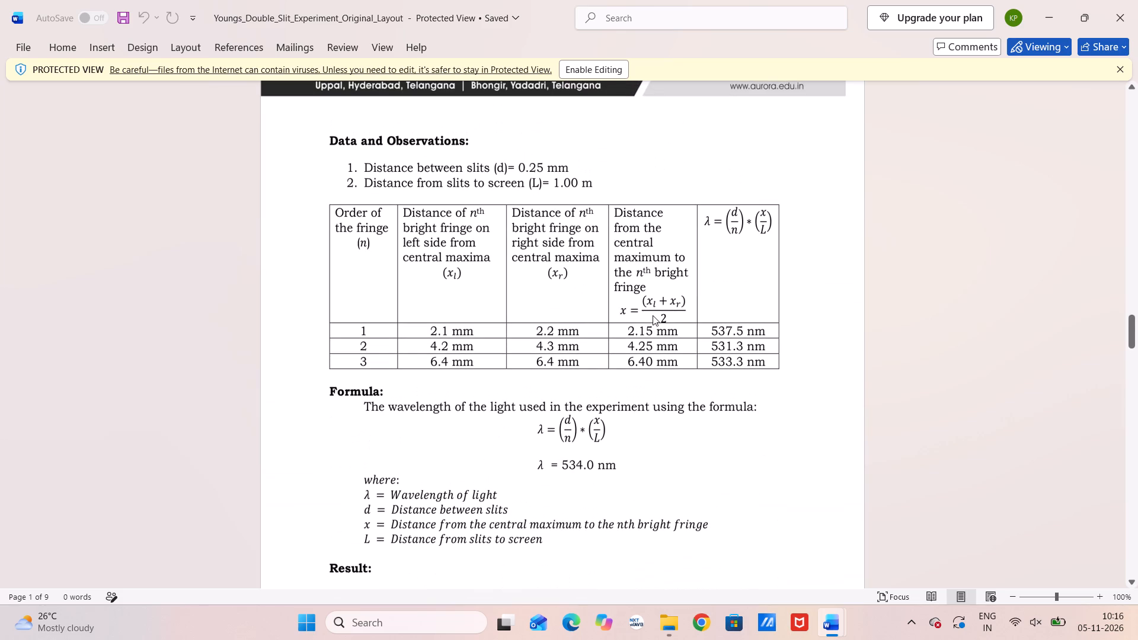
scroll(653, 315, up, 11)
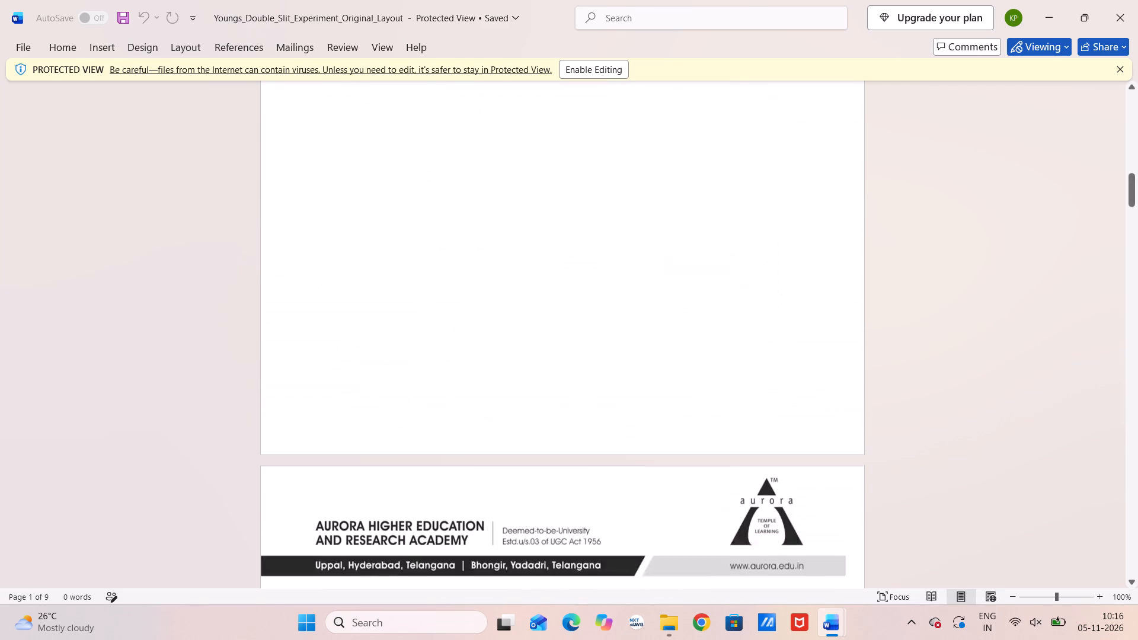
scroll(653, 315, down, 6)
scroll(653, 315, up, 8)
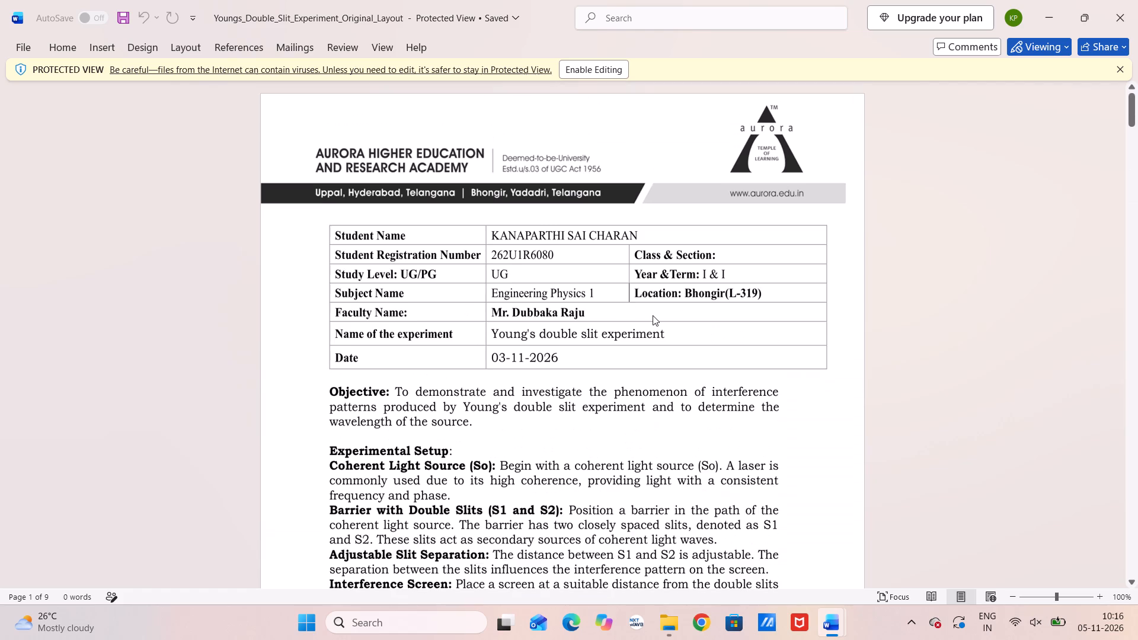
scroll(653, 315, down, 11)
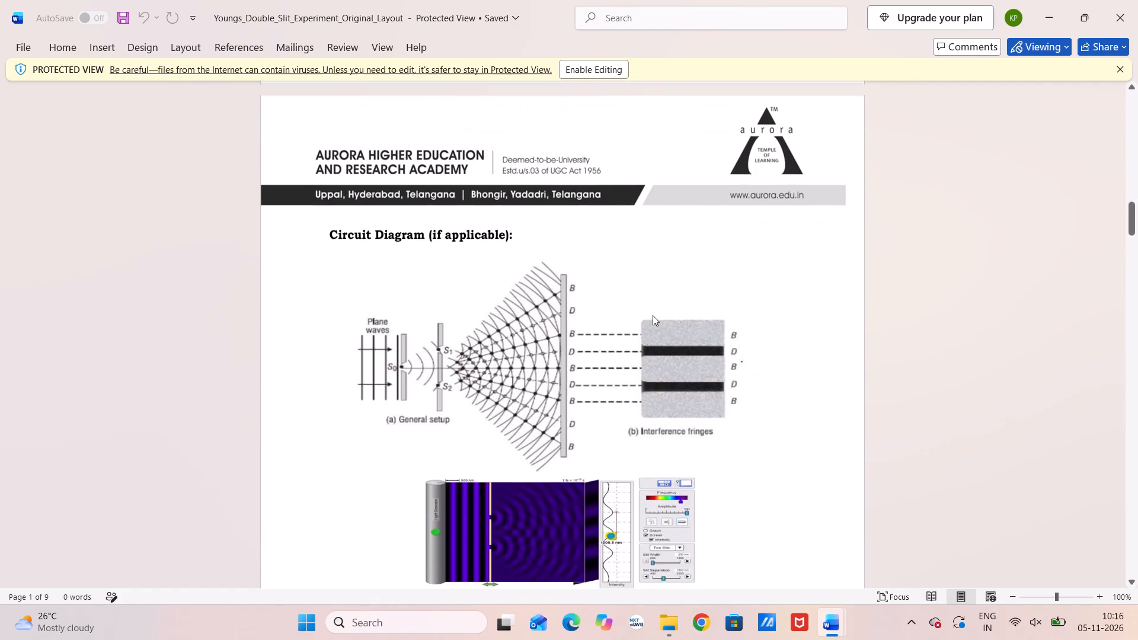
scroll(653, 315, right, 1)
scroll(653, 315, up, 3)
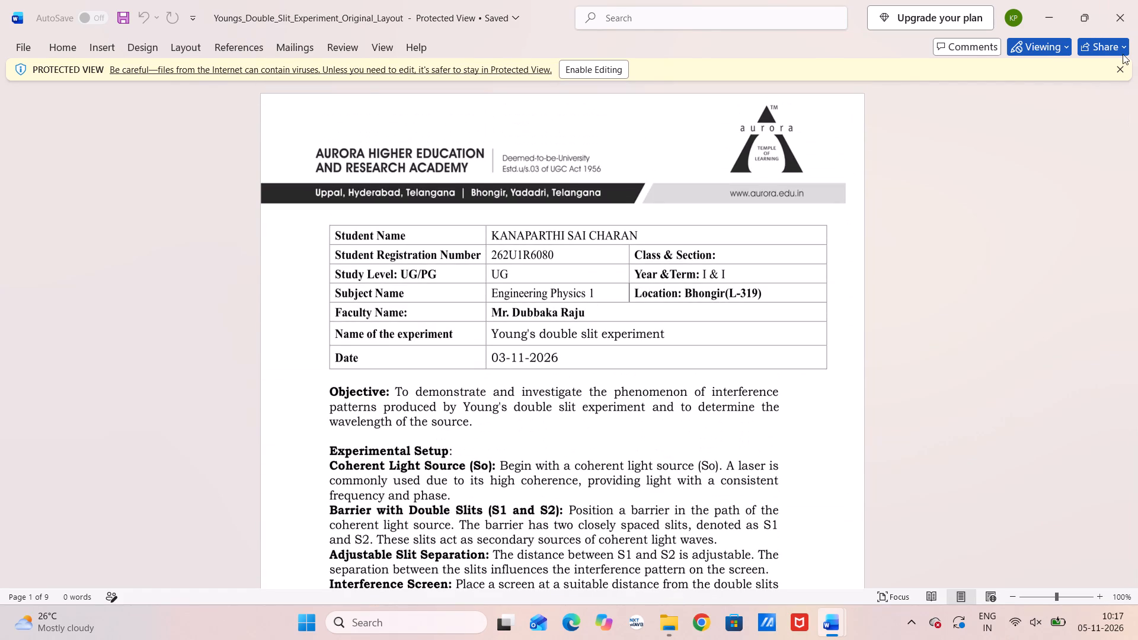
Dismiss the Protected View notice and close the Youngs_Double_Slit_Experiment_Original_Layout document.
click(1121, 63)
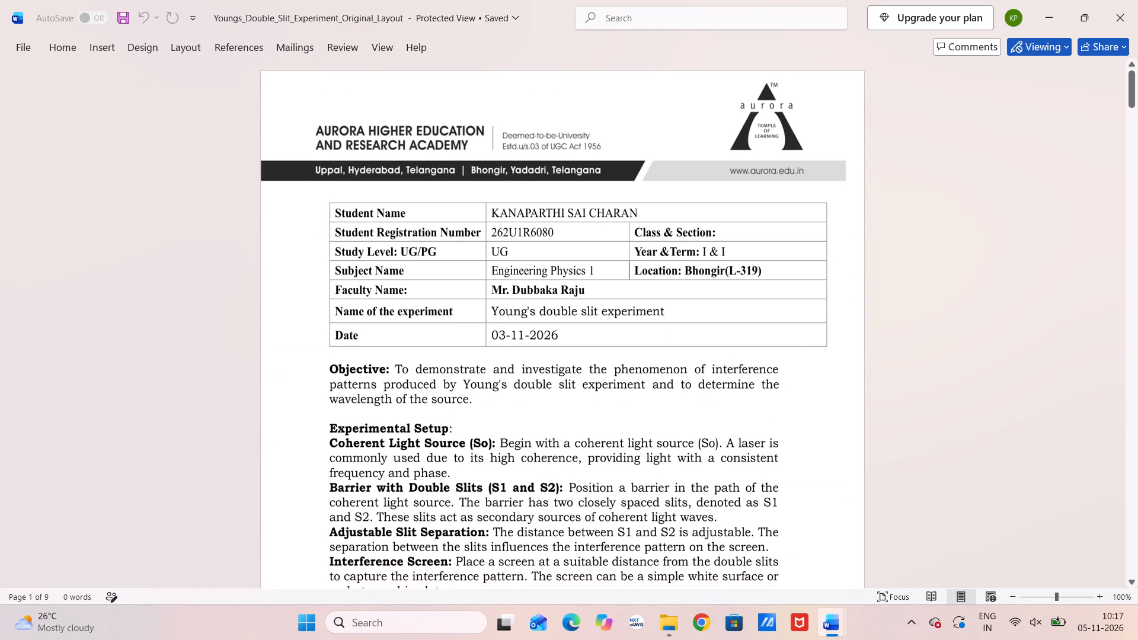
click(1135, 8)
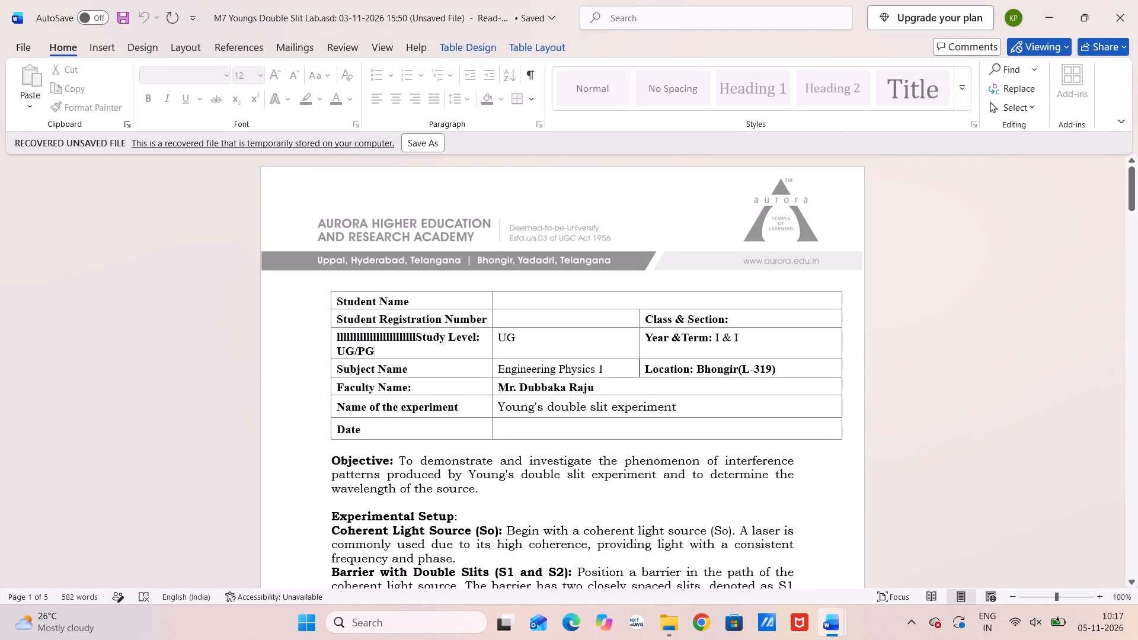
click(668, 630)
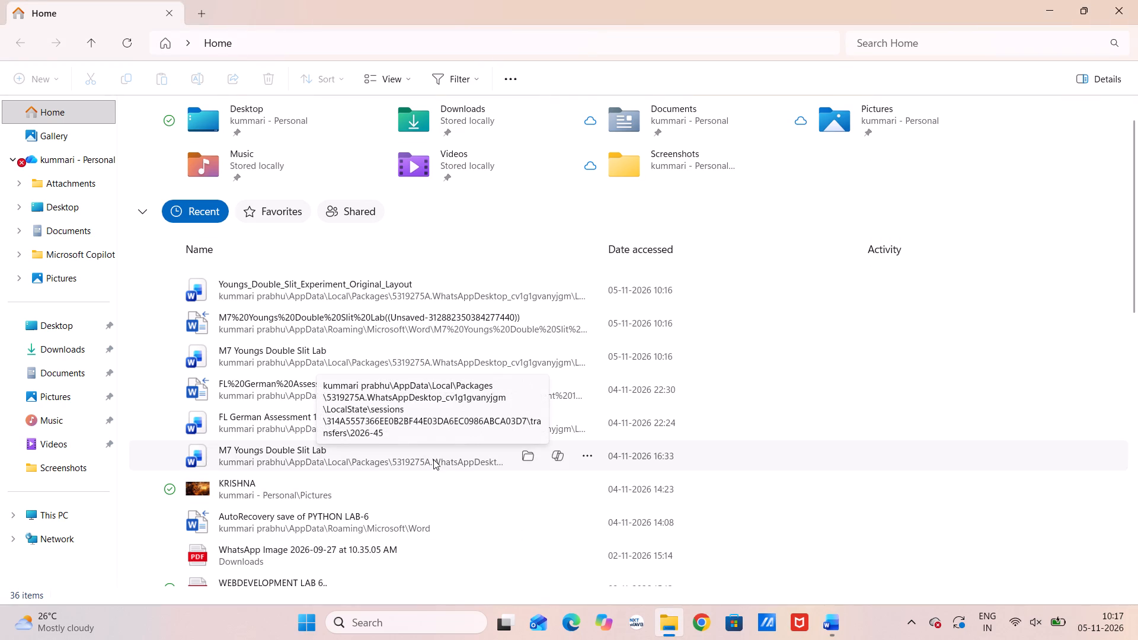
double_click(433, 459)
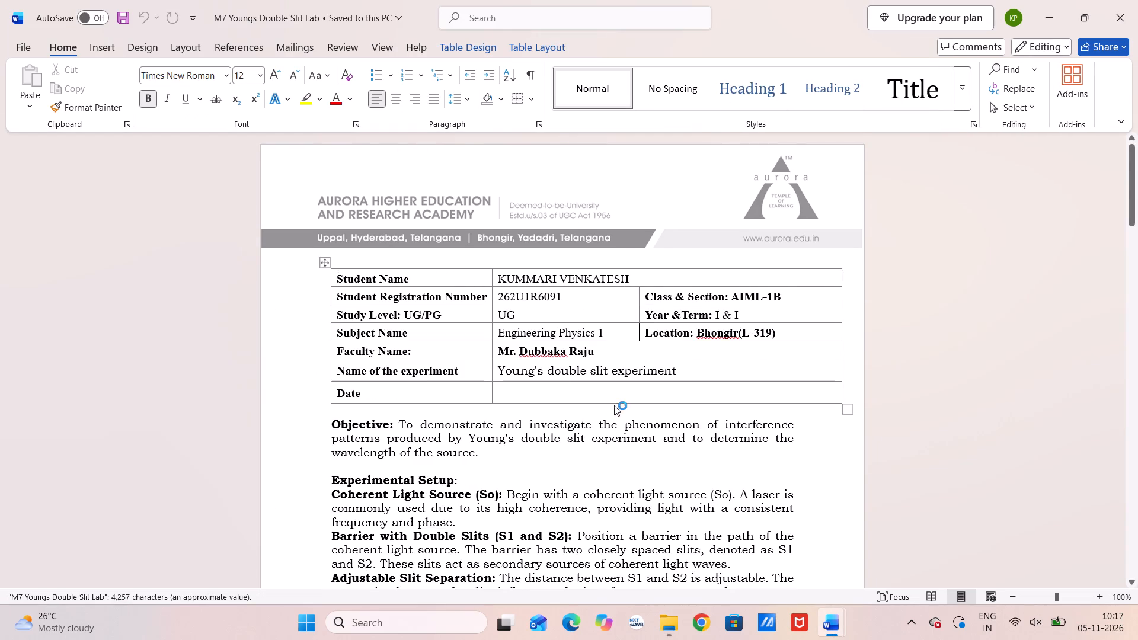
scroll(614, 405, down, 5)
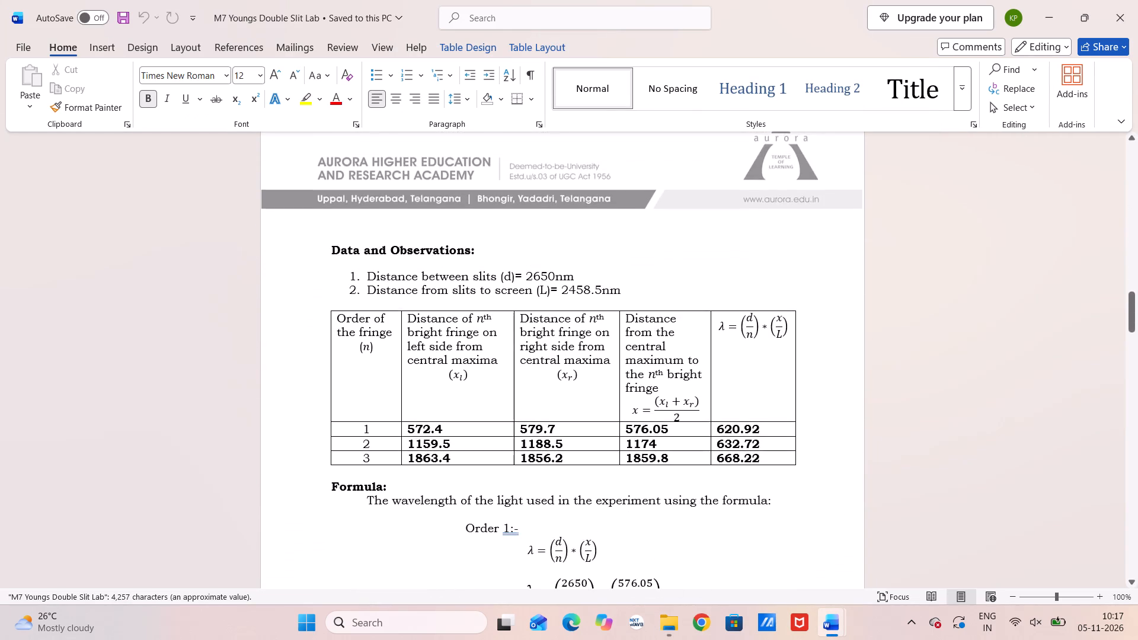
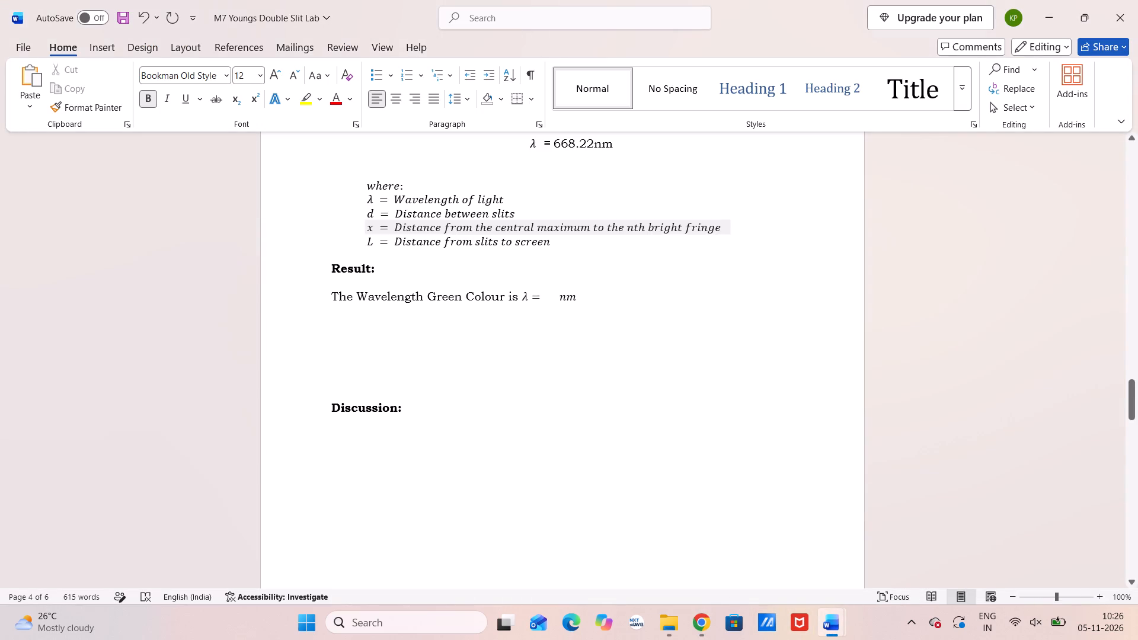
scroll(572, 270, up, 2)
scroll(572, 270, down, 4)
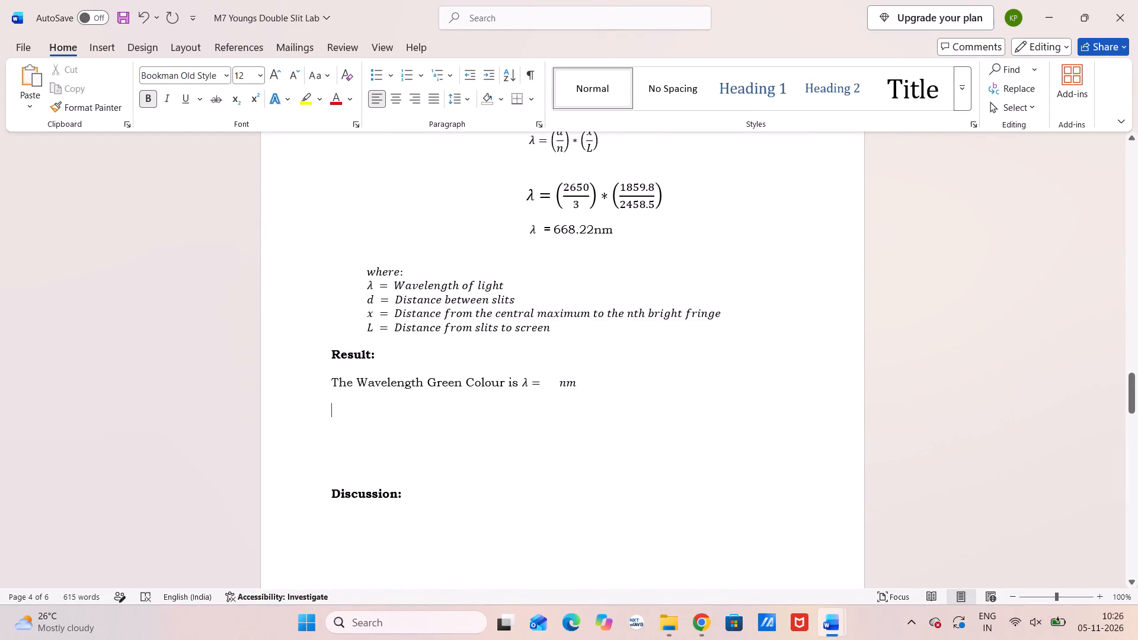
key(ctrl+v)
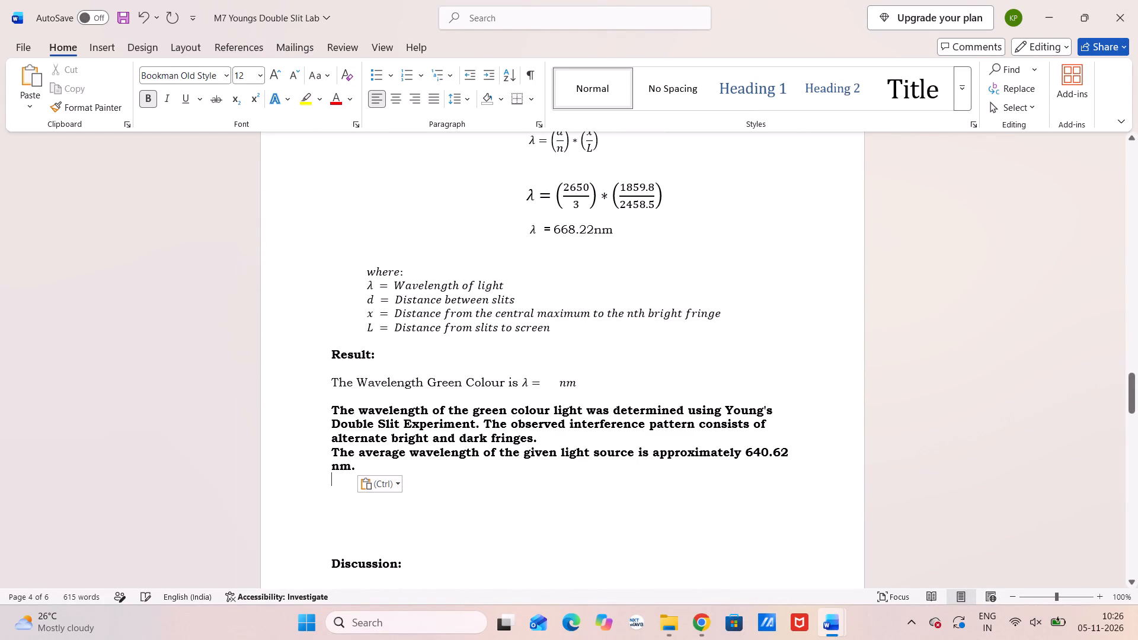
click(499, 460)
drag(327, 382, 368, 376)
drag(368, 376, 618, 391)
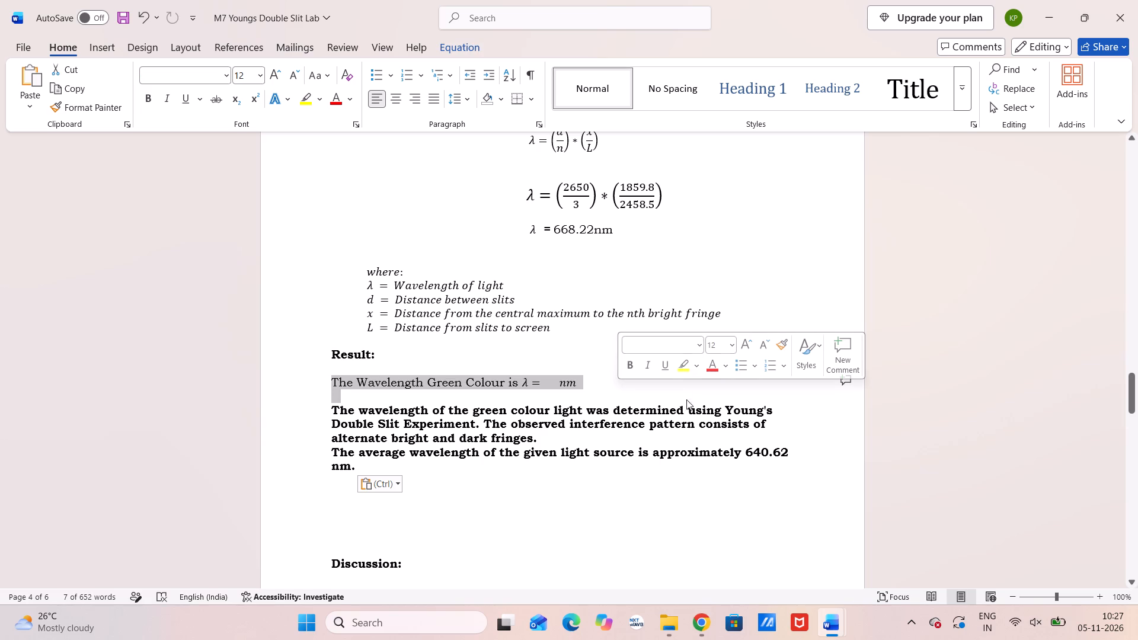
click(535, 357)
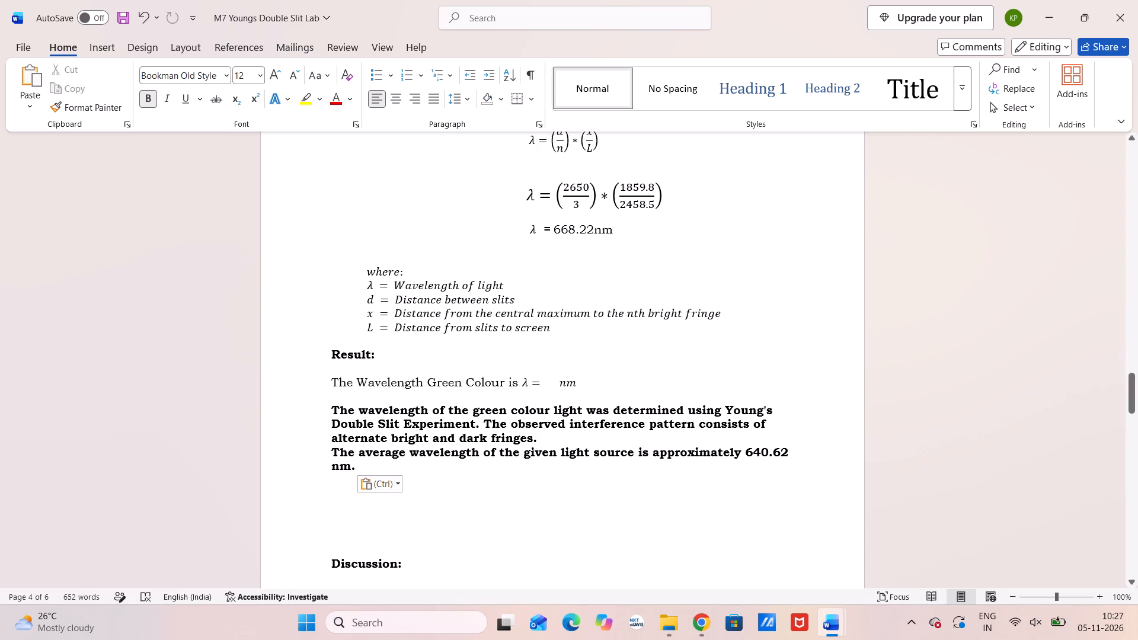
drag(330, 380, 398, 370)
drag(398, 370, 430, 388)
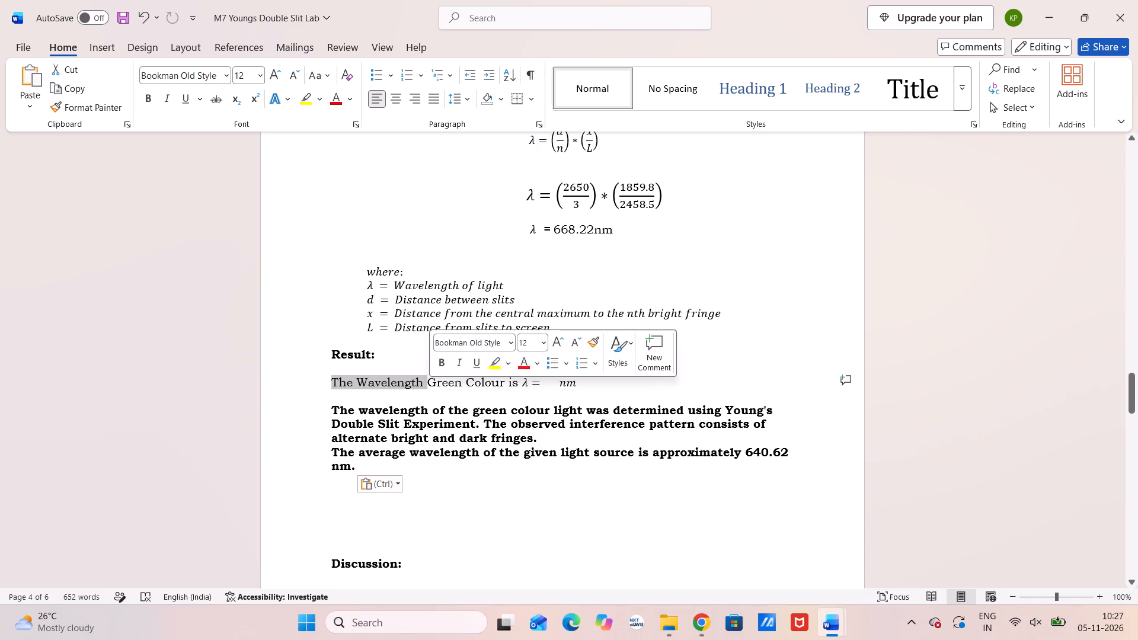
Remove the bold formatting from all of the pasted Result text so it matches the line above it.
drag(324, 418, 457, 470)
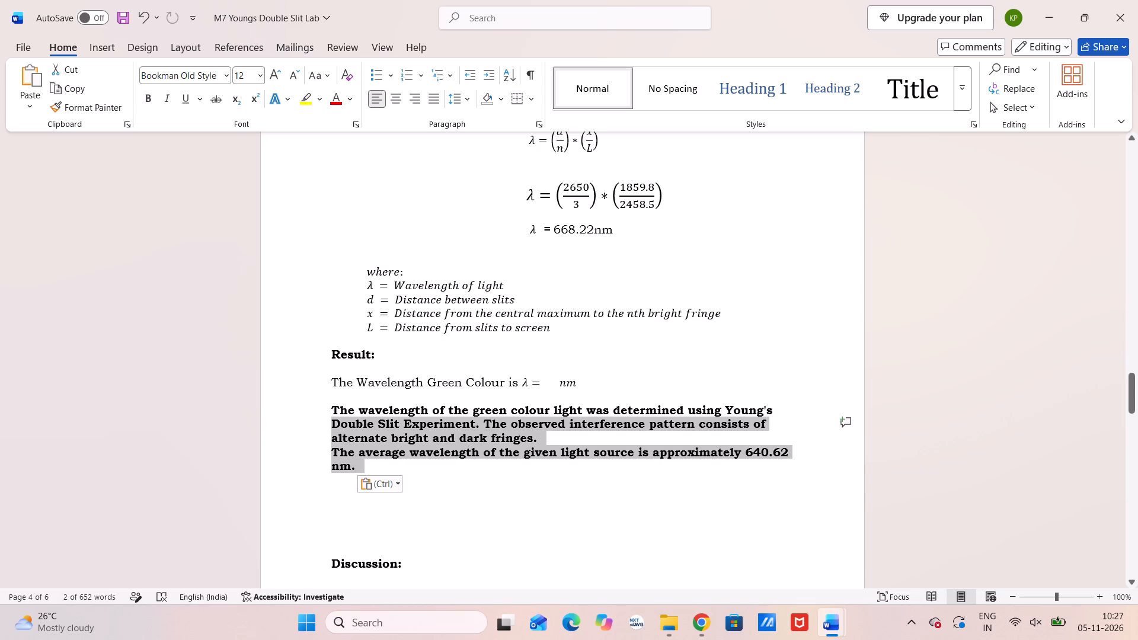
drag(457, 470, 458, 471)
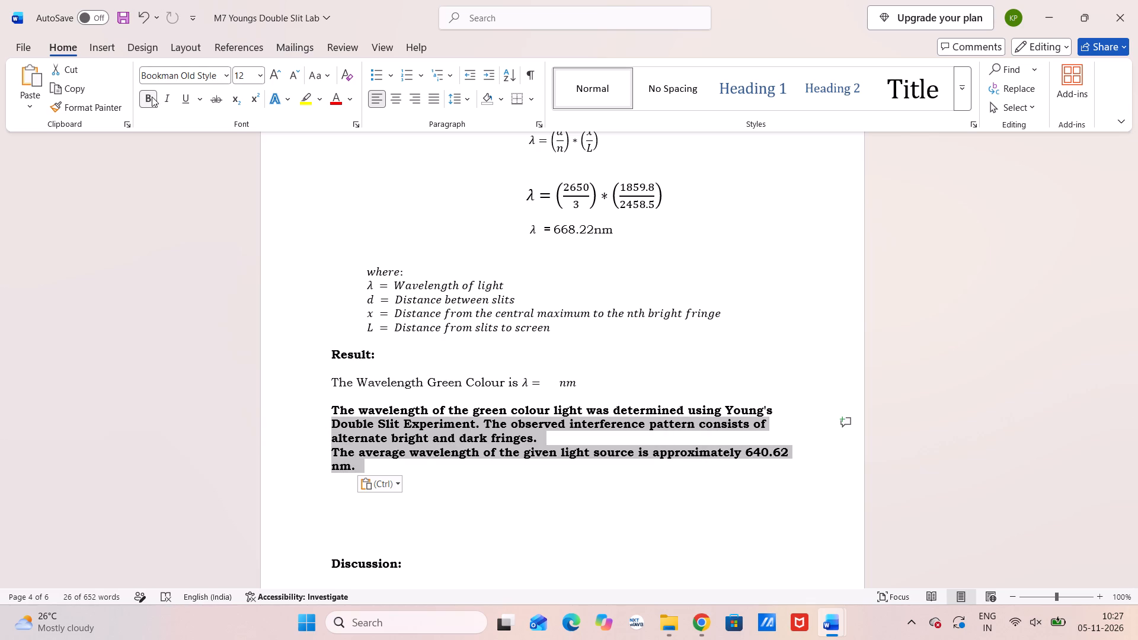
click(152, 97)
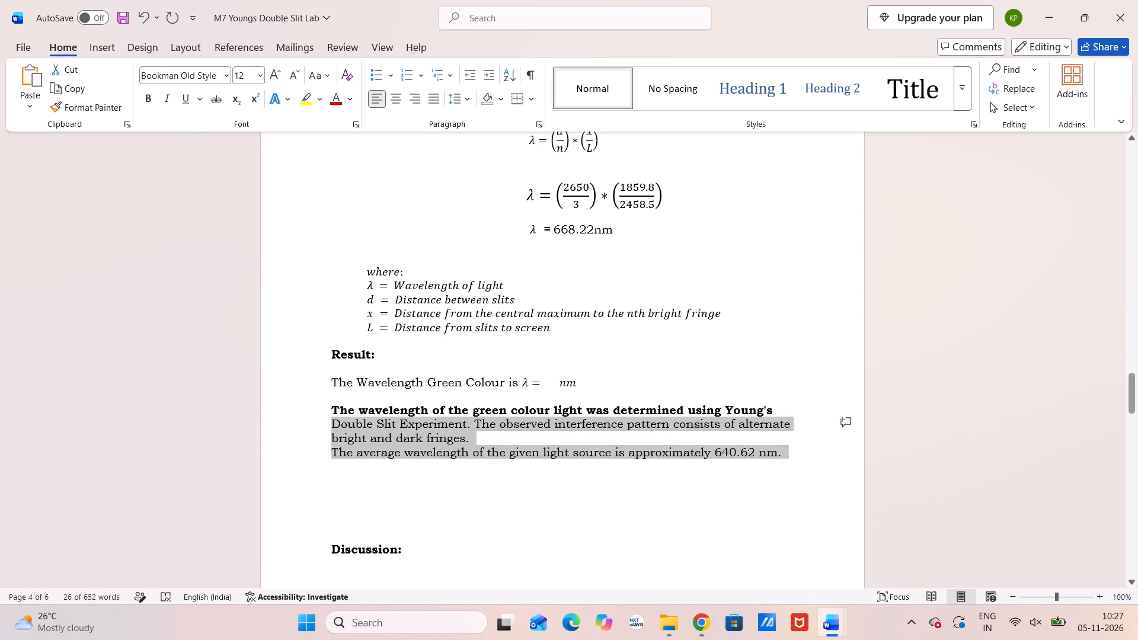
click(317, 411)
drag(324, 412, 331, 441)
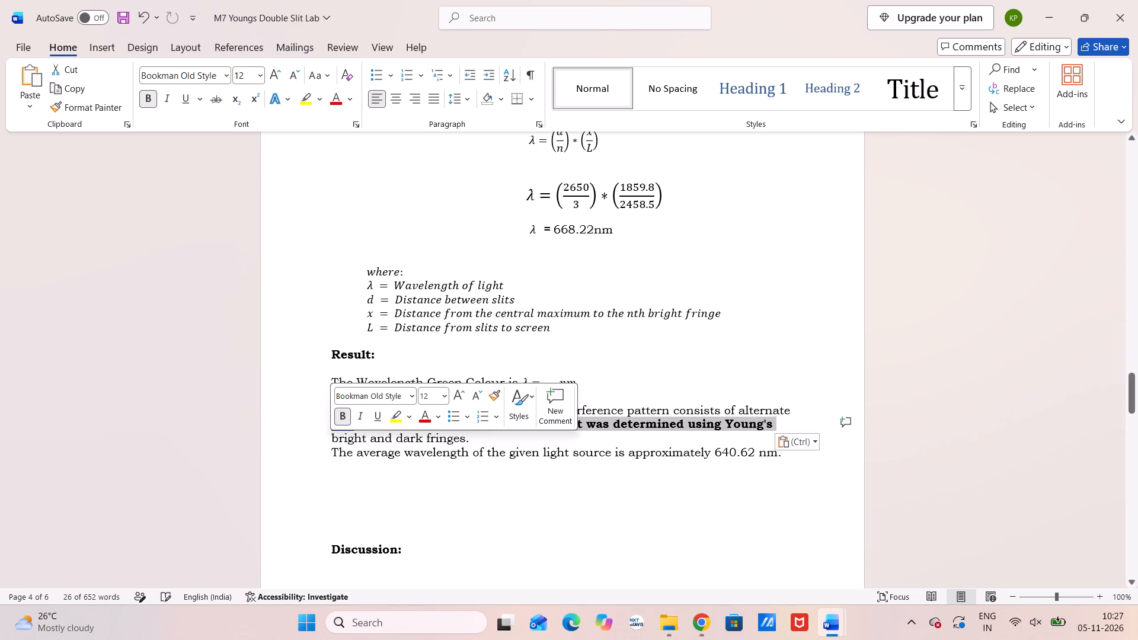
click(338, 424)
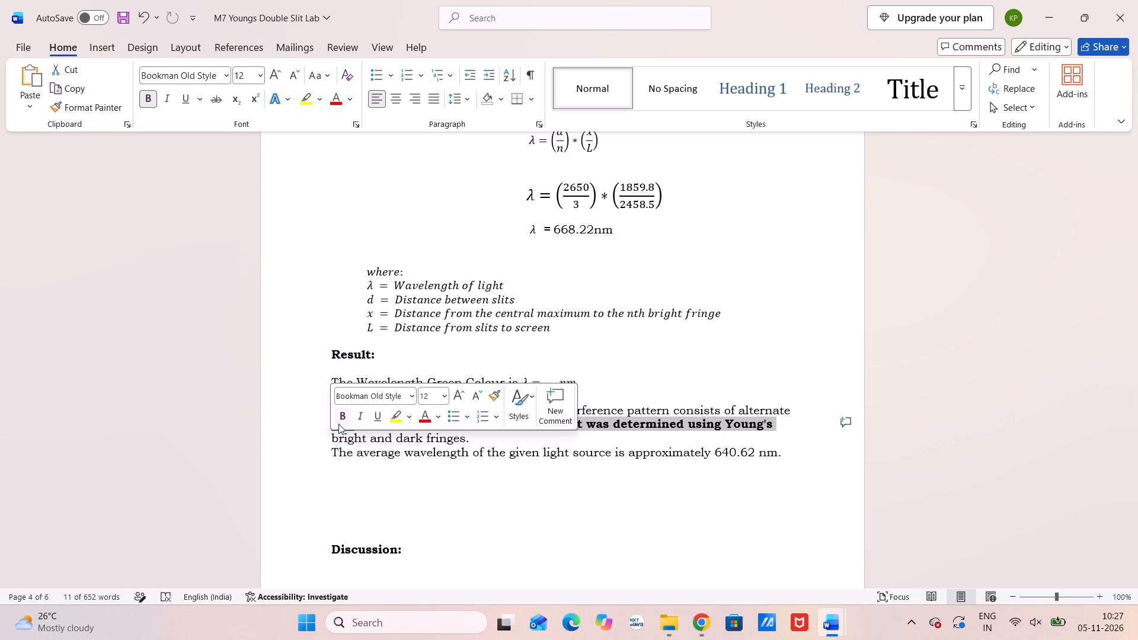
click(404, 512)
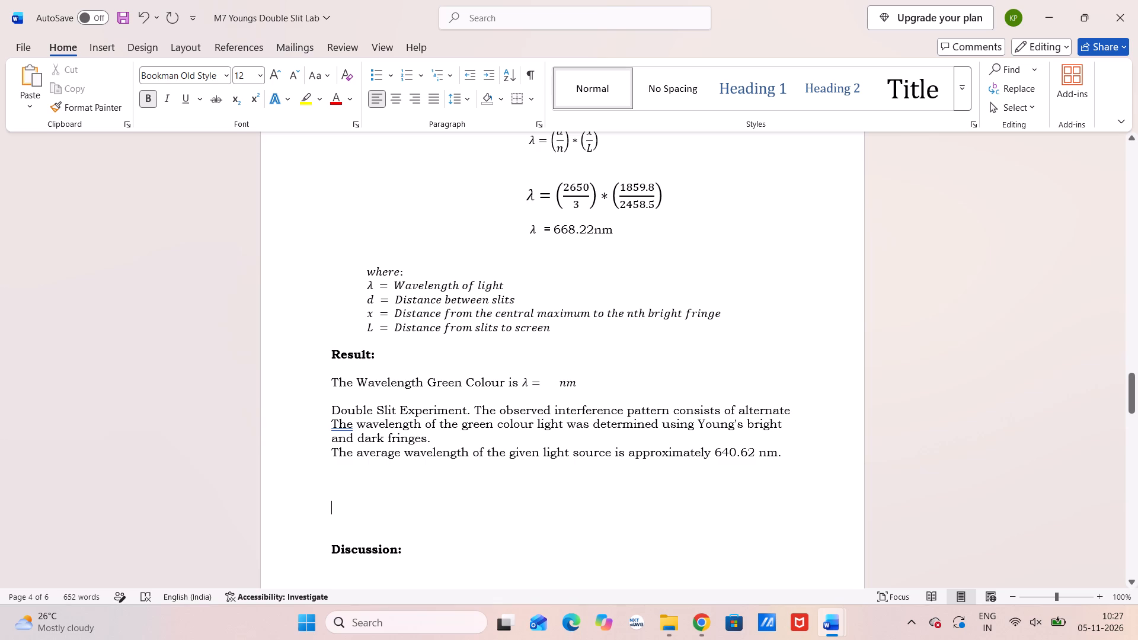
Fill the blank λ value in the "The Wavelength Green Colour is" line with 640.62.
click(548, 385)
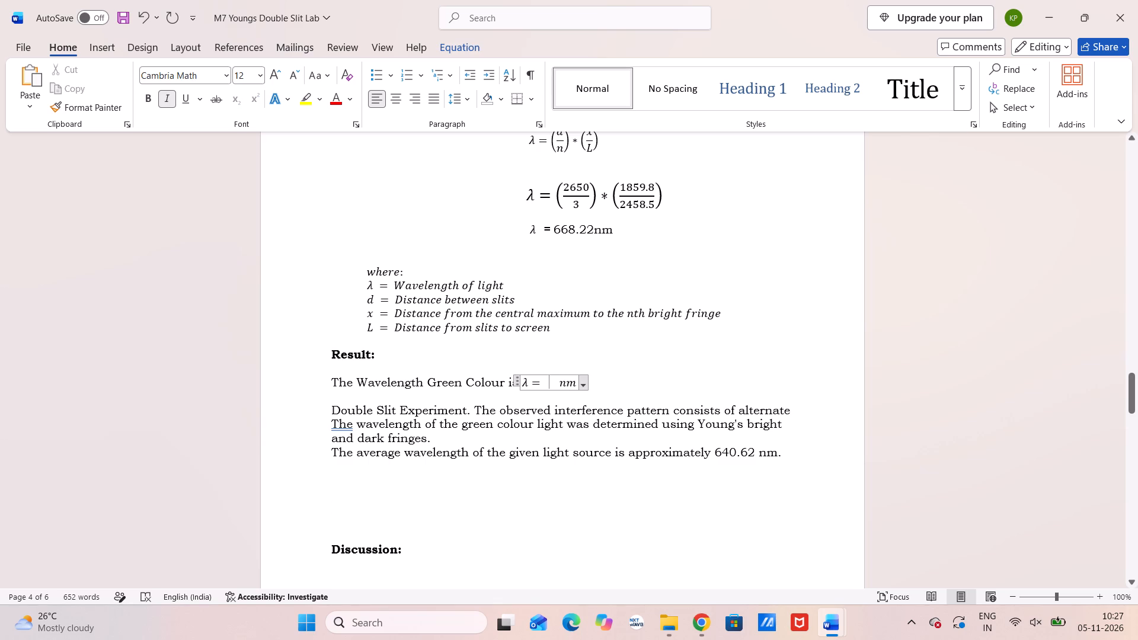
text(640)
key(period)
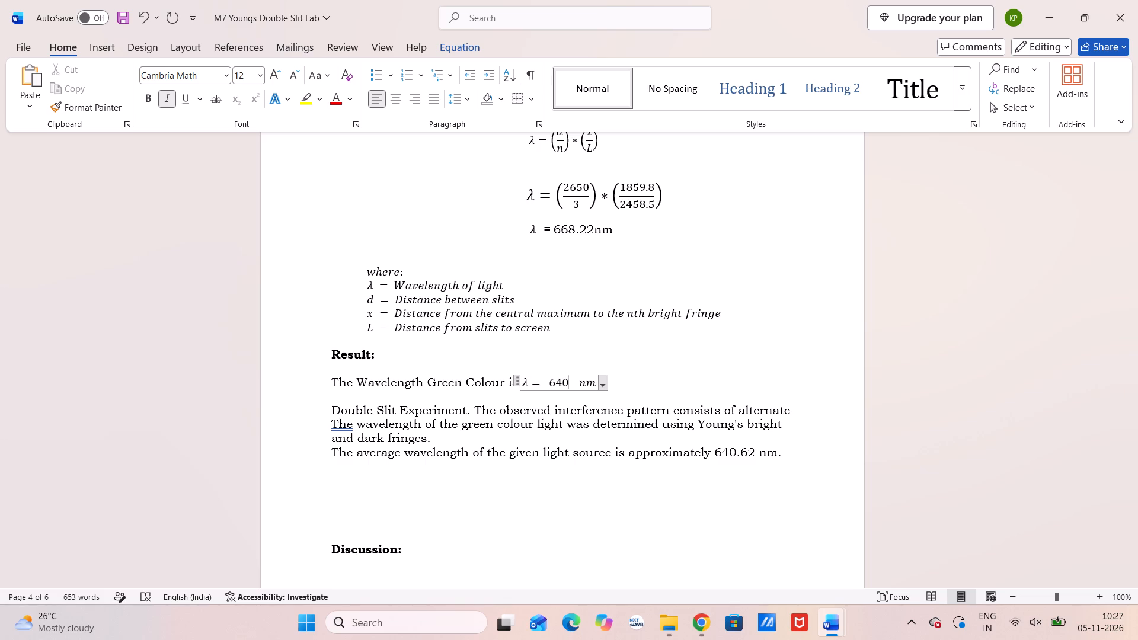
text(62)
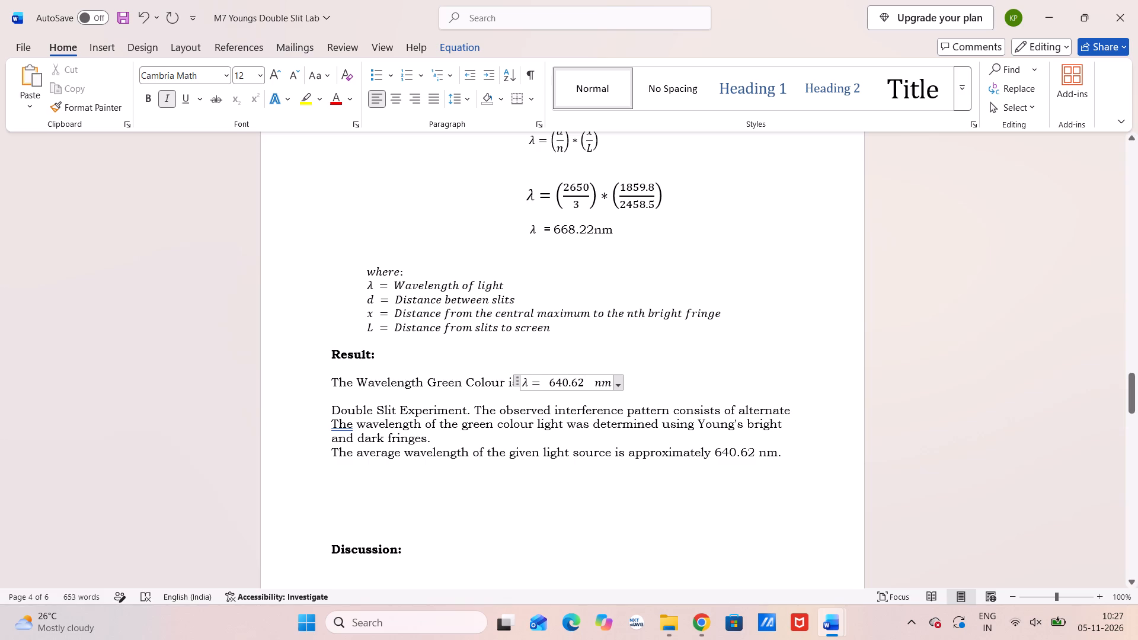
Switch to ChatGPT in Chrome and copy all three Discussion paragraphs, from "Young's Double Slit Experiment demonstrates" through "experimental conditions.".
scroll(603, 471, down, 2)
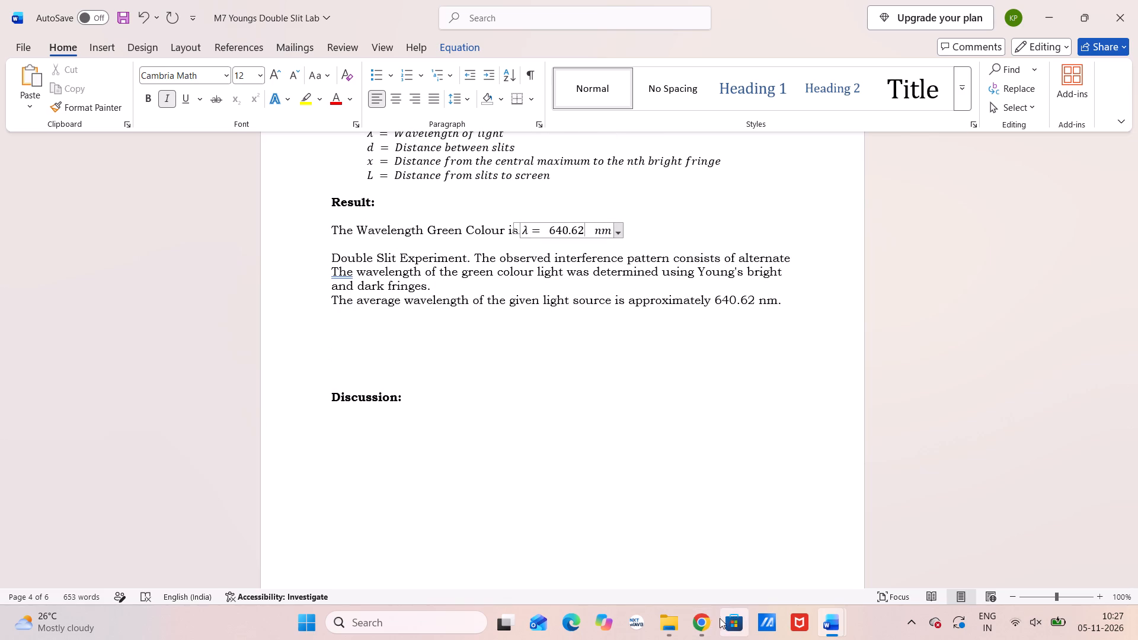
drag(683, 639, 707, 632)
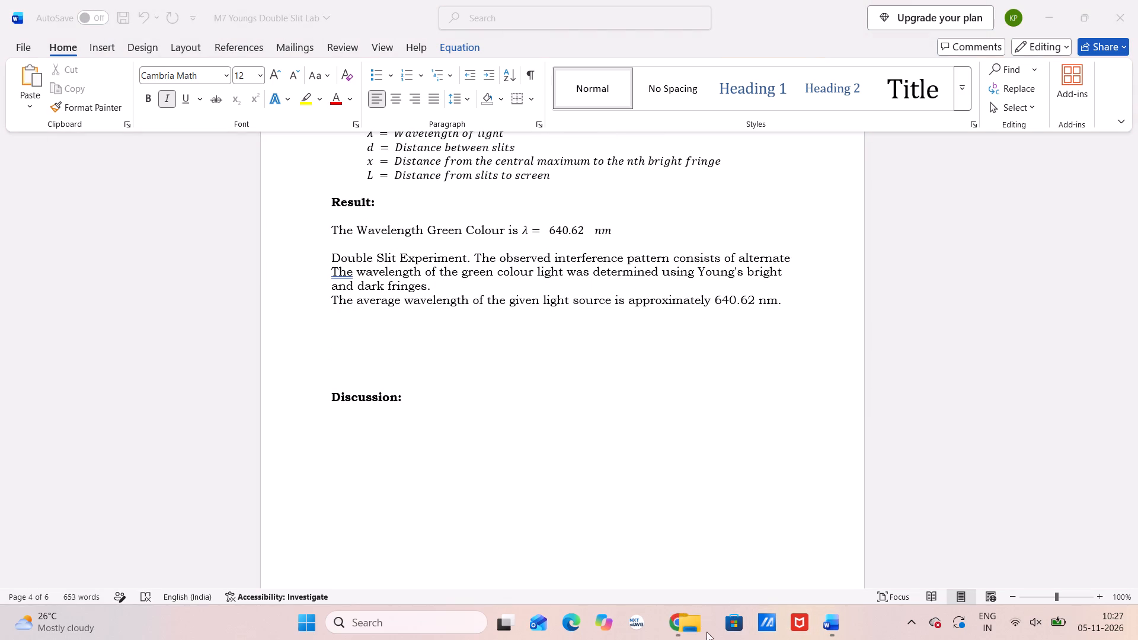
drag(707, 632, 690, 633)
click(704, 625)
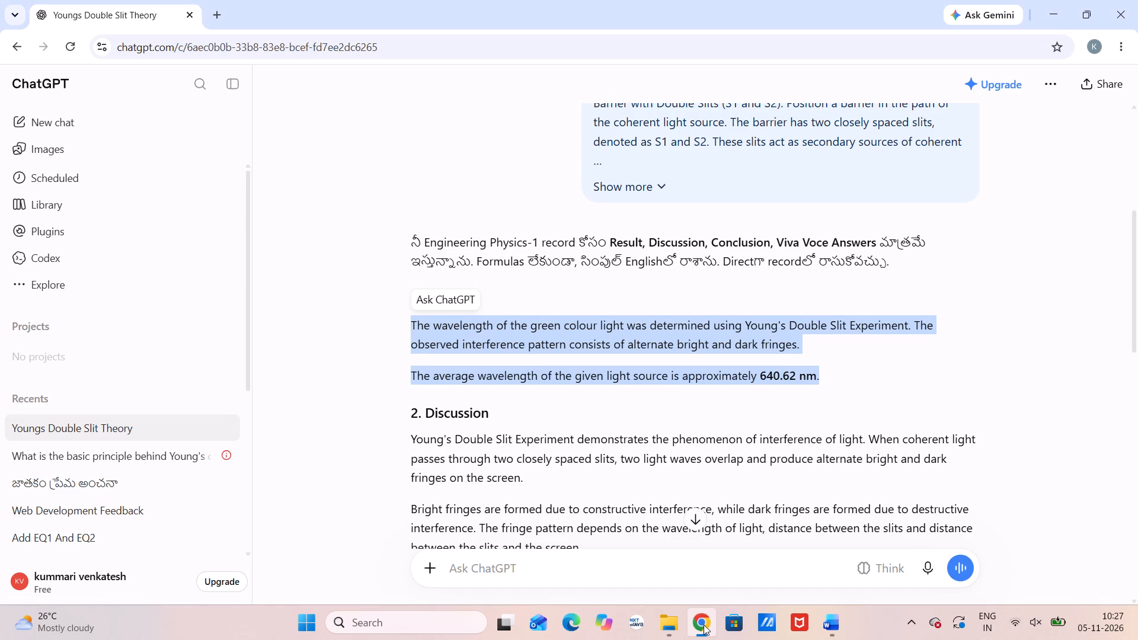
scroll(455, 460, down, 2)
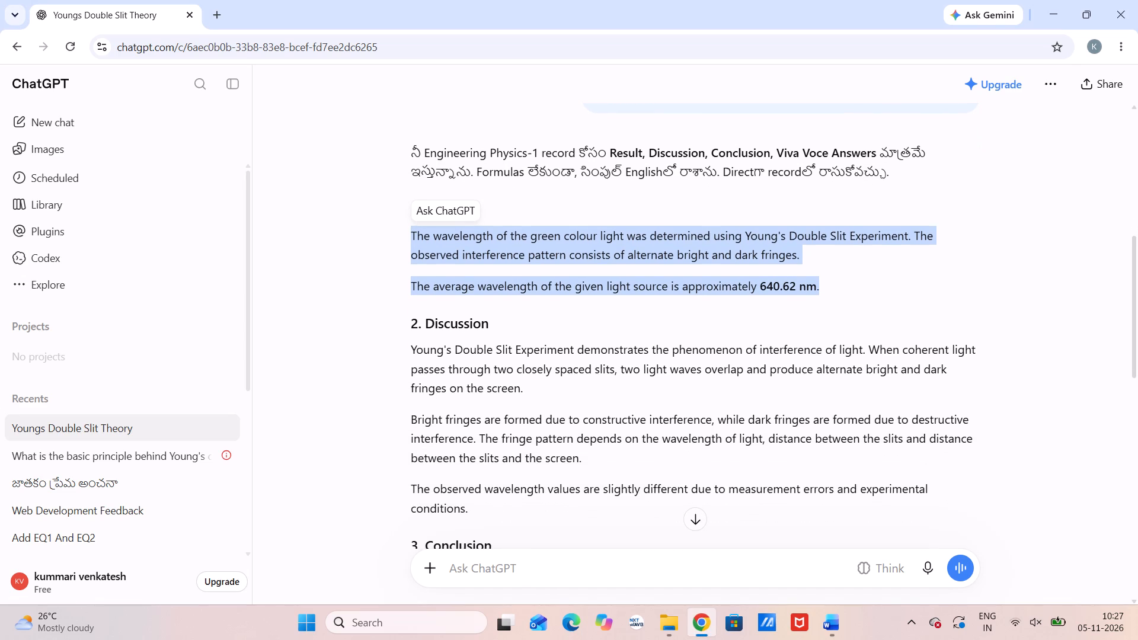
click(407, 353)
drag(410, 350, 557, 504)
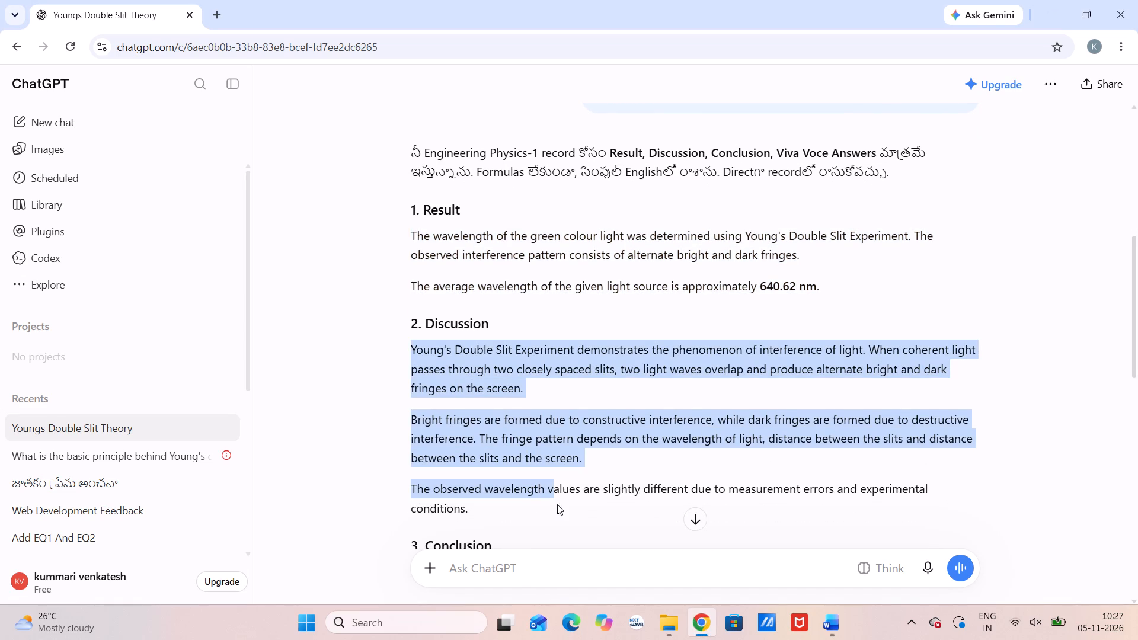
drag(557, 504, 568, 516)
key(ctrl+c)
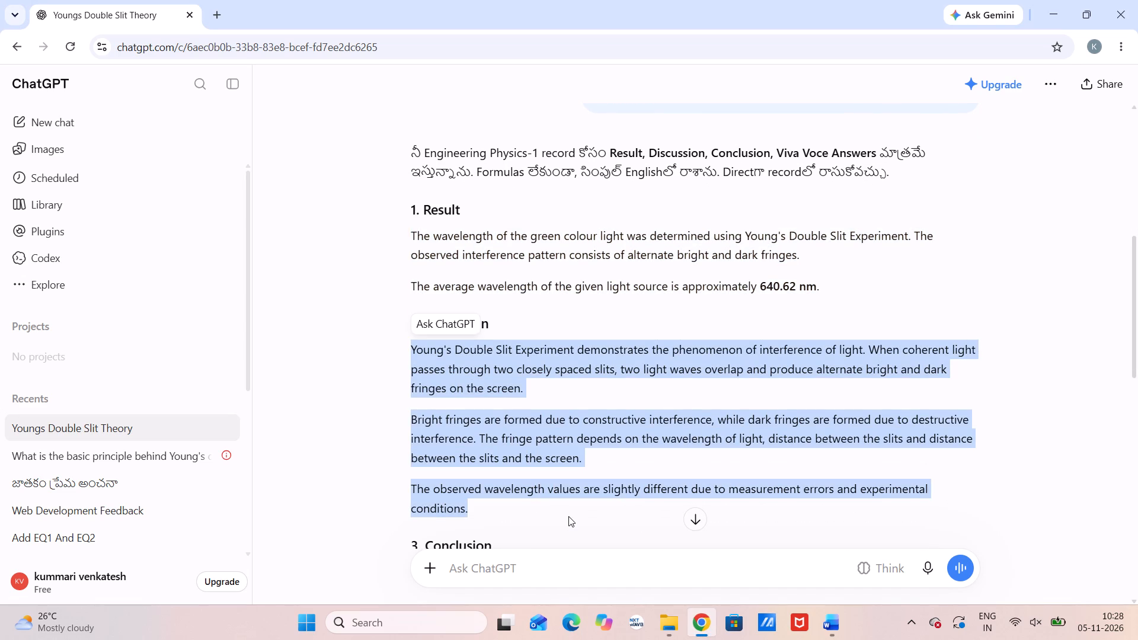
Return to the Word report and paste the copied Discussion text below the Discussion heading.
click(823, 623)
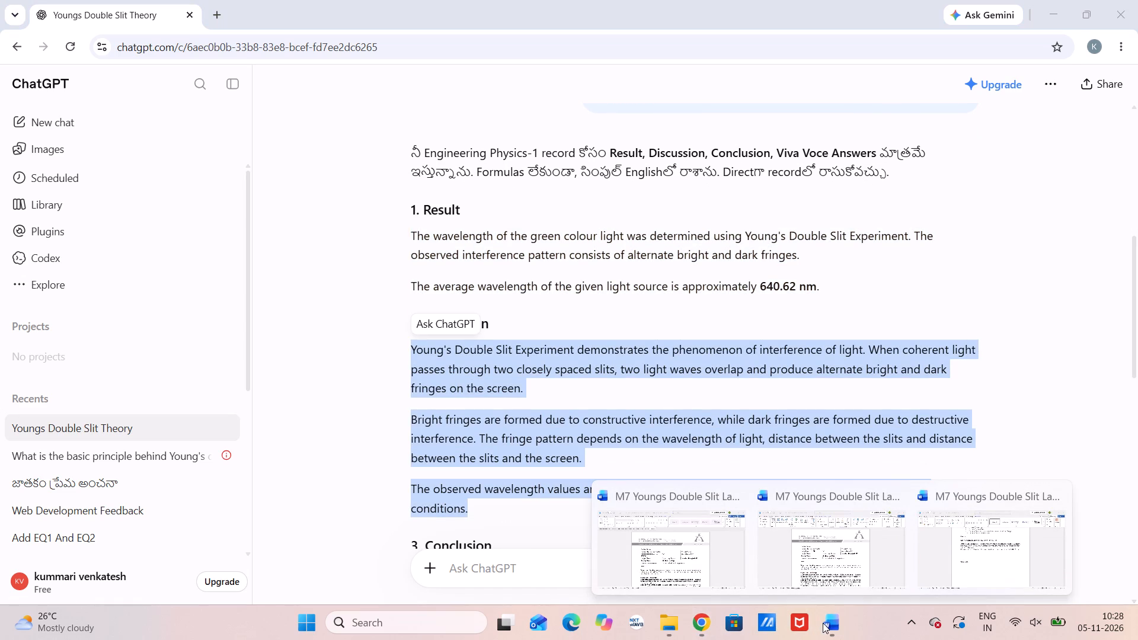
click(994, 540)
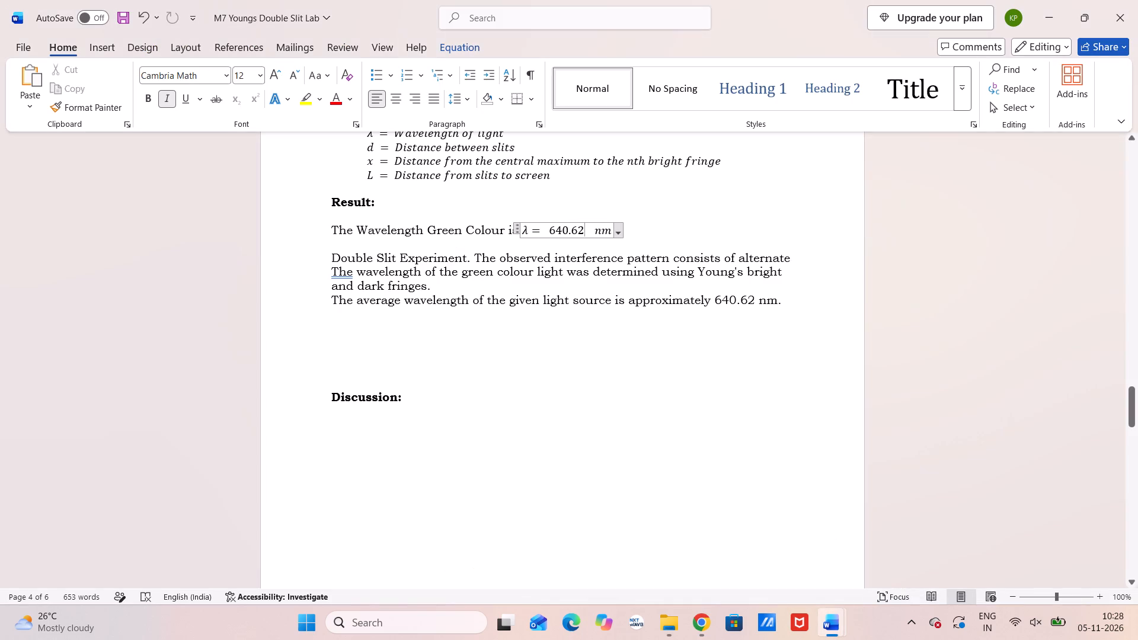
scroll(460, 472, down, 1)
click(353, 270)
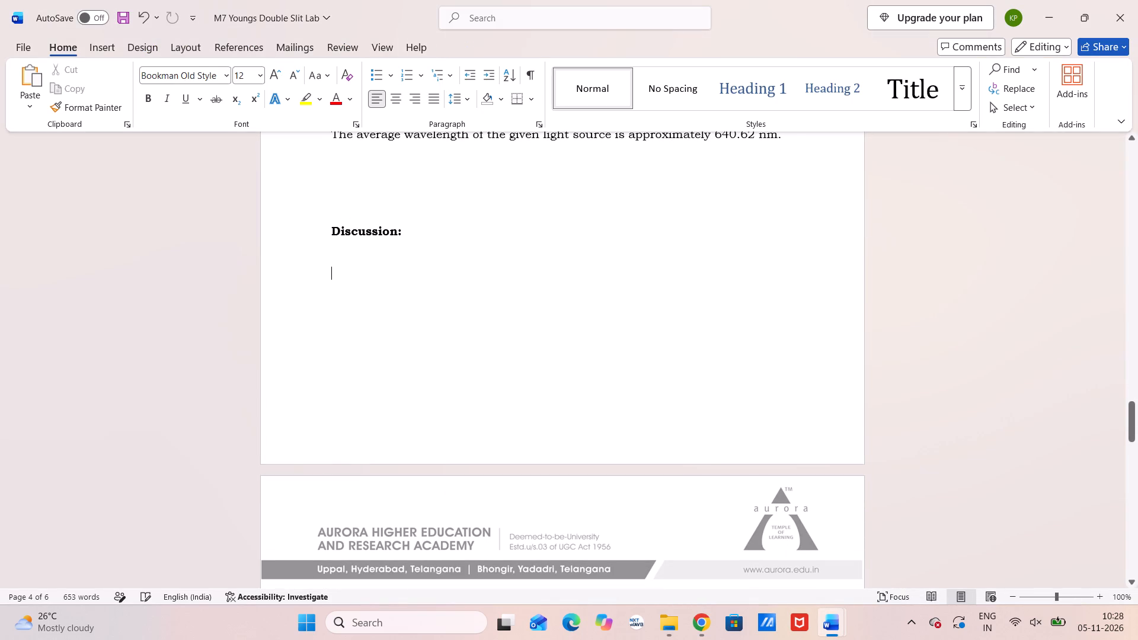
key(ctrl+v)
ctrl+click(328, 252)
scroll(555, 373, down, 2)
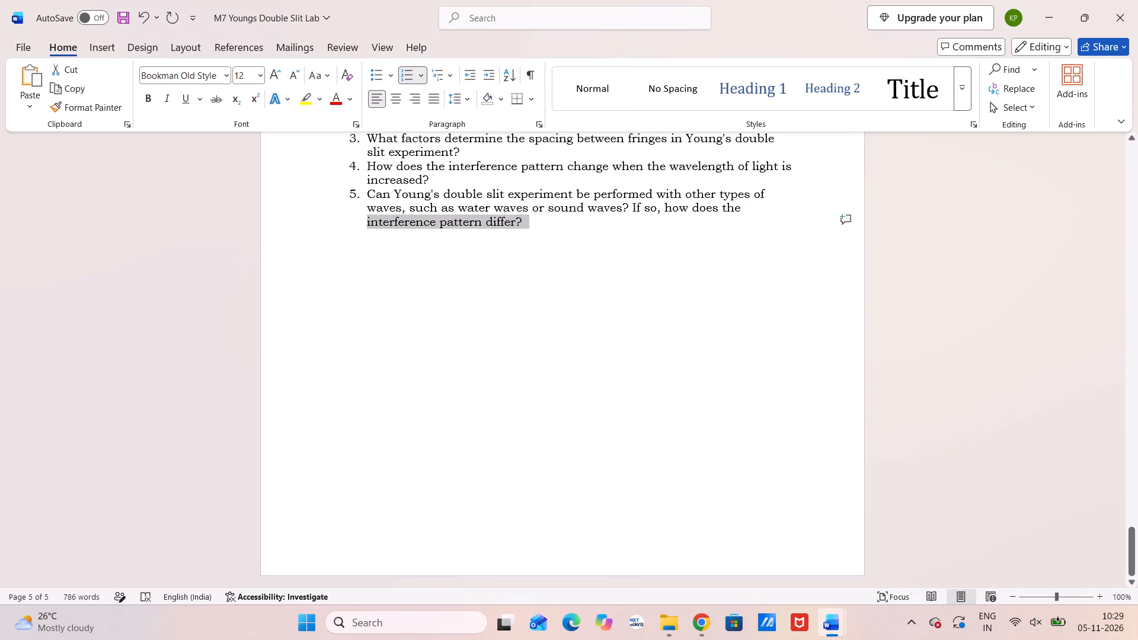
click(542, 283)
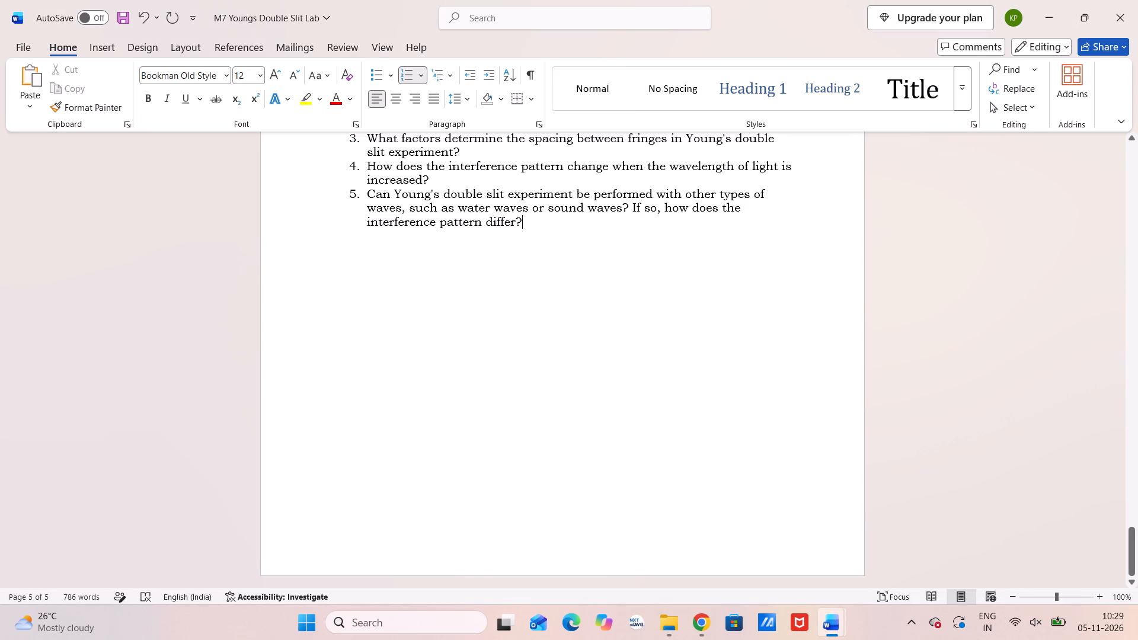
key(Return)
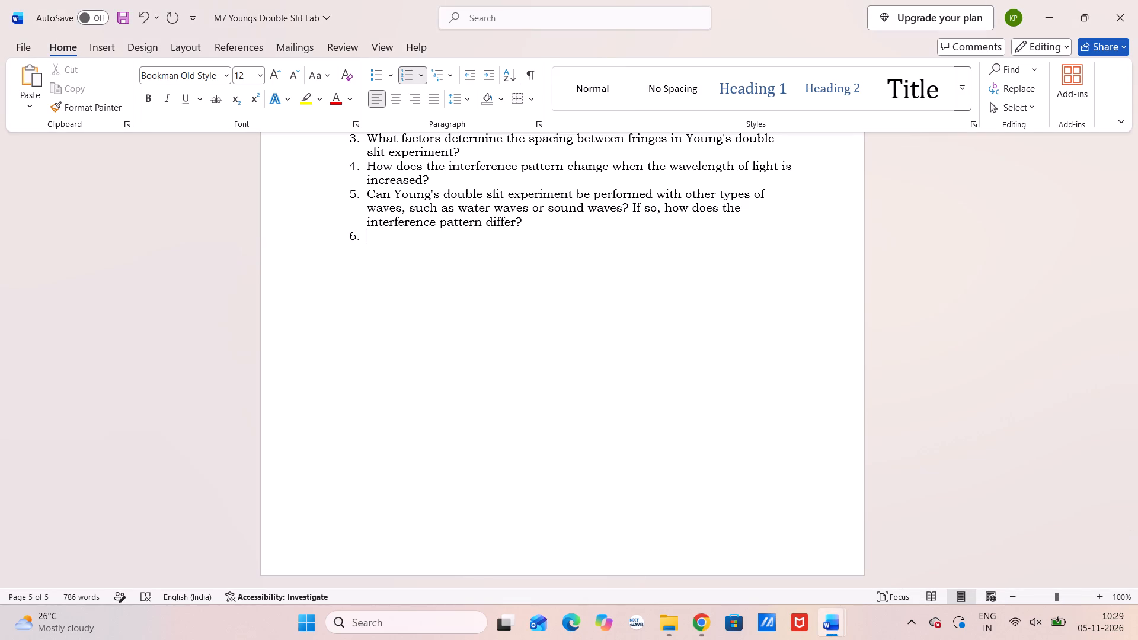
key(BackSpace)
key(space)
key(space)
key(Return)
key(ctrl+v)
scroll(554, 270, up, 1)
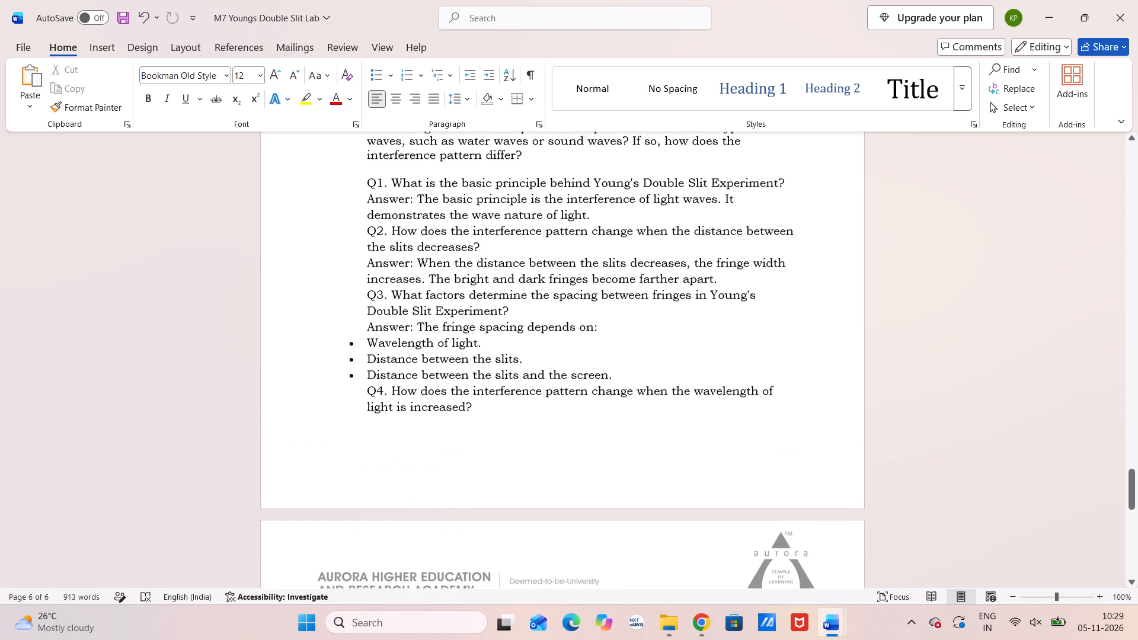
scroll(554, 270, up, 1)
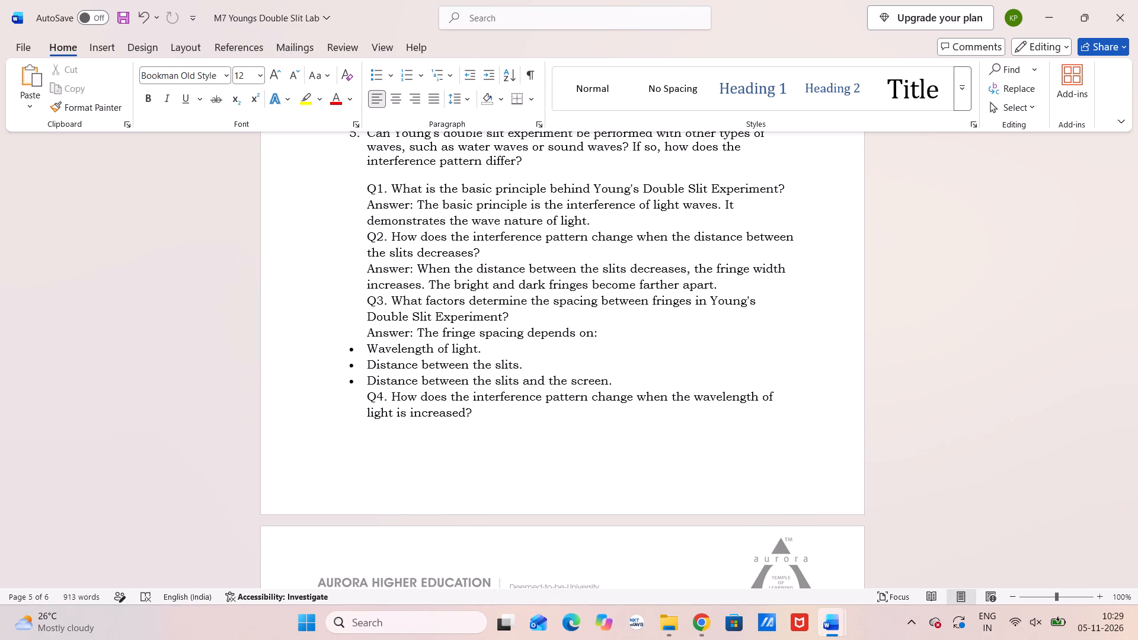
scroll(493, 216, up, 1)
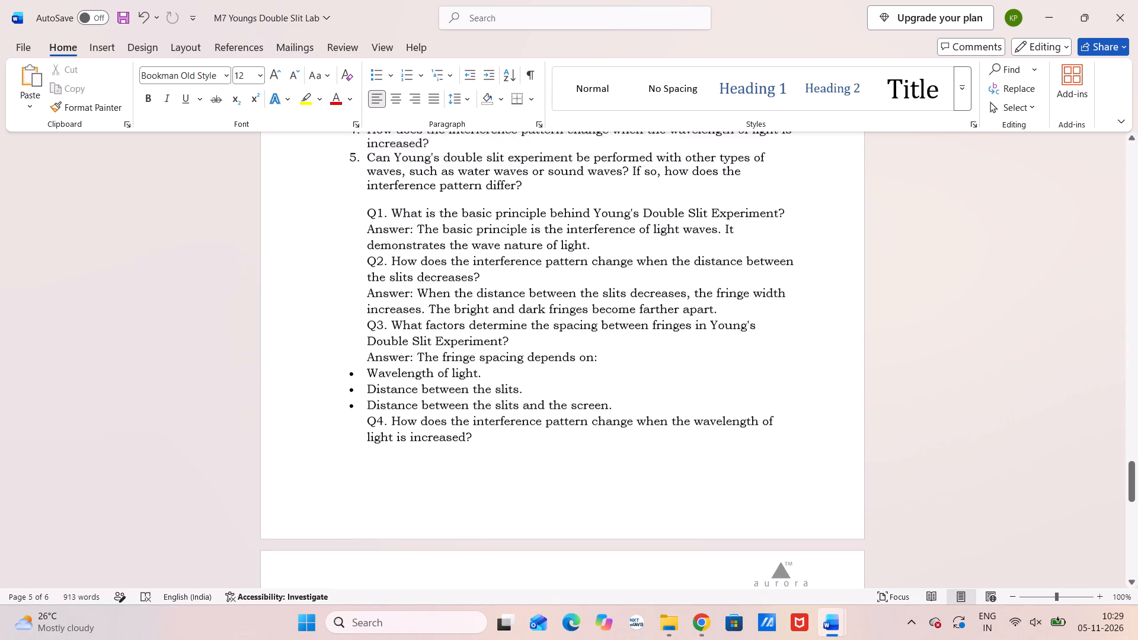
scroll(493, 216, up, 2)
scroll(493, 216, down, 3)
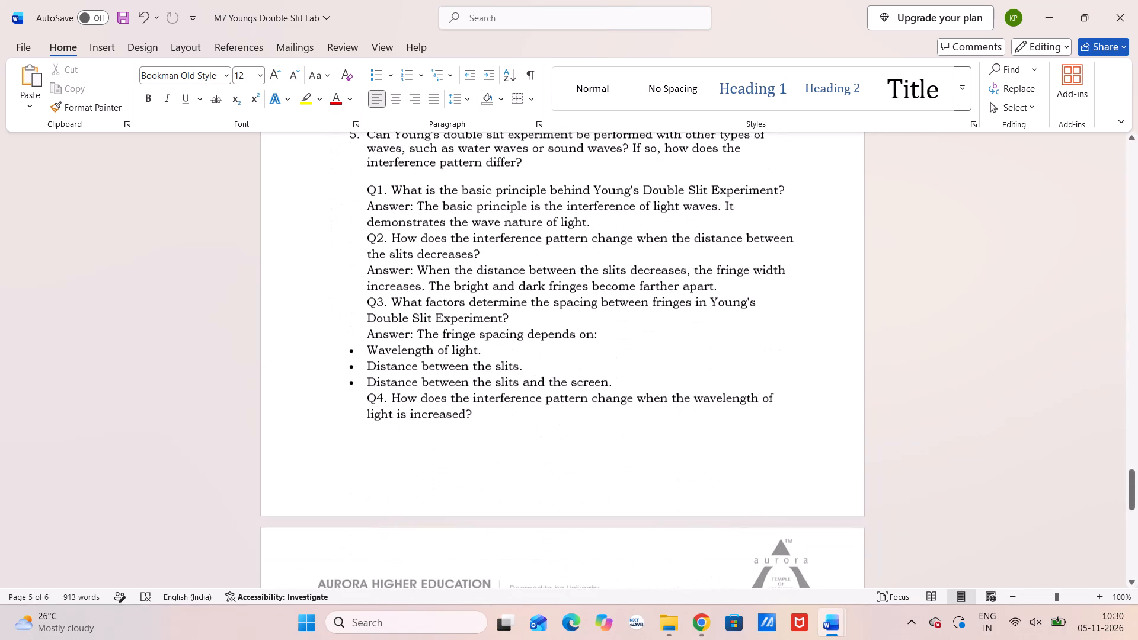
scroll(493, 216, down, 3)
scroll(493, 216, up, 2)
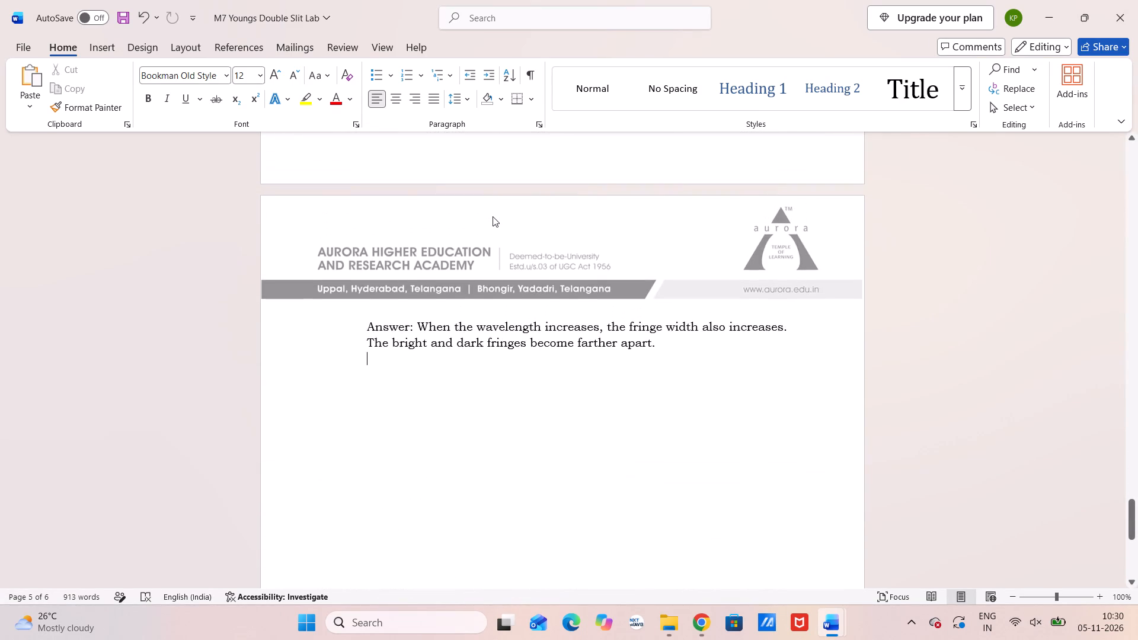
scroll(493, 216, up, 3)
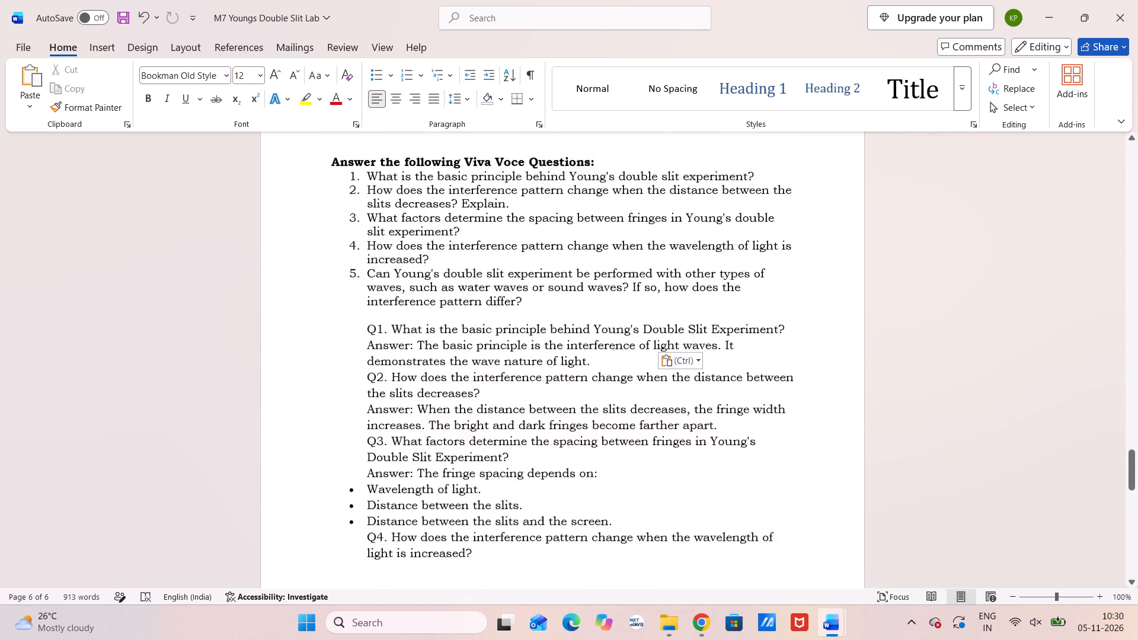
scroll(493, 216, up, 3)
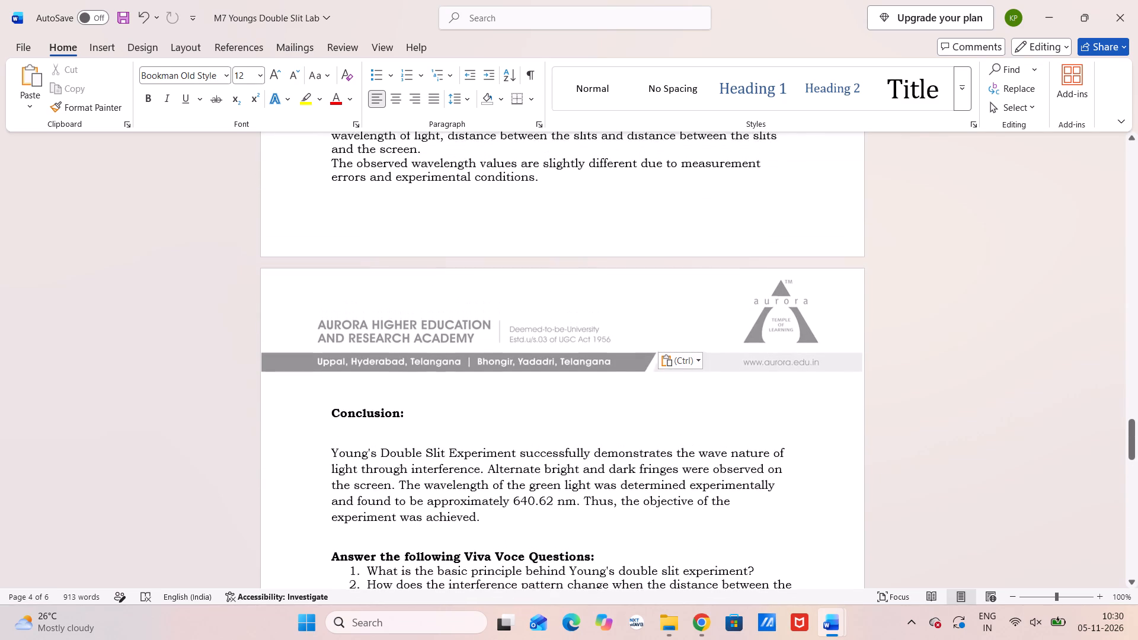
scroll(493, 216, up, 2)
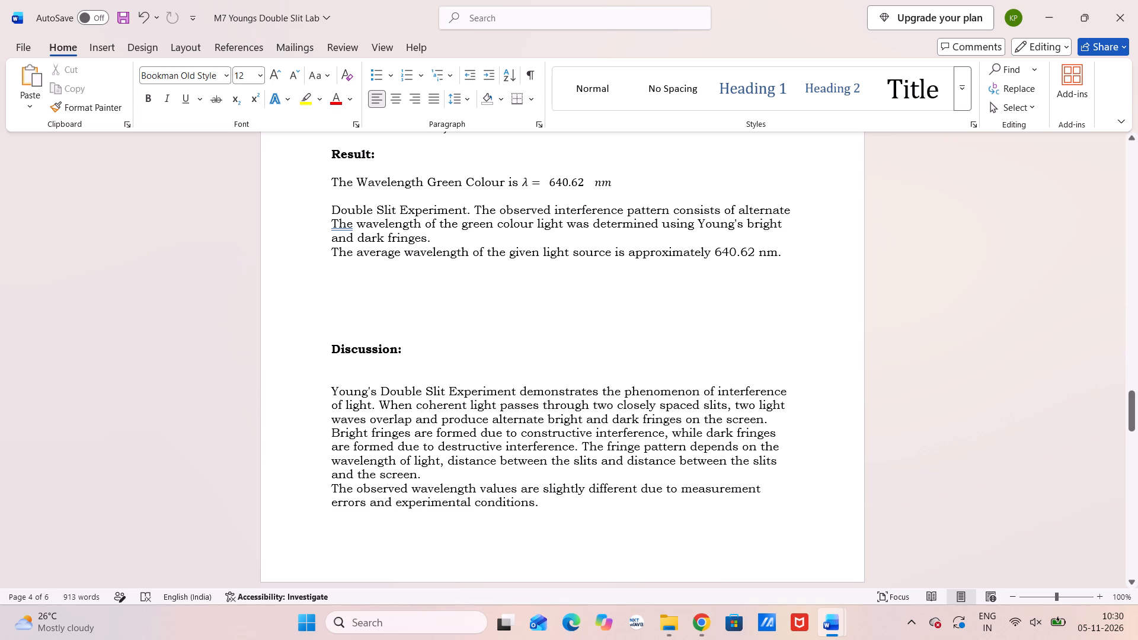
scroll(572, 195, up, 2)
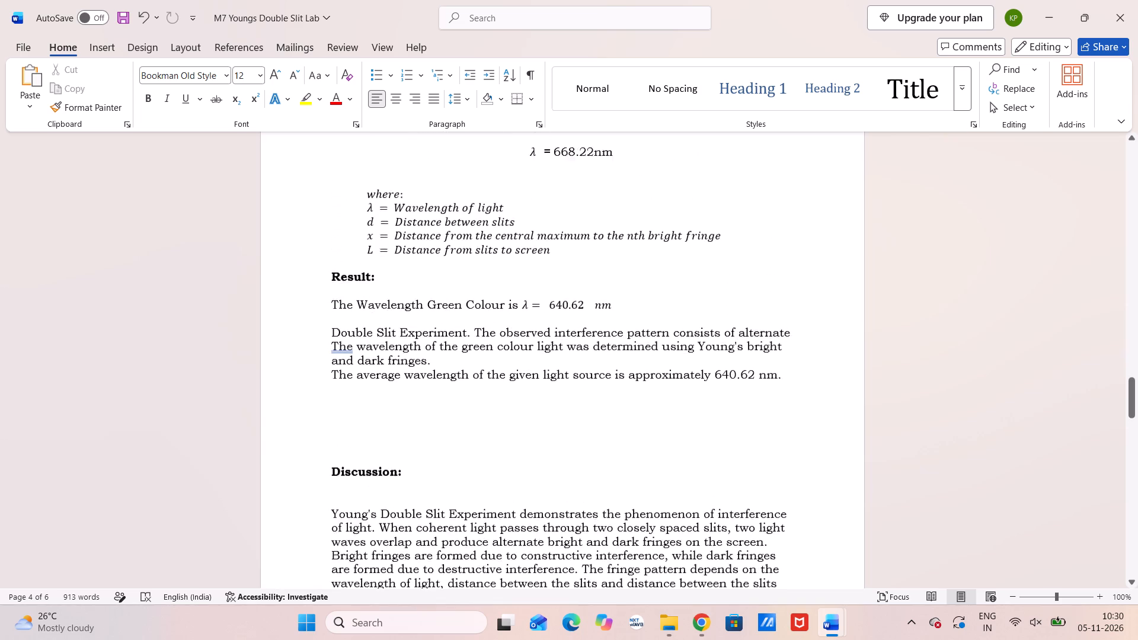
scroll(572, 195, up, 3)
scroll(572, 195, down, 1)
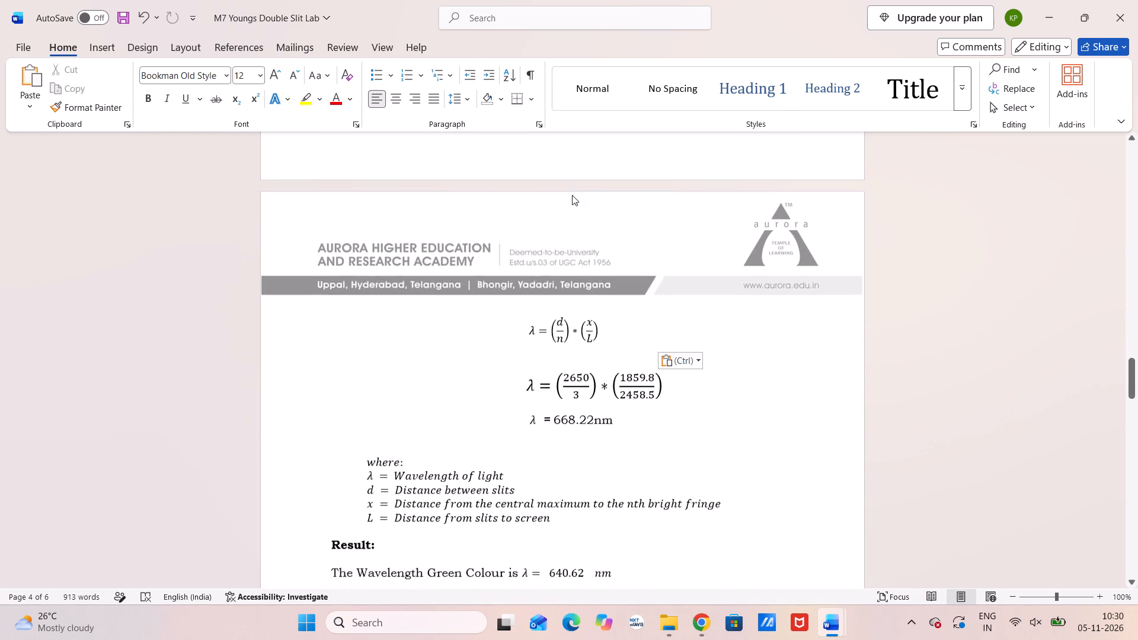
scroll(572, 195, down, 2)
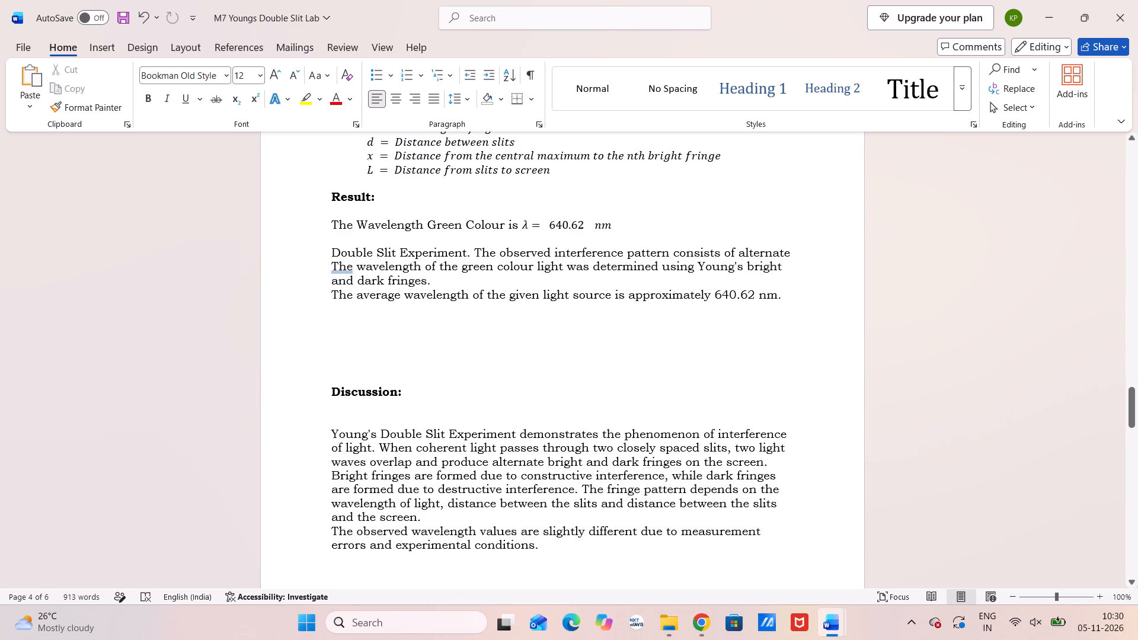
scroll(471, 445, down, 4)
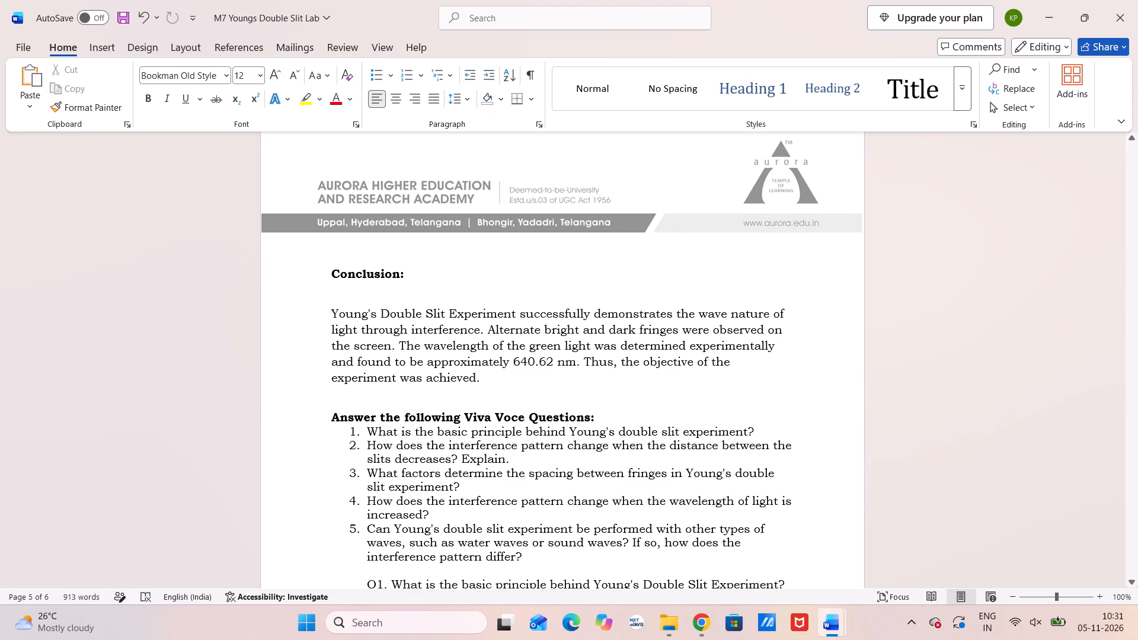
scroll(469, 510, down, 3)
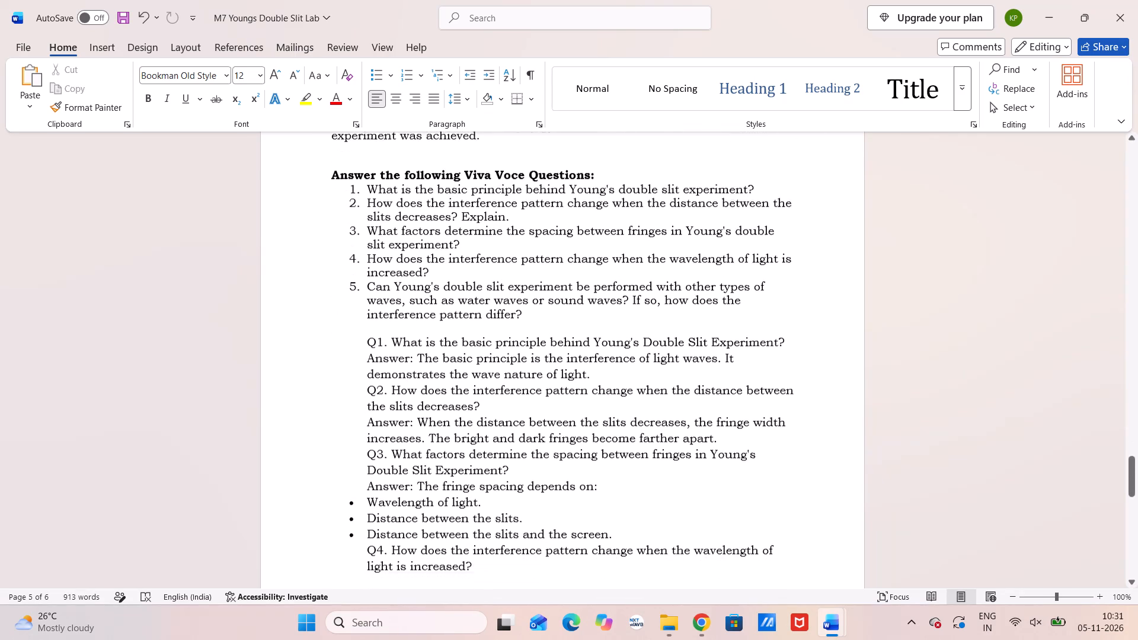
scroll(469, 510, down, 3)
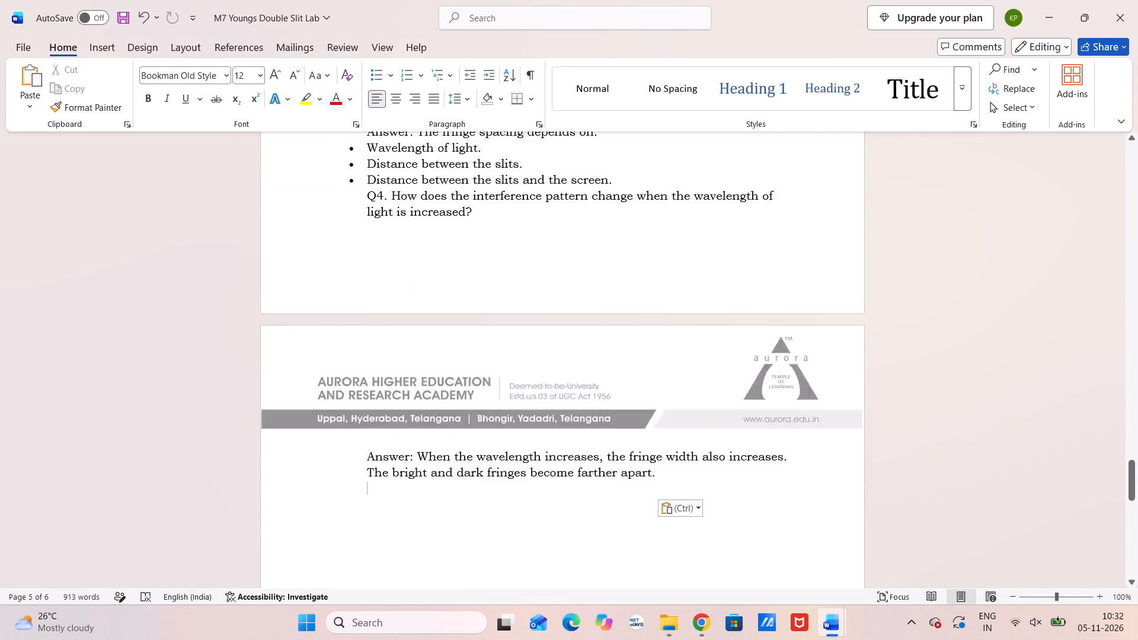
scroll(667, 415, up, 2)
scroll(667, 415, down, 2)
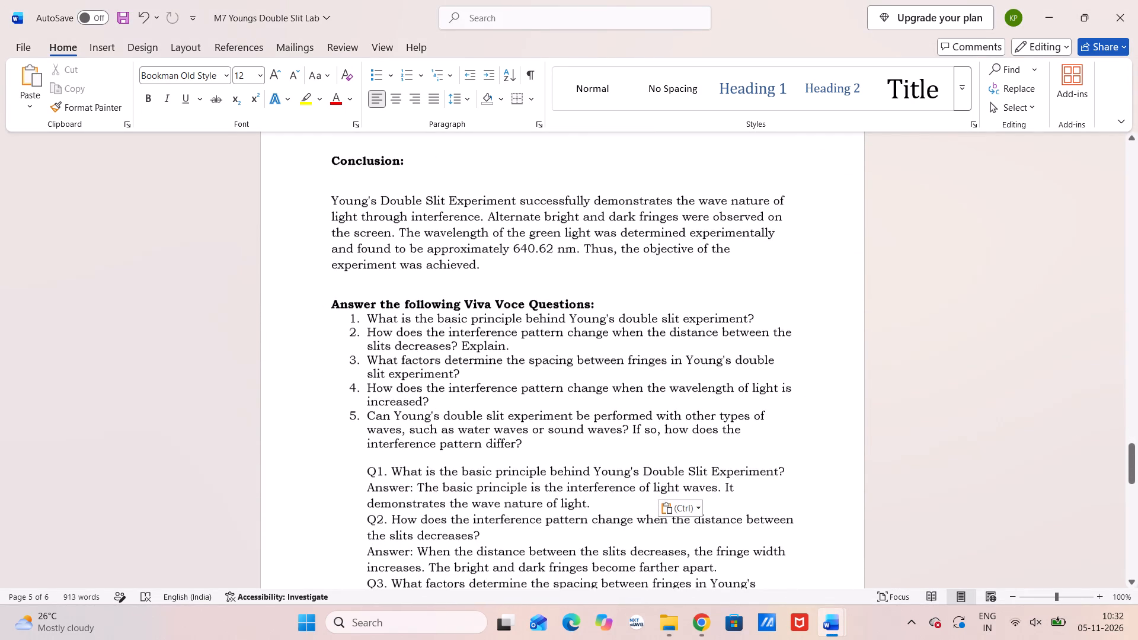
scroll(667, 415, down, 2)
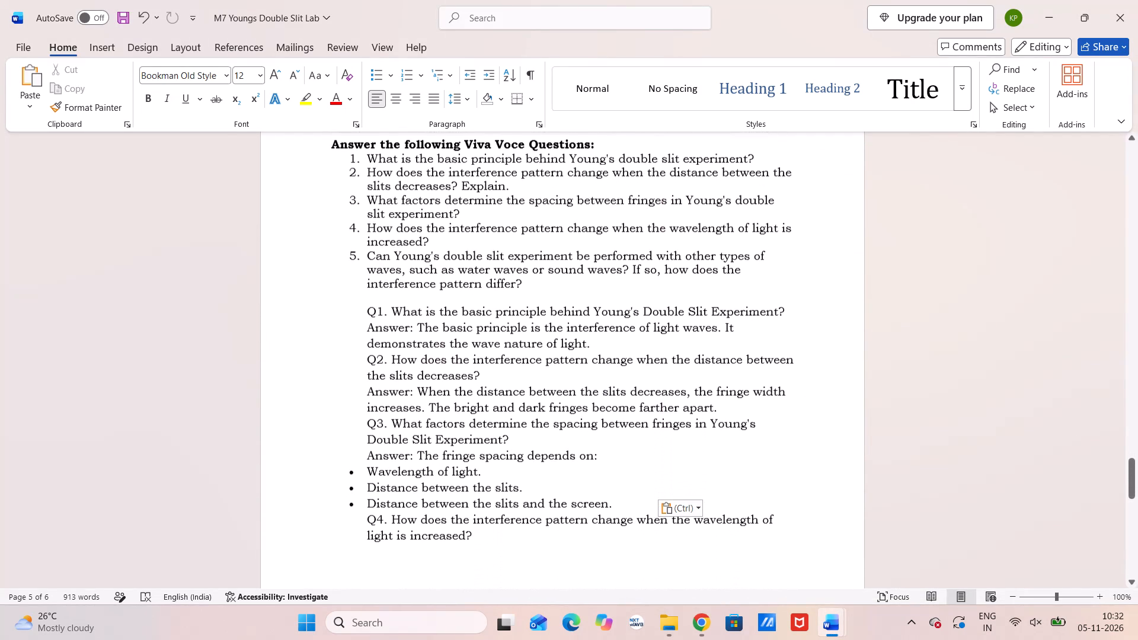
scroll(667, 415, down, 1)
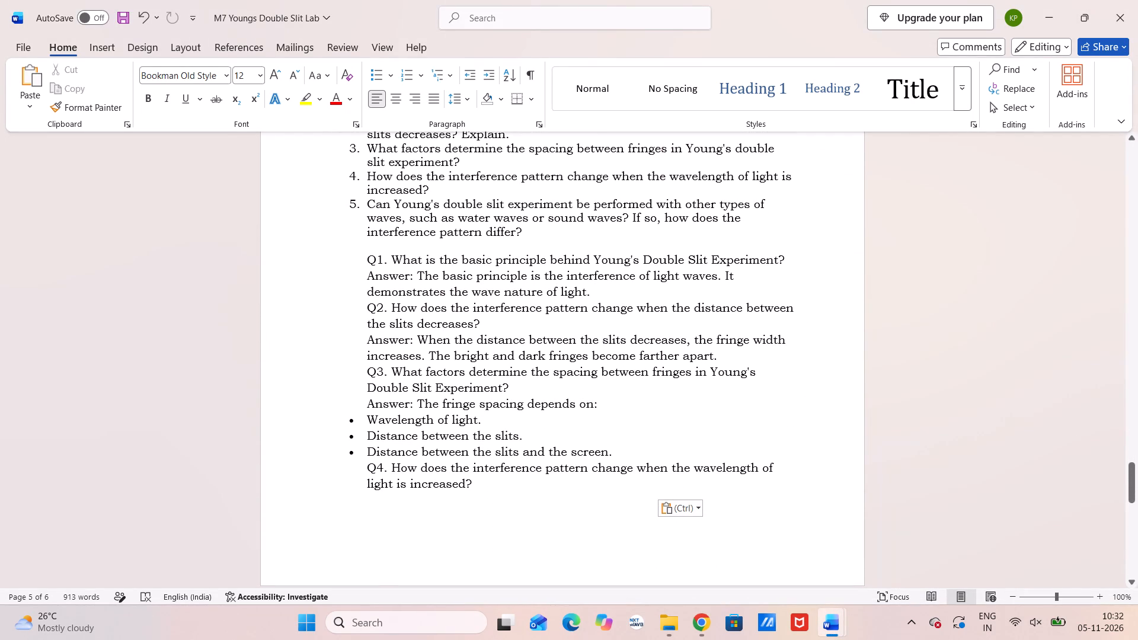
drag(366, 258, 385, 258)
drag(385, 258, 820, 261)
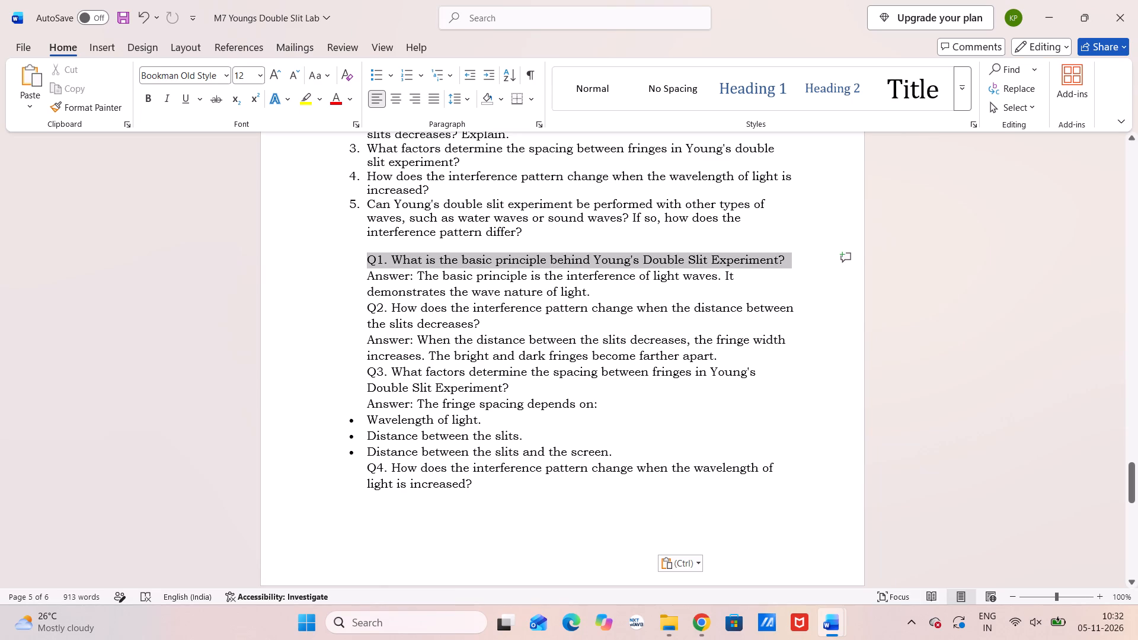
drag(820, 261, 847, 261)
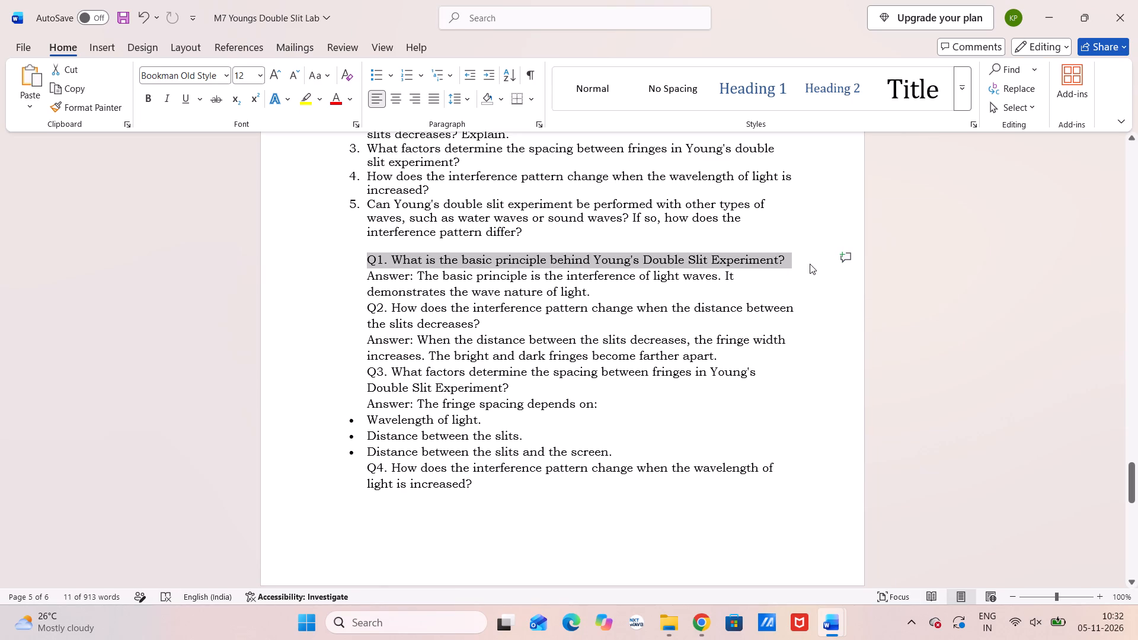
ctrl+click(784, 255)
key(ctrl+b)
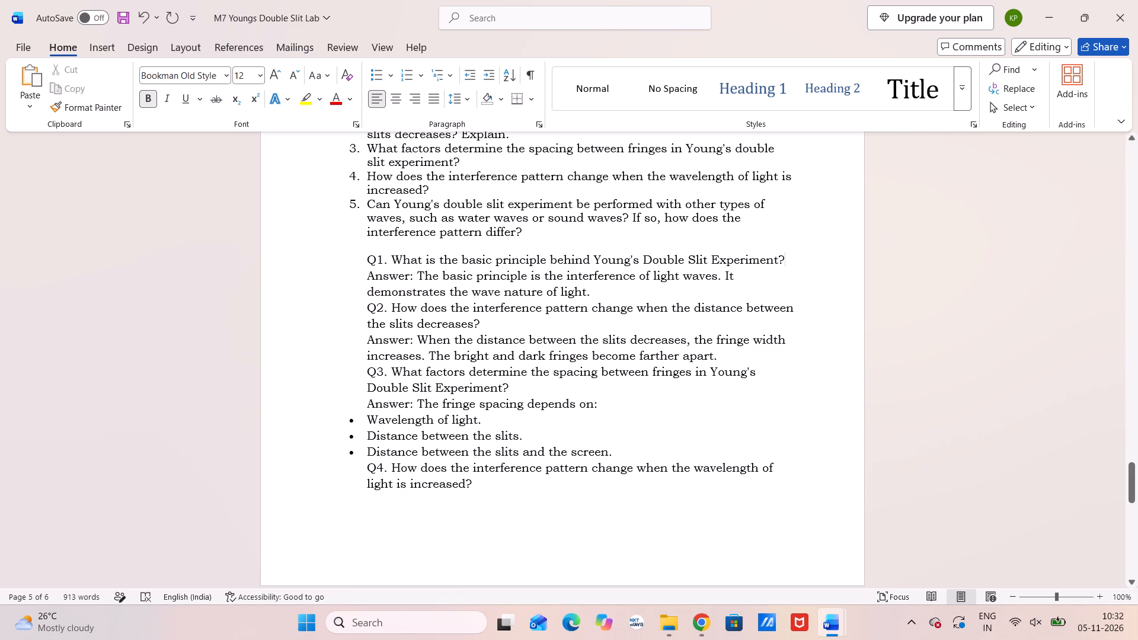
drag(367, 261, 601, 254)
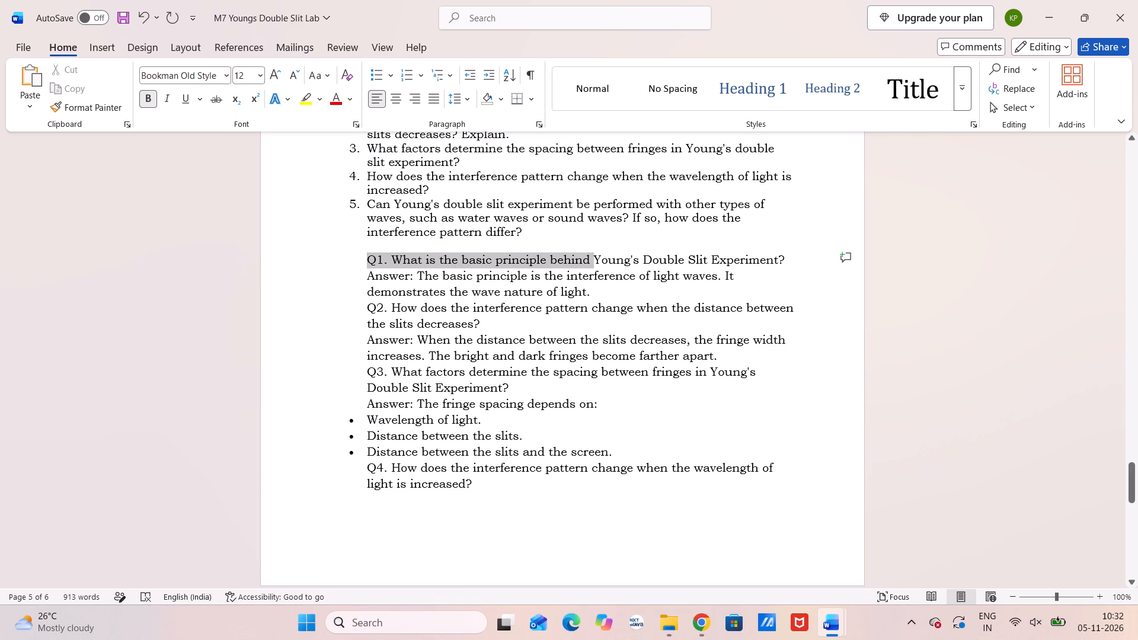
drag(601, 254, 781, 260)
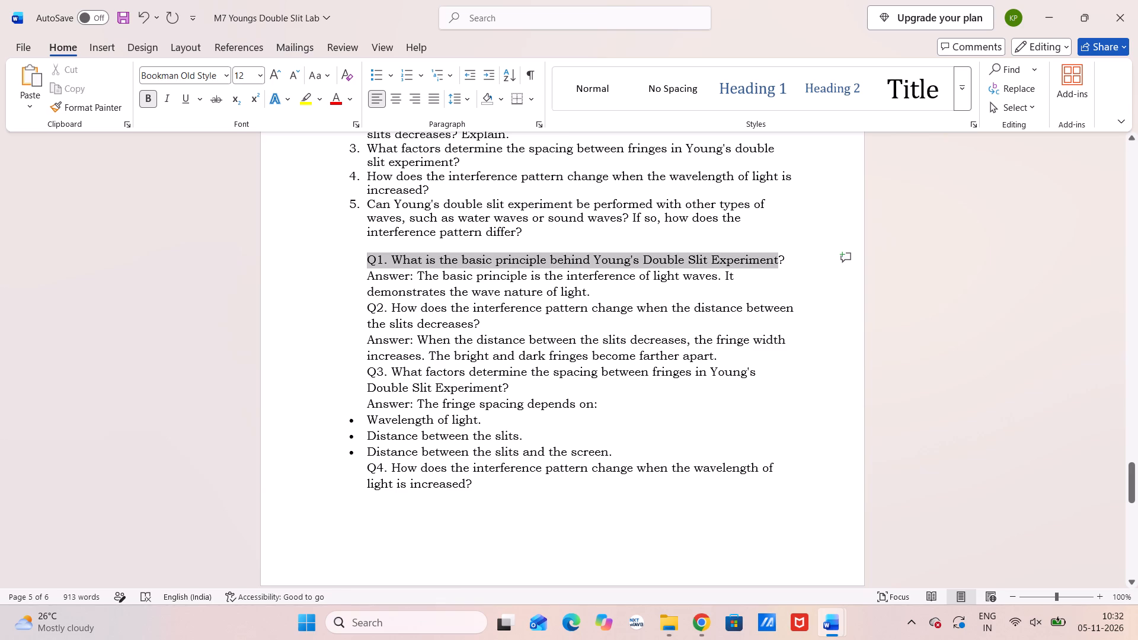
drag(781, 260, 785, 261)
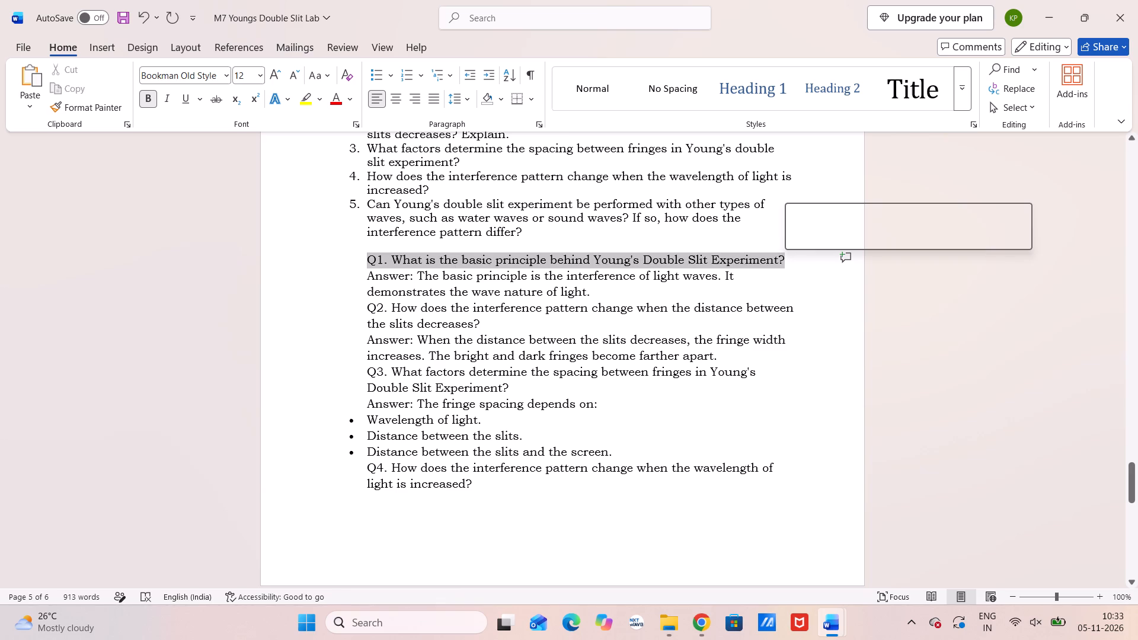
click(796, 237)
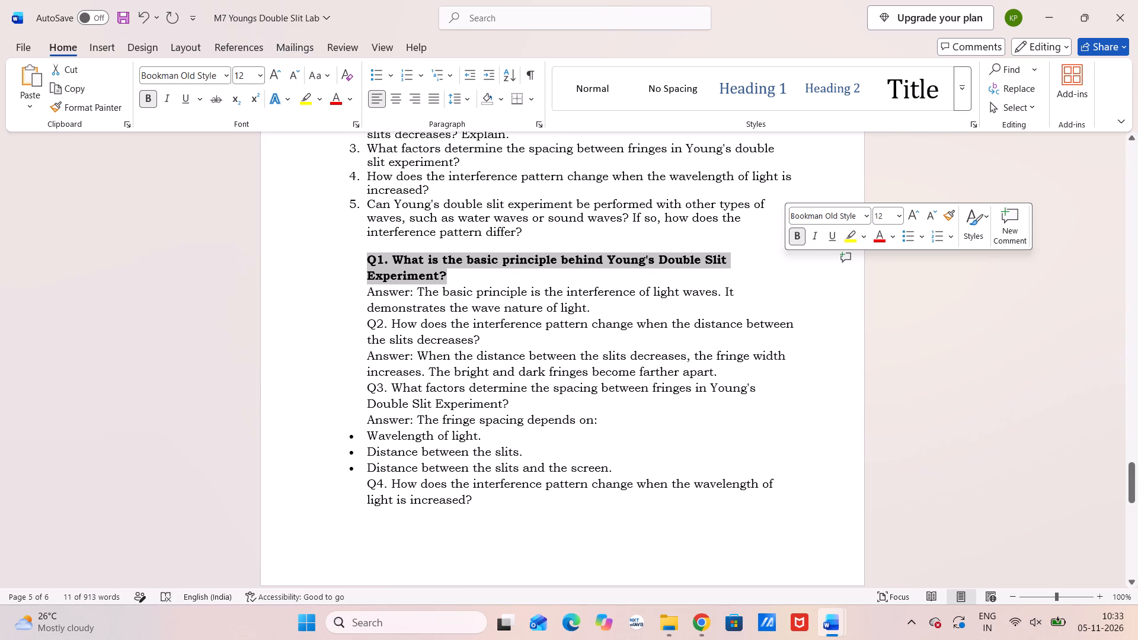
drag(365, 293, 410, 292)
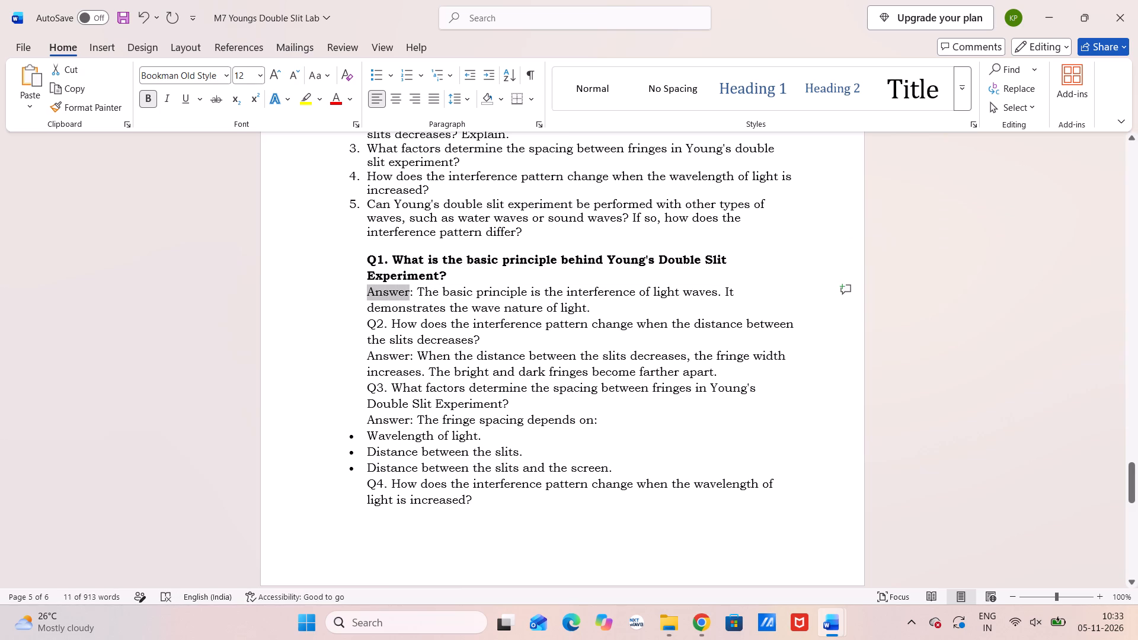
drag(410, 292, 418, 292)
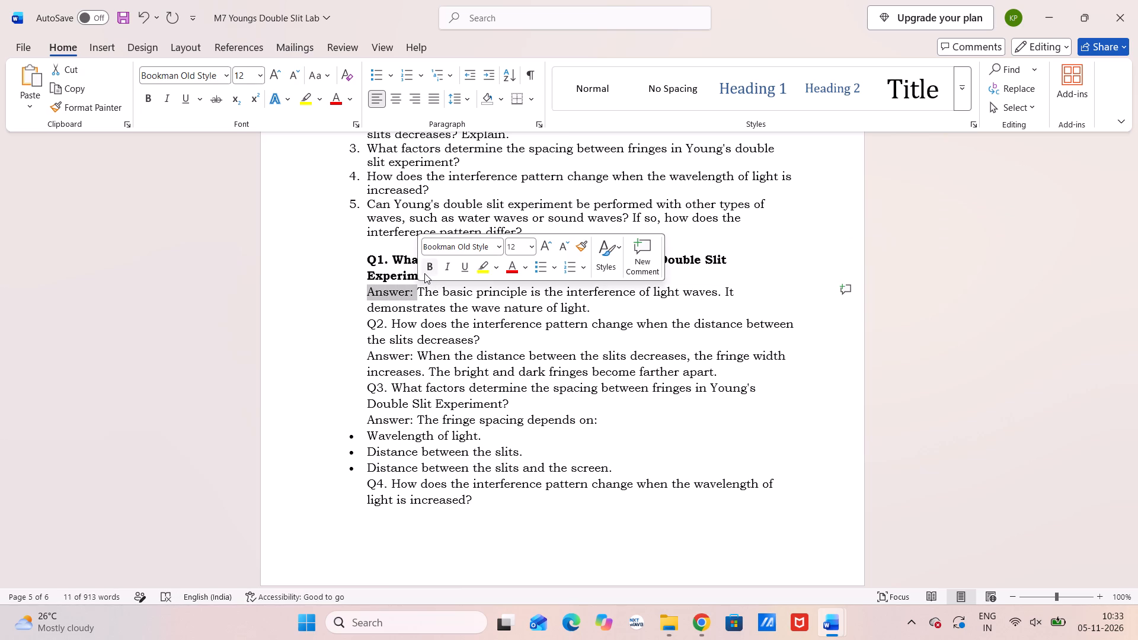
click(424, 273)
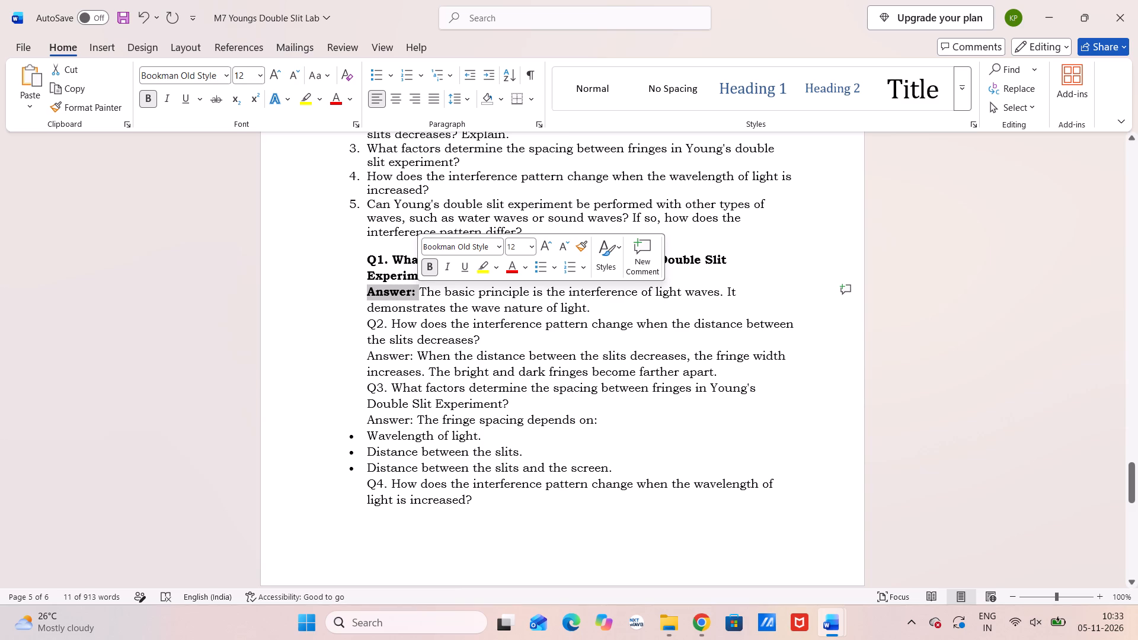
Bold the Q2 question about the distance between the slits and its "Answer:" label.
drag(366, 325, 558, 323)
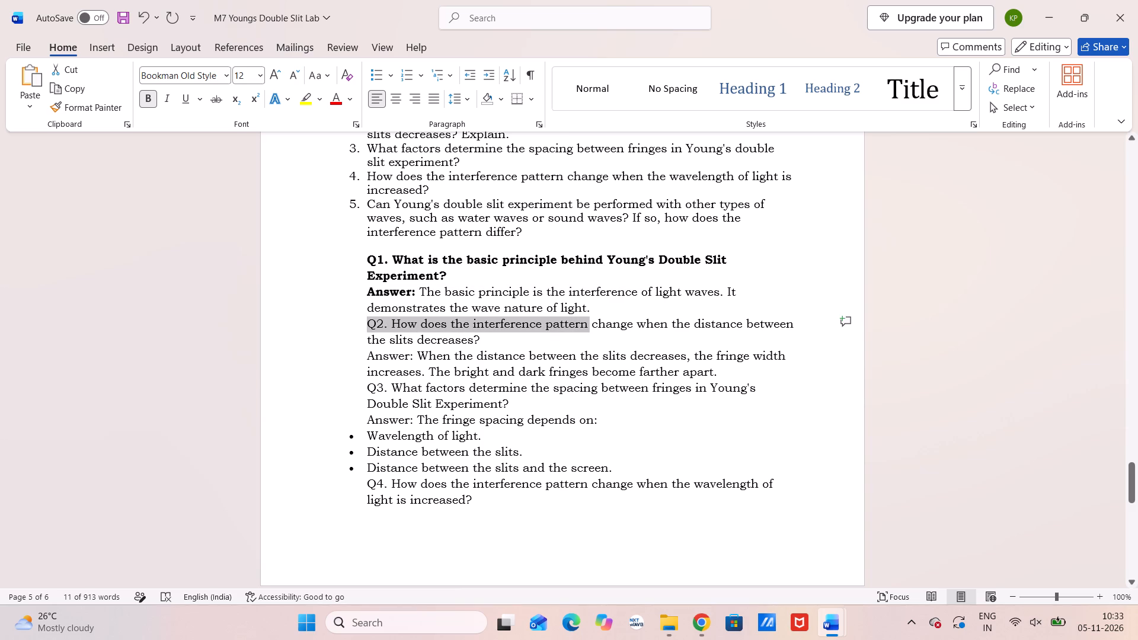
drag(558, 323, 675, 335)
click(689, 313)
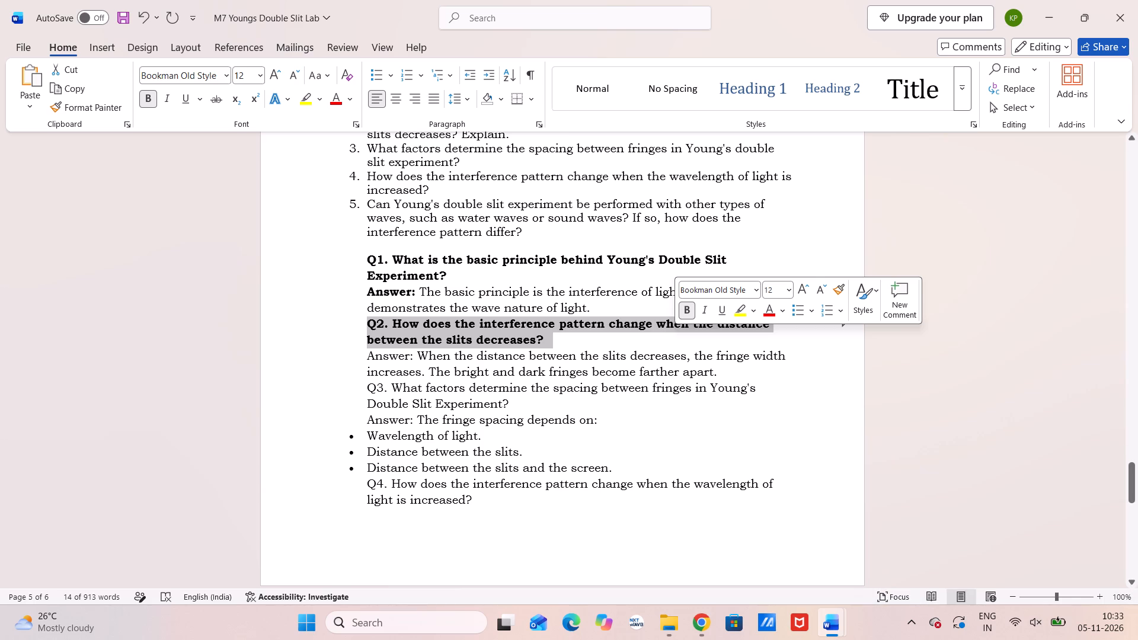
drag(365, 357, 410, 357)
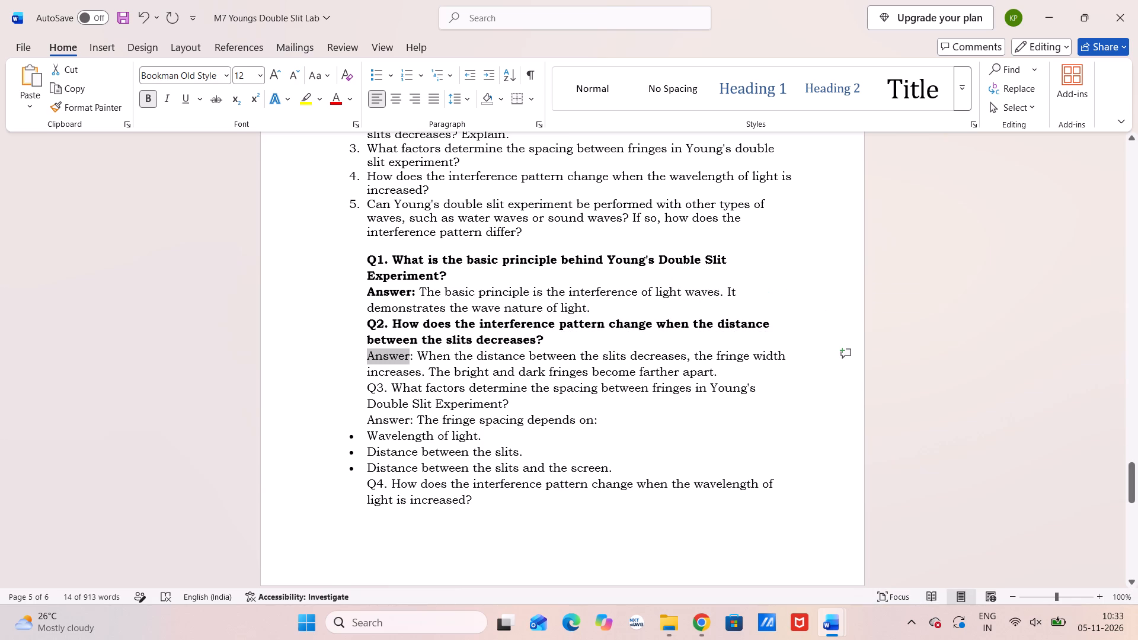
drag(410, 357, 414, 360)
click(424, 337)
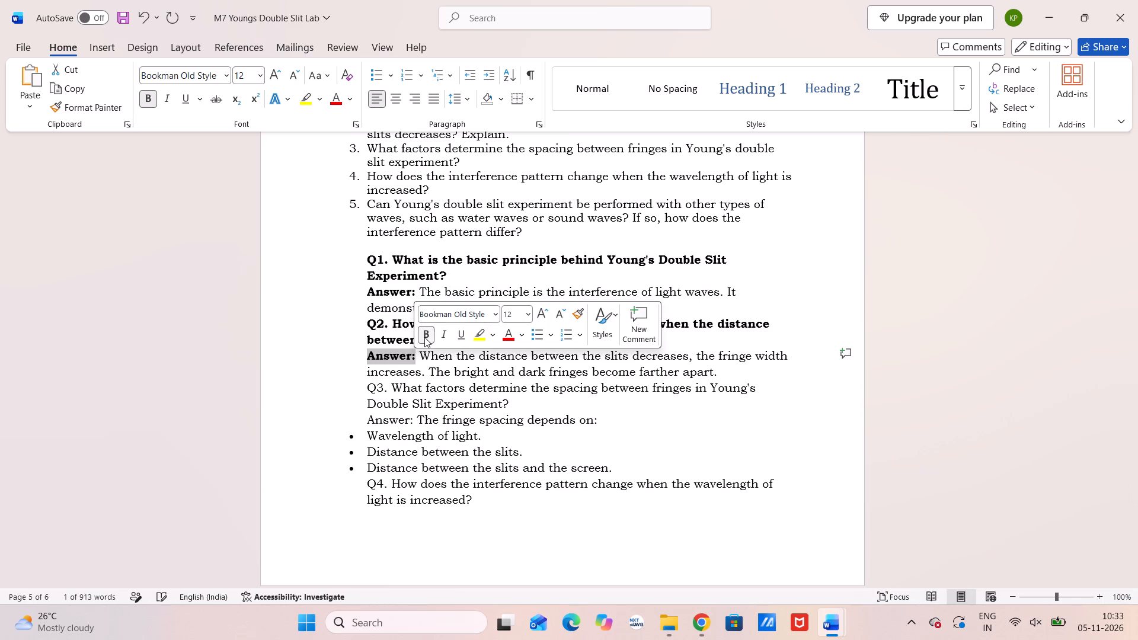
Insert a blank line after the Q1 answer and another after the Q2 answer.
scroll(397, 376, up, 1)
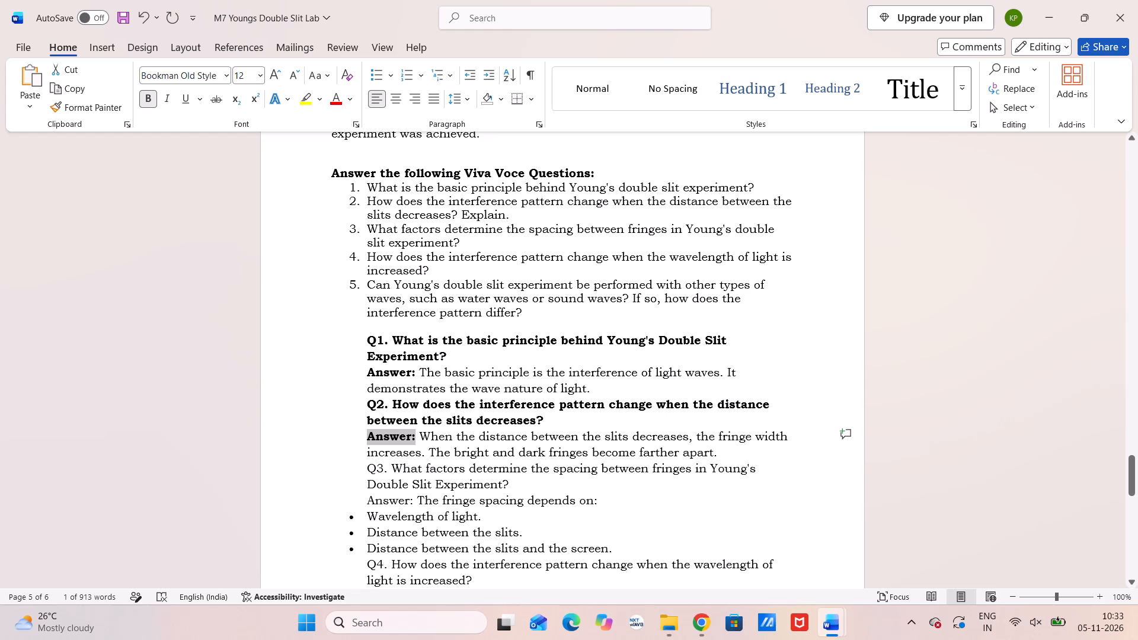
click(599, 386)
key(Return)
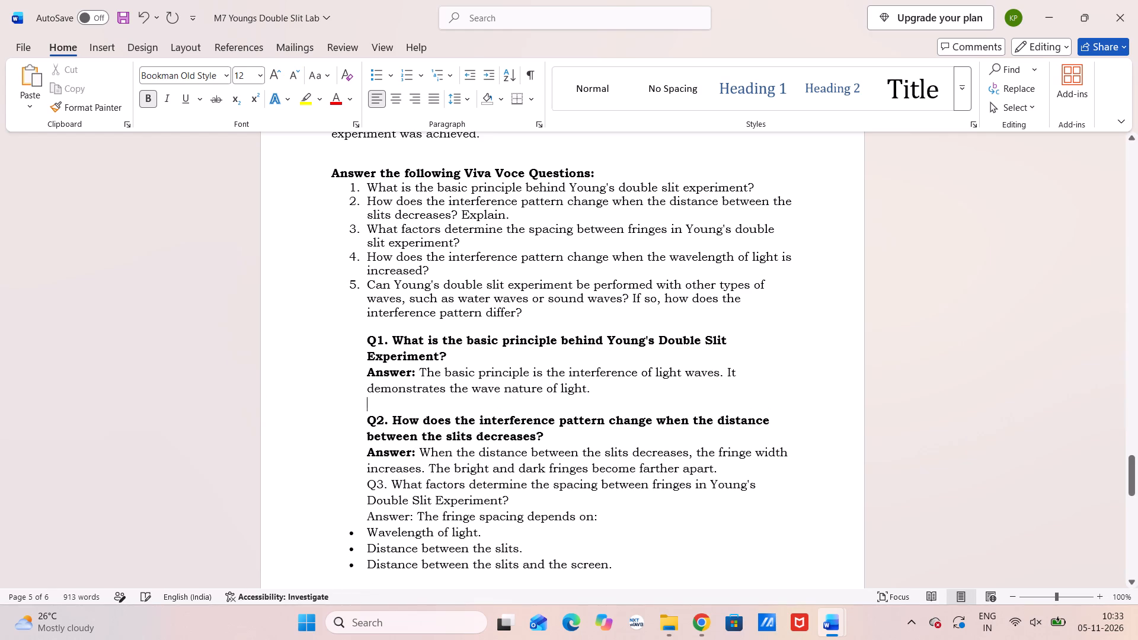
scroll(601, 407, down, 1)
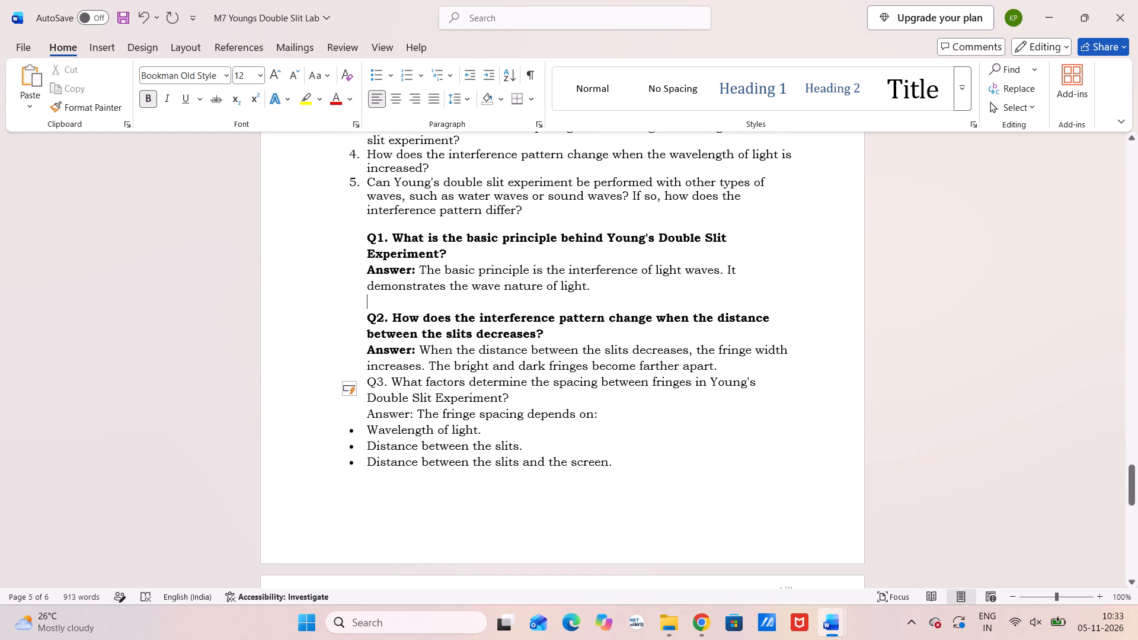
click(721, 364)
key(Return)
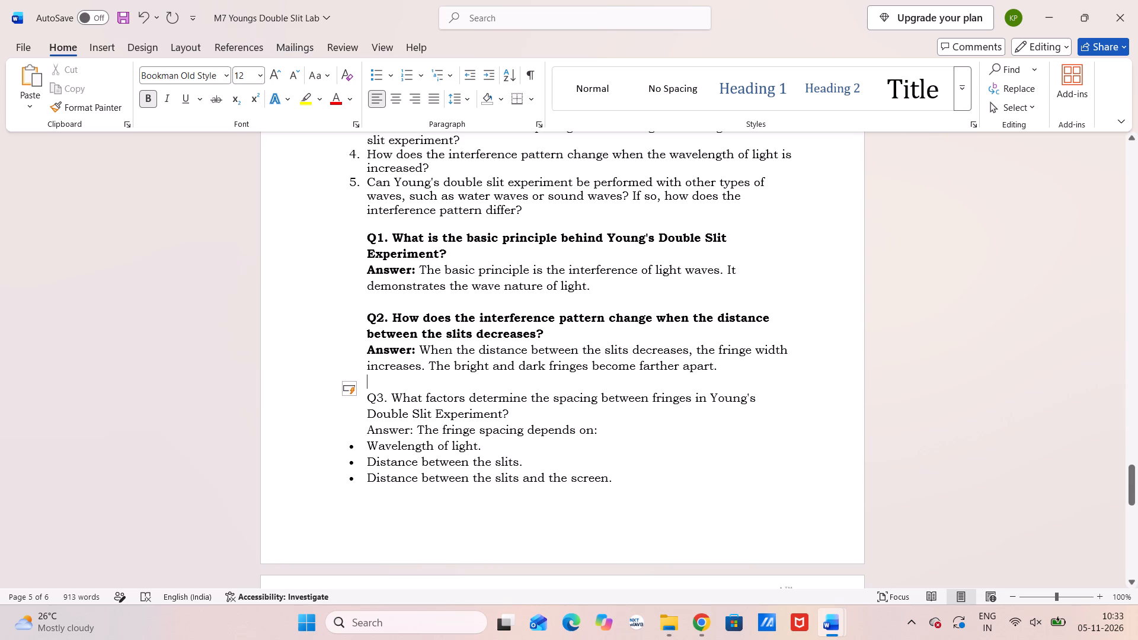
Bold the Q3 question about the factors determining fringe spacing and its "Answer:" label.
drag(364, 395, 509, 421)
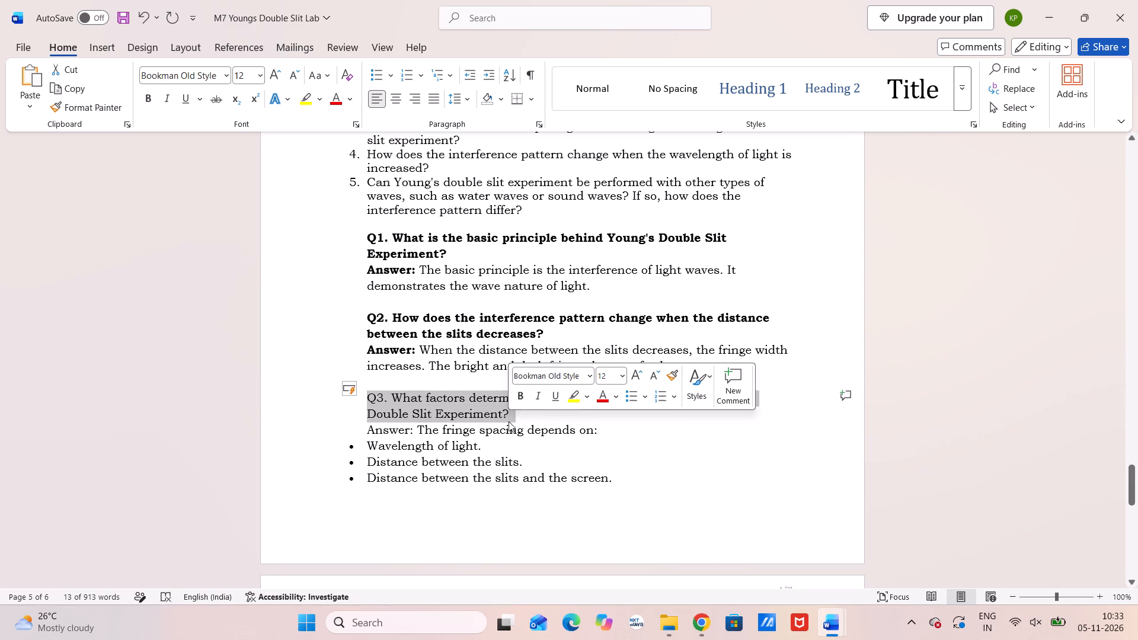
click(522, 395)
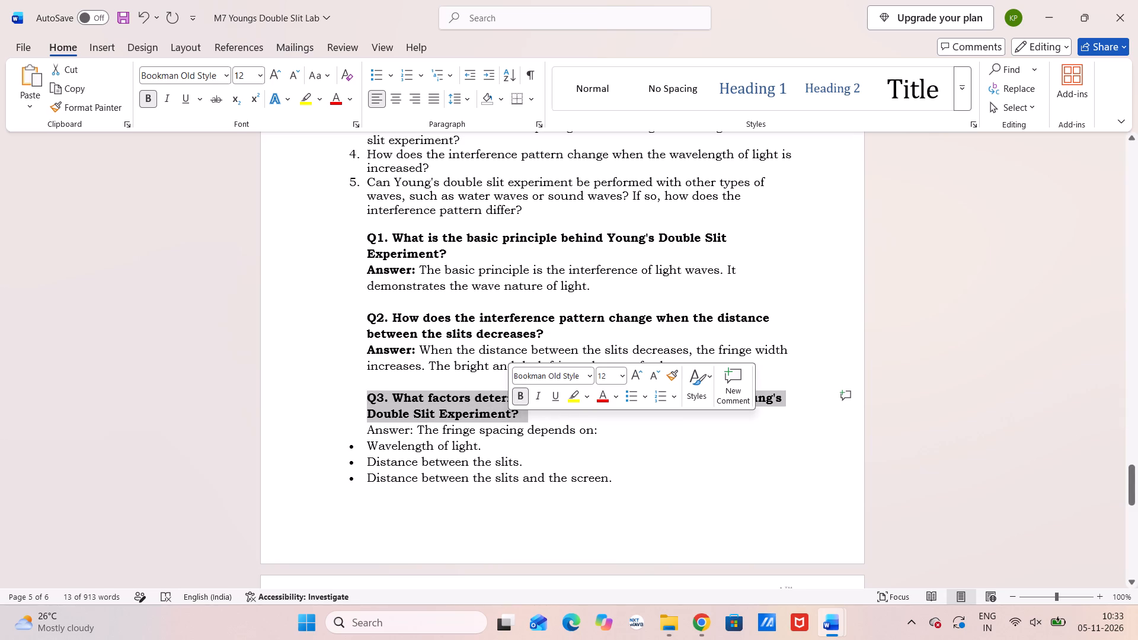
scroll(579, 485, down, 2)
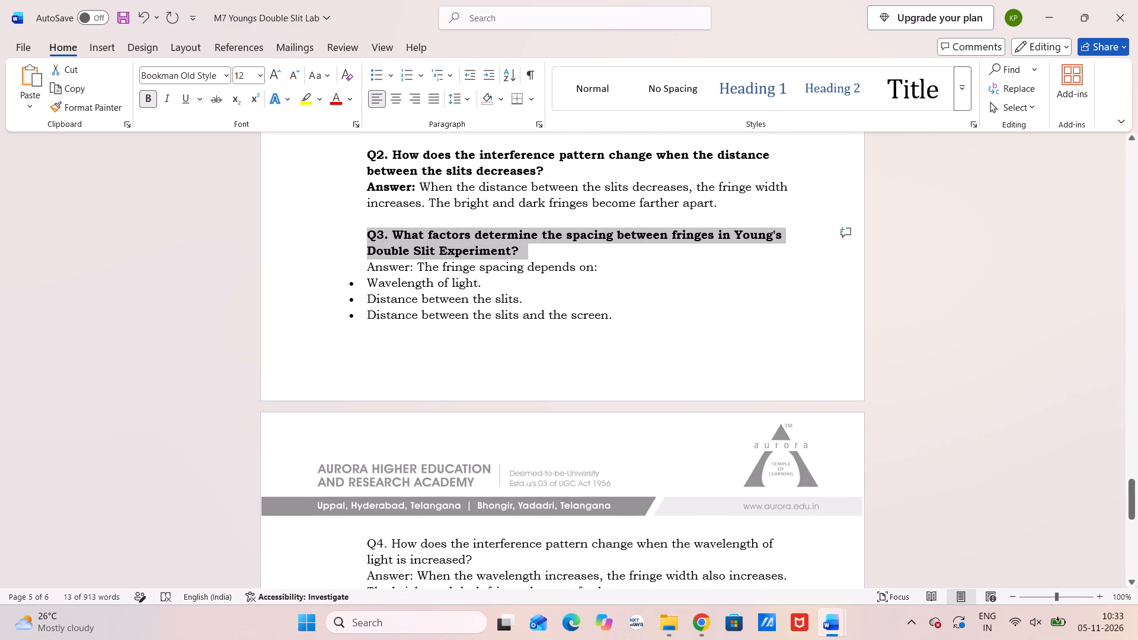
drag(365, 268, 387, 271)
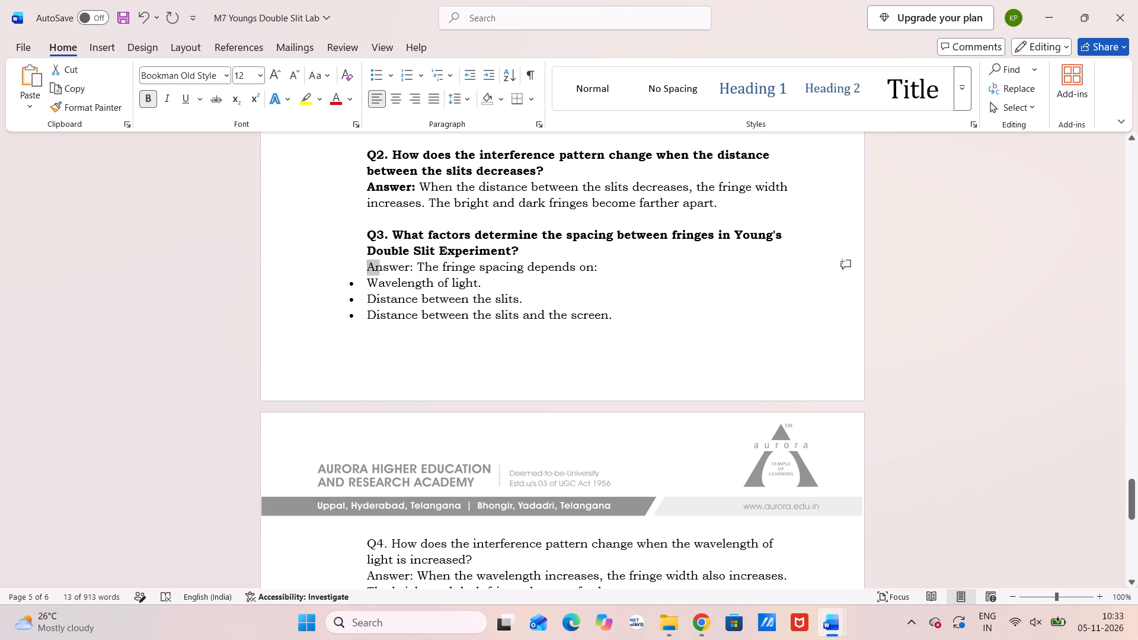
drag(387, 271, 415, 273)
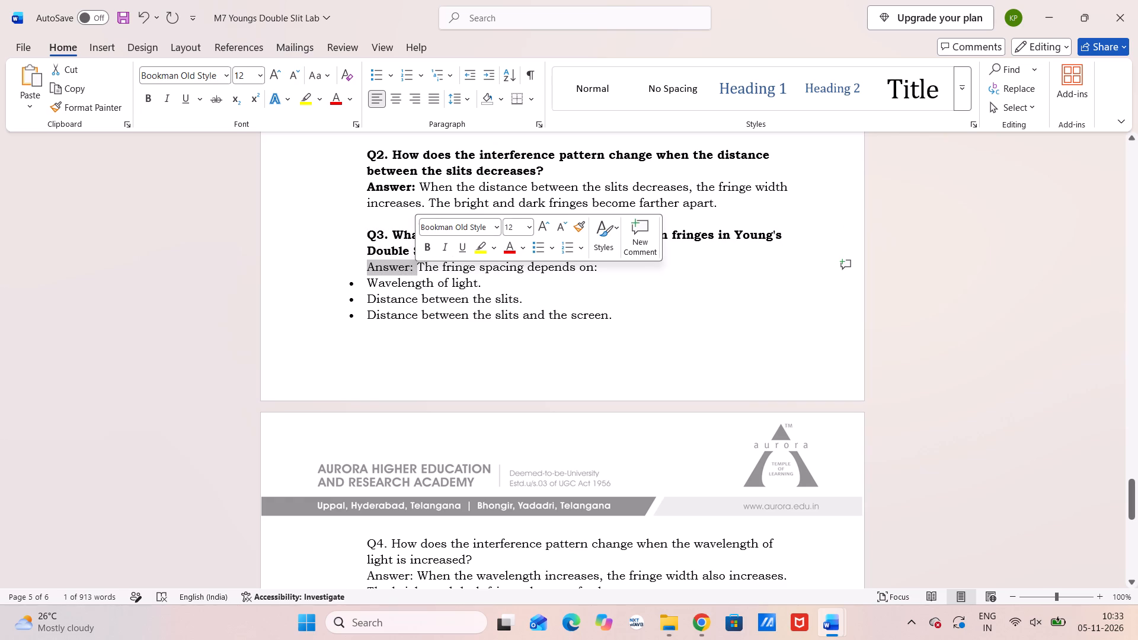
click(431, 248)
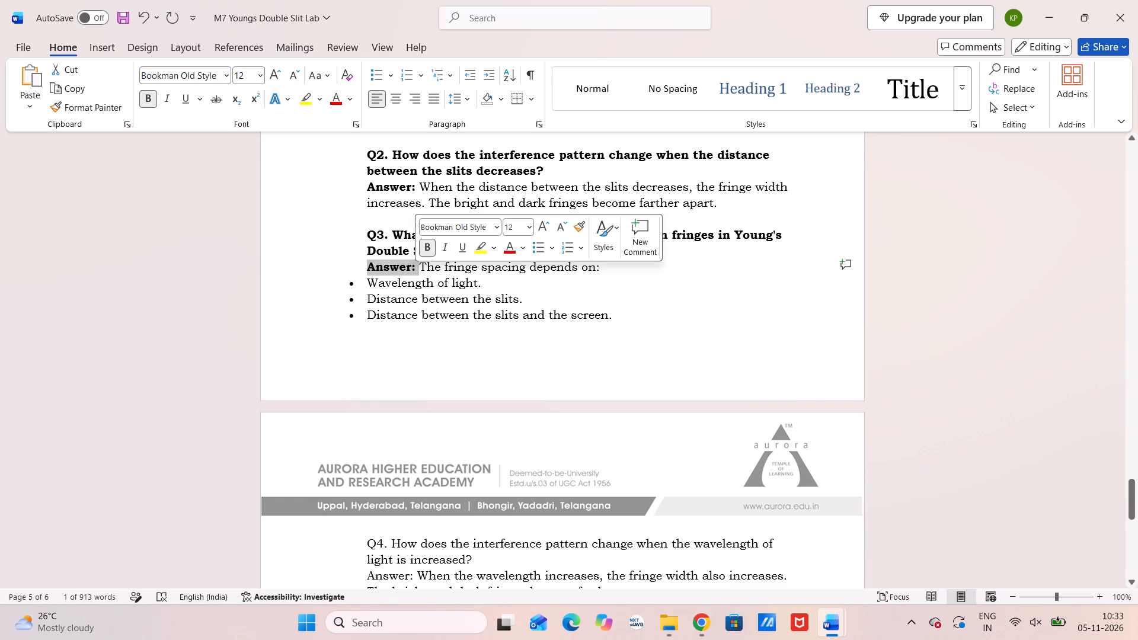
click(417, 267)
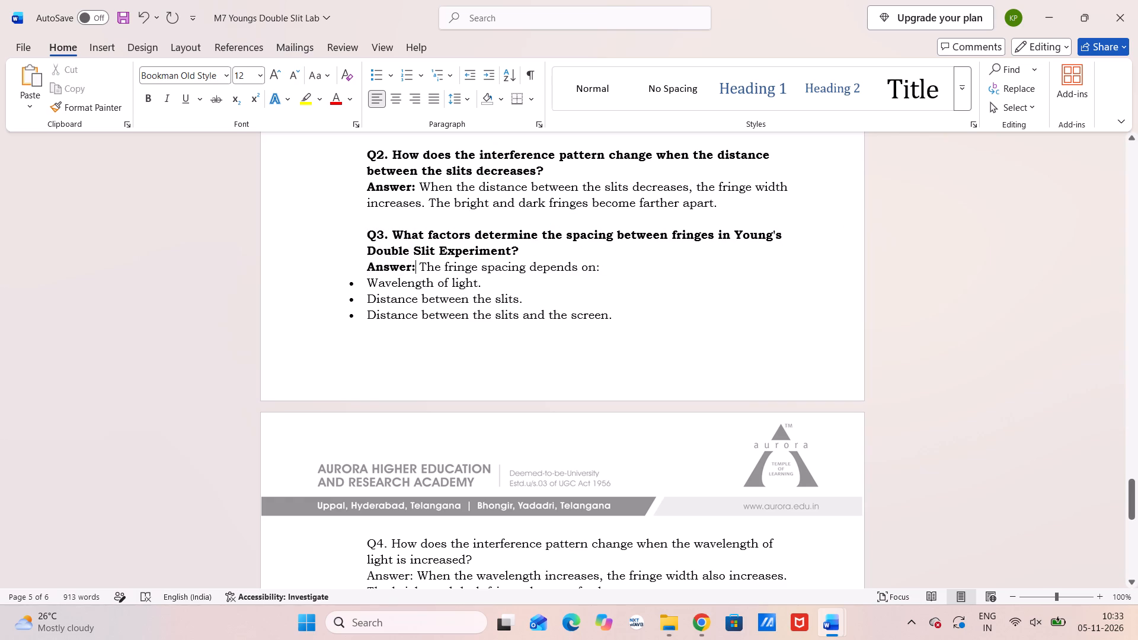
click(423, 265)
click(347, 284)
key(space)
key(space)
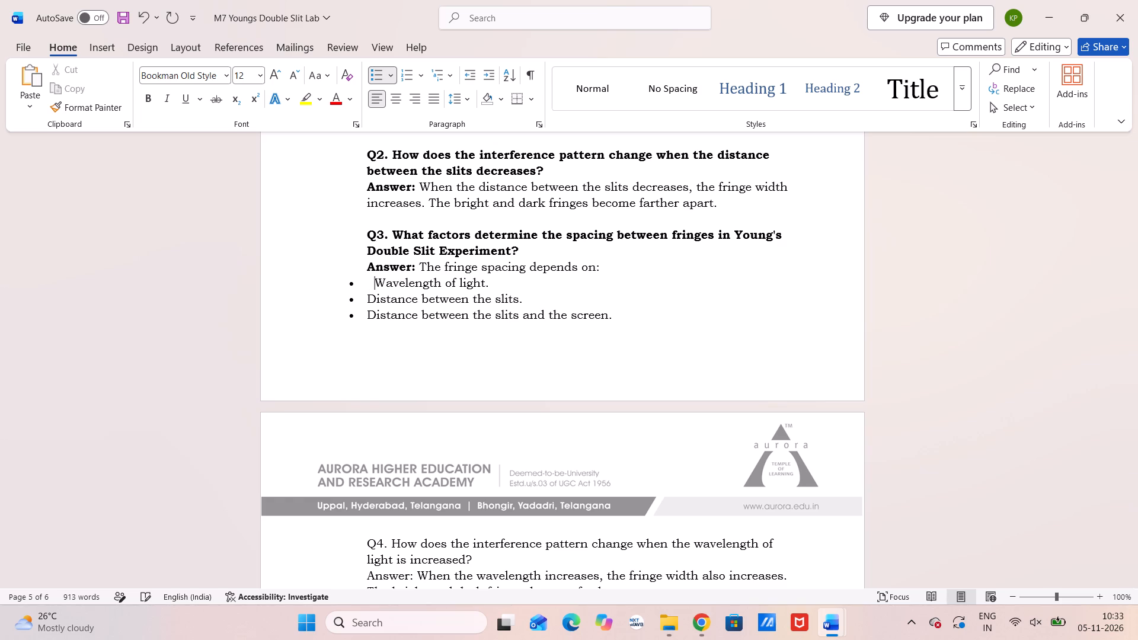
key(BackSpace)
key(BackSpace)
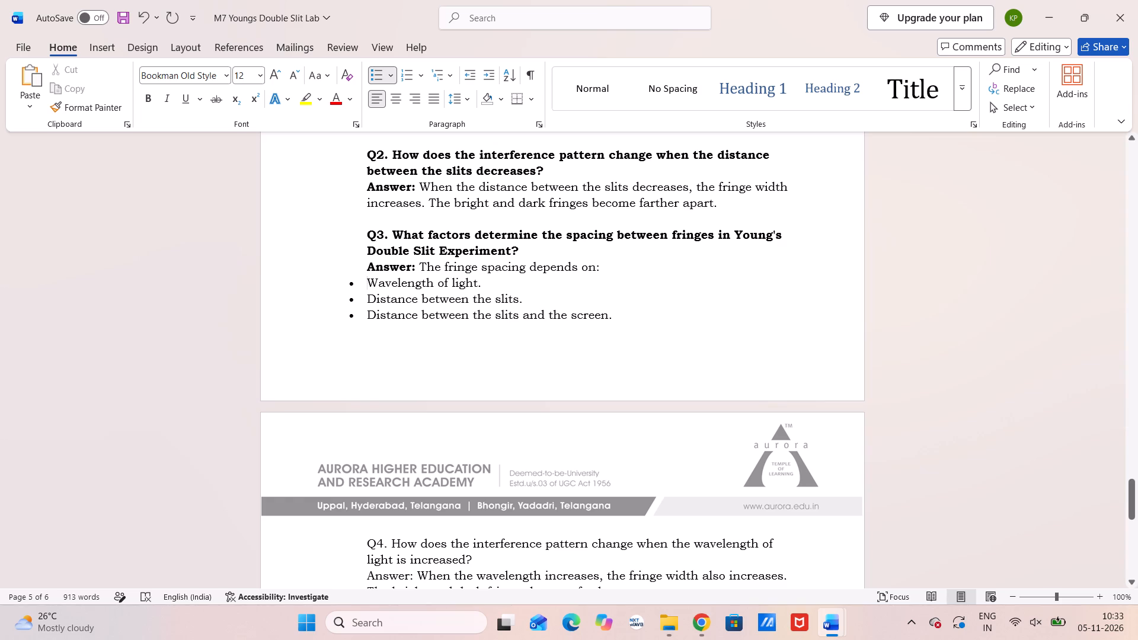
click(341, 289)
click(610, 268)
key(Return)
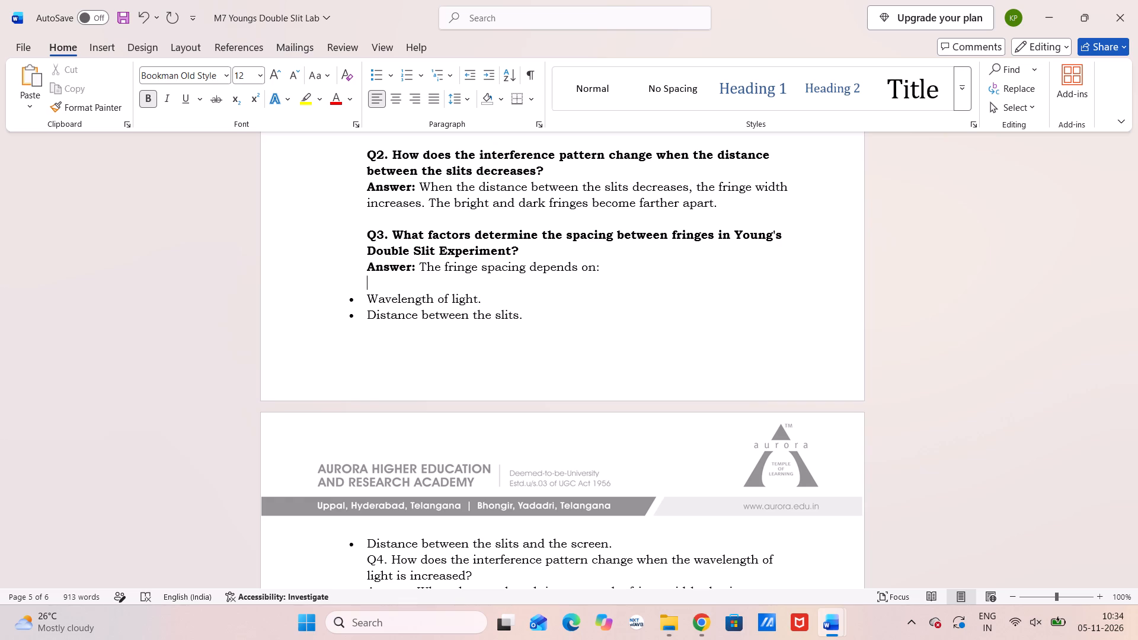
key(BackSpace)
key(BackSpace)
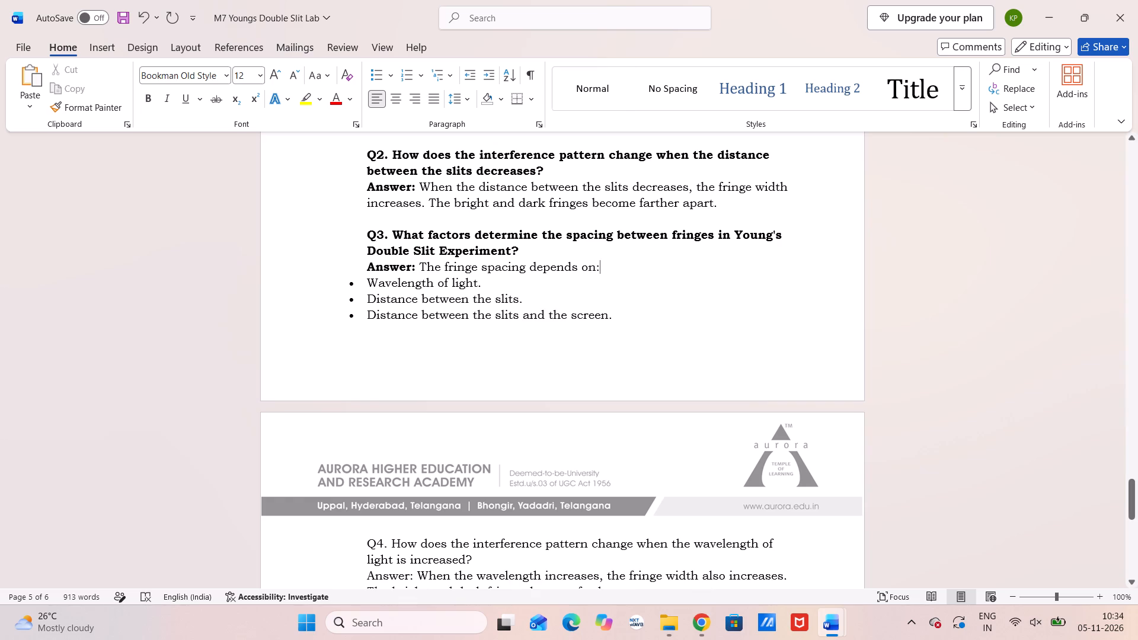
Add an extra space after the Q3 "Answer:" label and remove the indent from that answer line.
scroll(455, 313, down, 1)
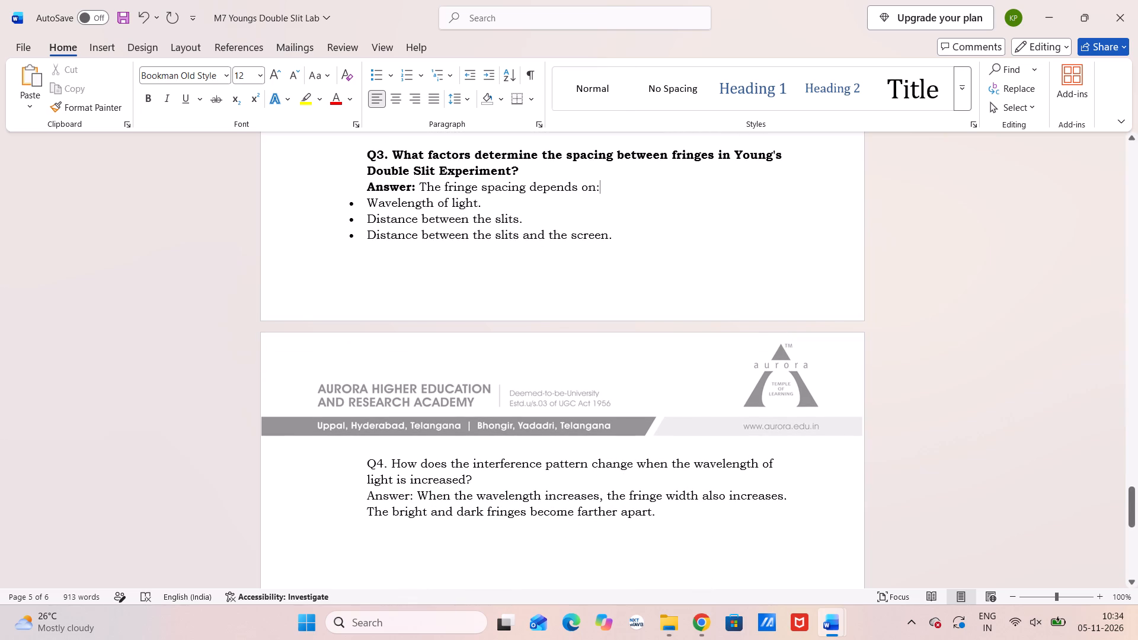
click(417, 186)
key(space)
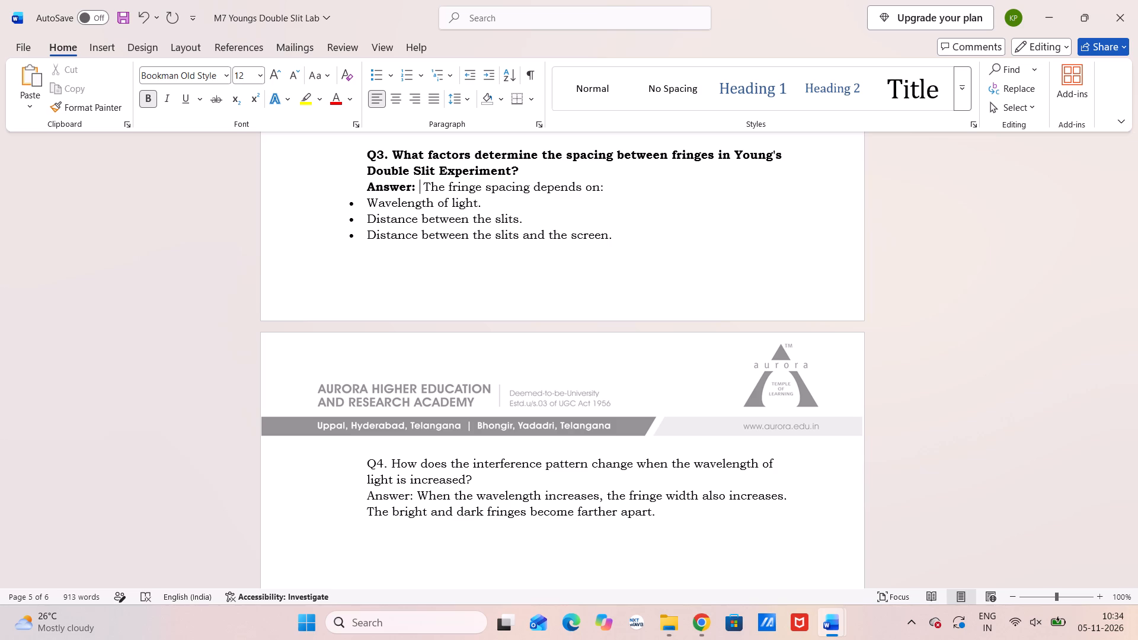
click(363, 185)
key(space)
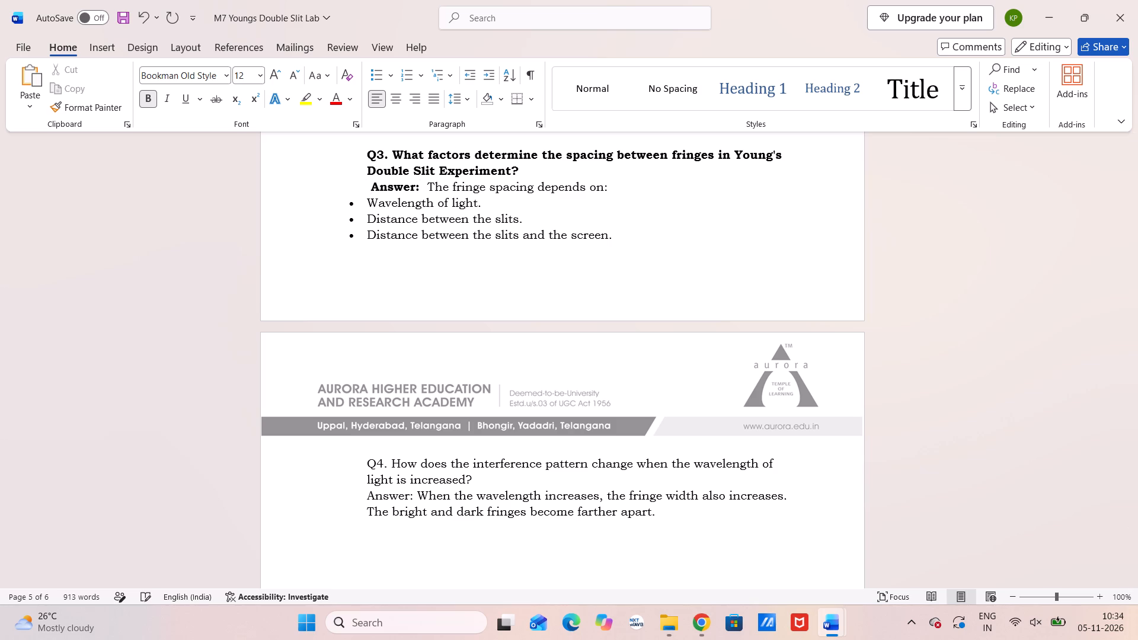
key(BackSpace)
key(BackSpace)
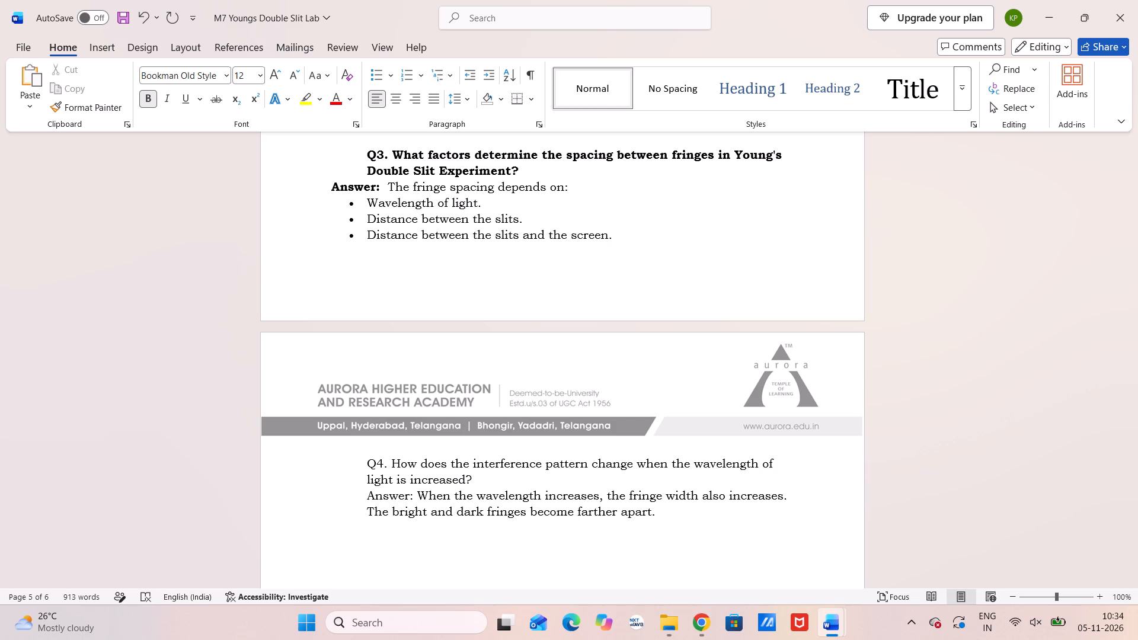
Shift the Q3 "Answer:" line inward with eight leading spaces, roughly in line with the other answers.
scroll(366, 152, up, 1)
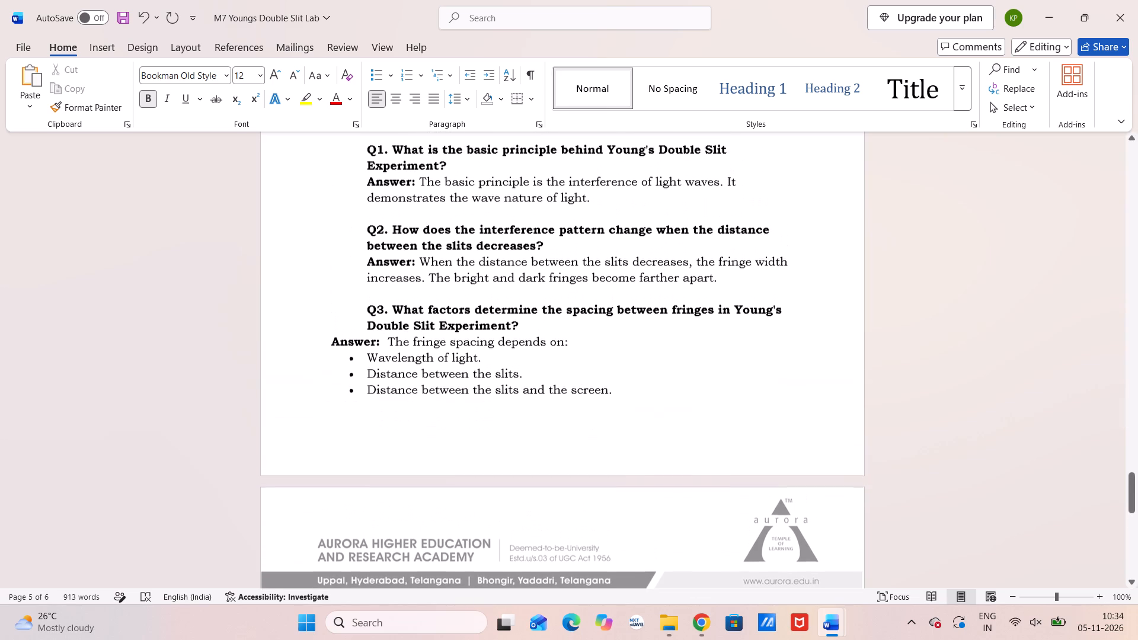
click(366, 153)
scroll(366, 153, up, 1)
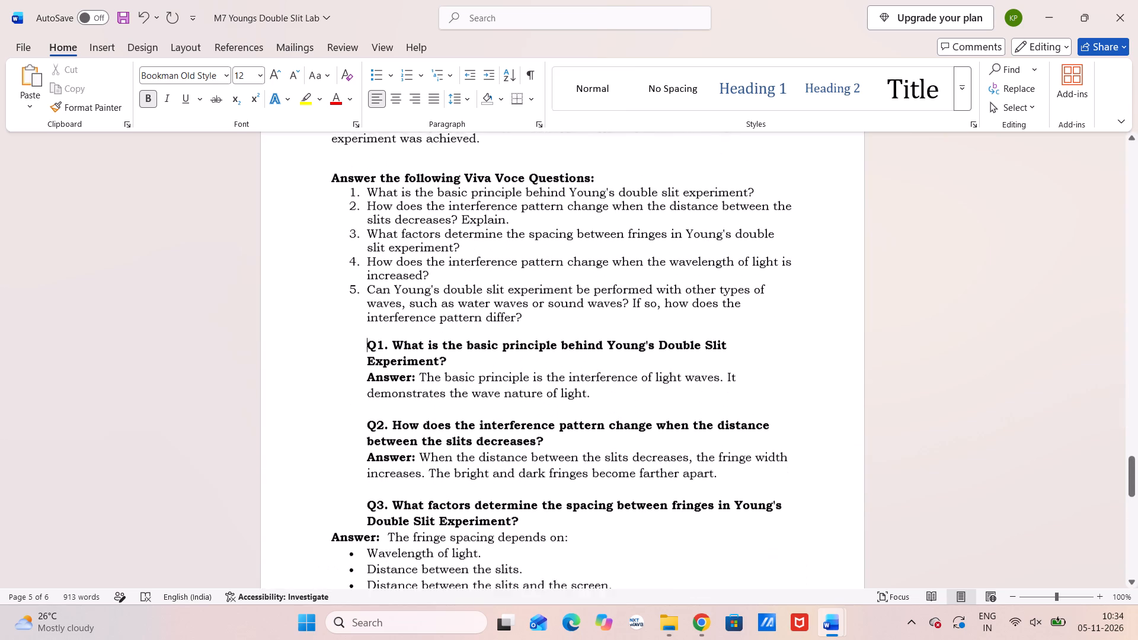
scroll(366, 153, up, 1)
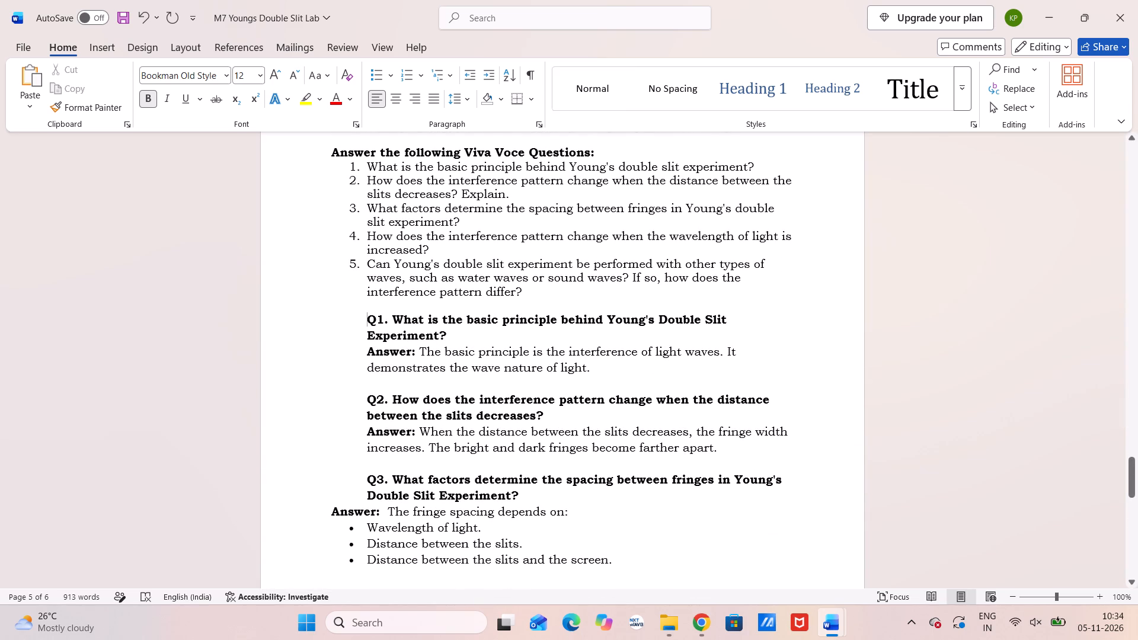
scroll(381, 383, down, 2)
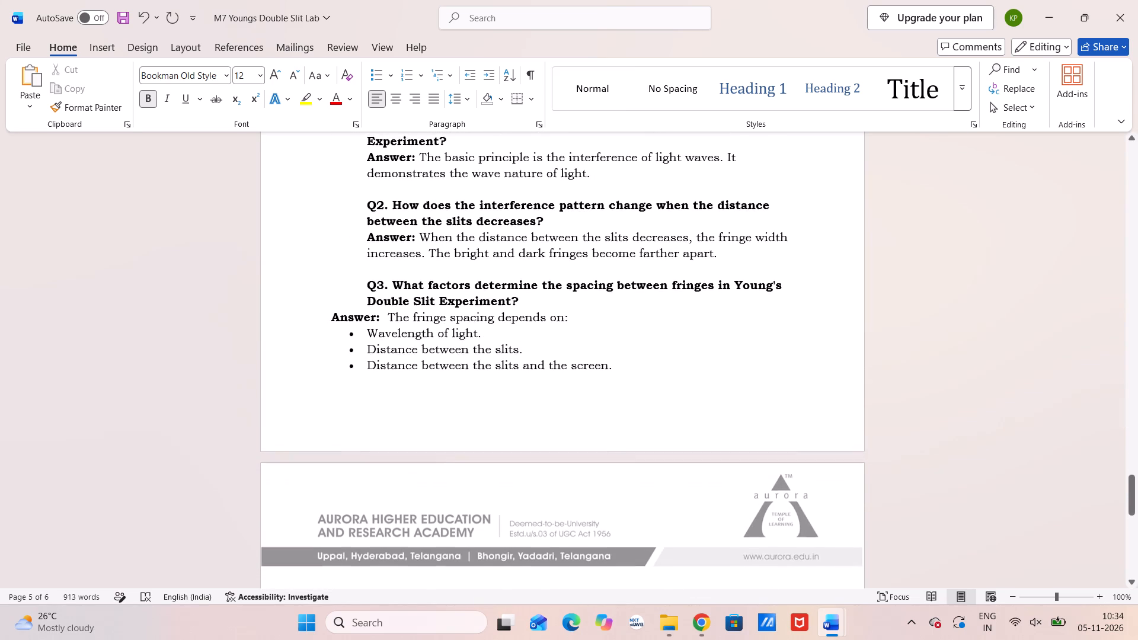
click(325, 313)
key(space)
key(space)
key(space)
key(space)
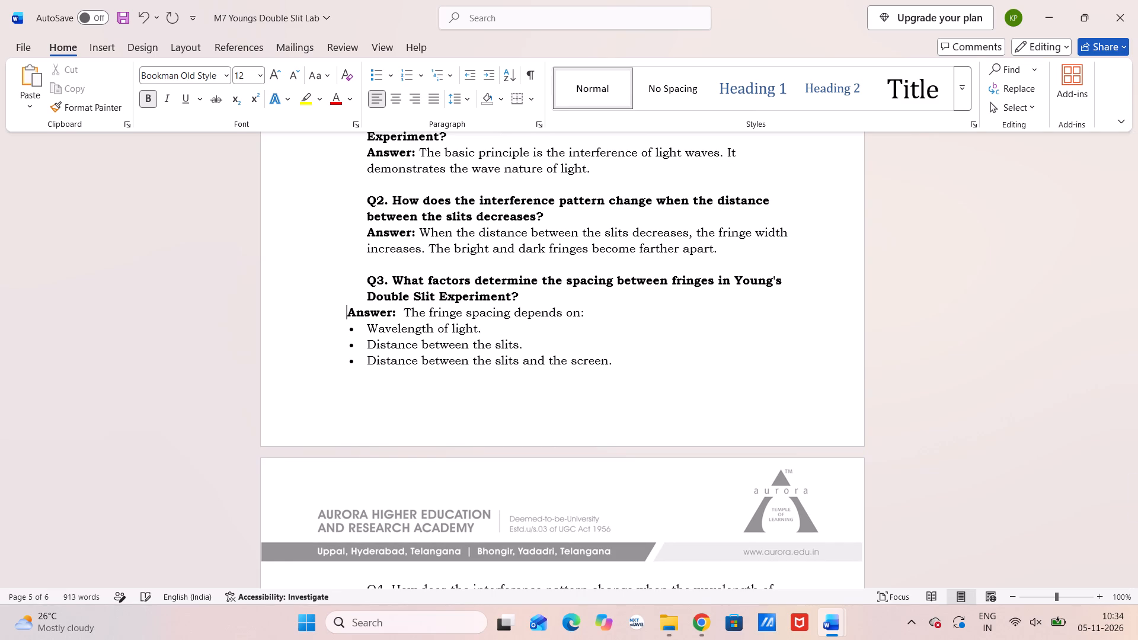
key(space)
key(space)
key(space)
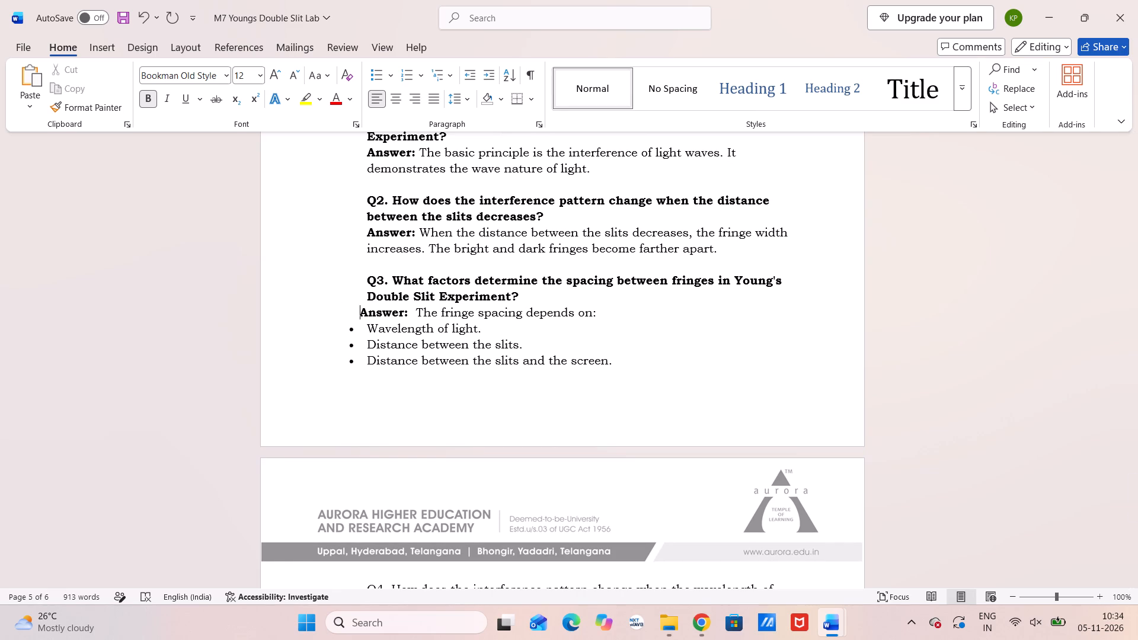
key(space)
Bold the Q4 question about increased wavelength of light together with its "Answer:" label.
scroll(385, 389, down, 1)
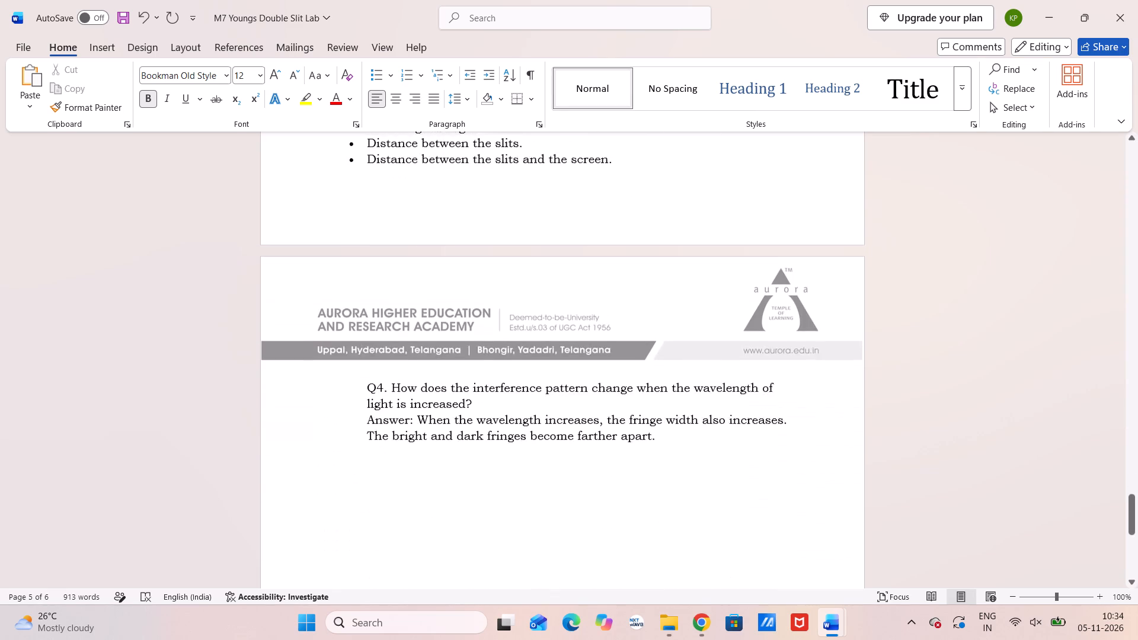
scroll(385, 389, down, 1)
drag(357, 356, 484, 374)
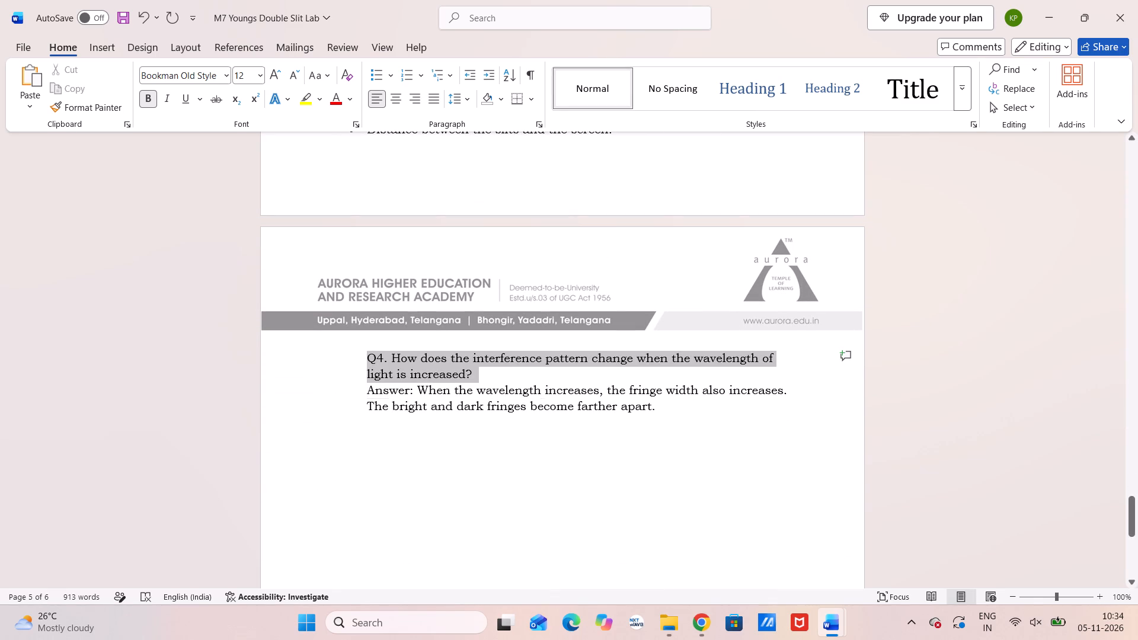
drag(484, 374, 455, 370)
drag(455, 370, 463, 386)
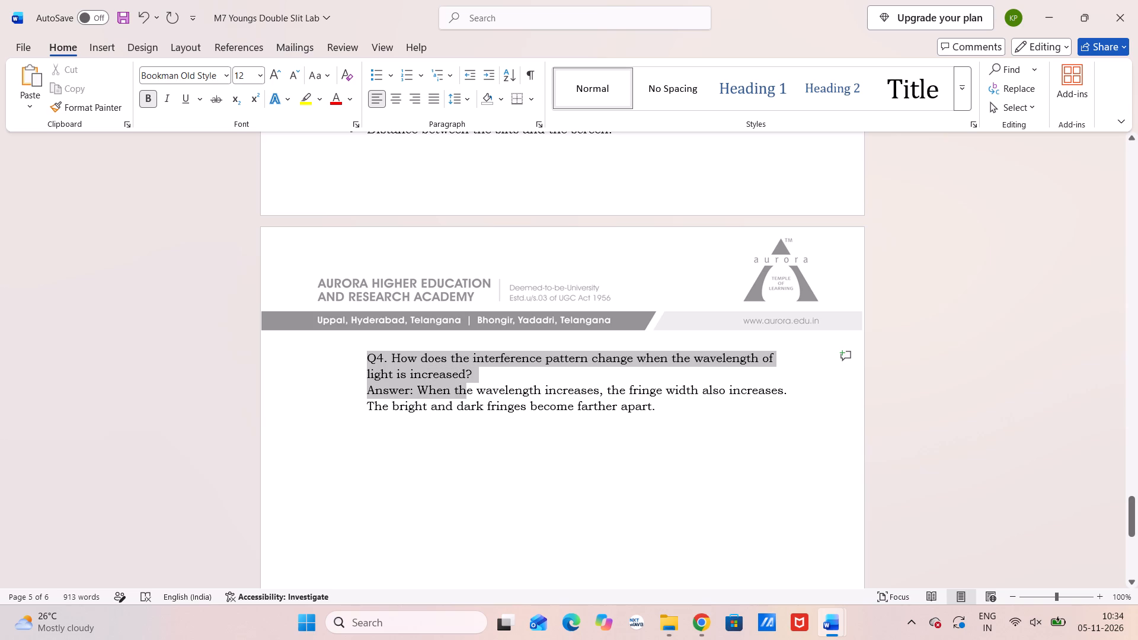
drag(463, 386, 414, 391)
drag(414, 391, 414, 391)
click(427, 367)
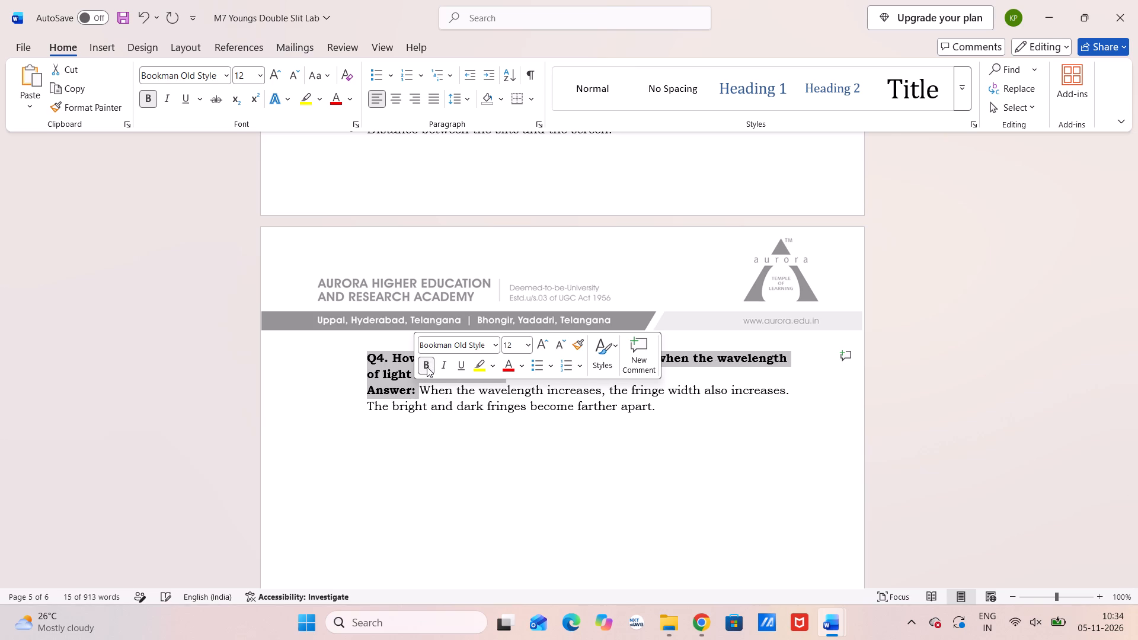
Review the report from the Discussion section through the Q4 answer to check which viva voce answers are in place.
right_click(466, 457)
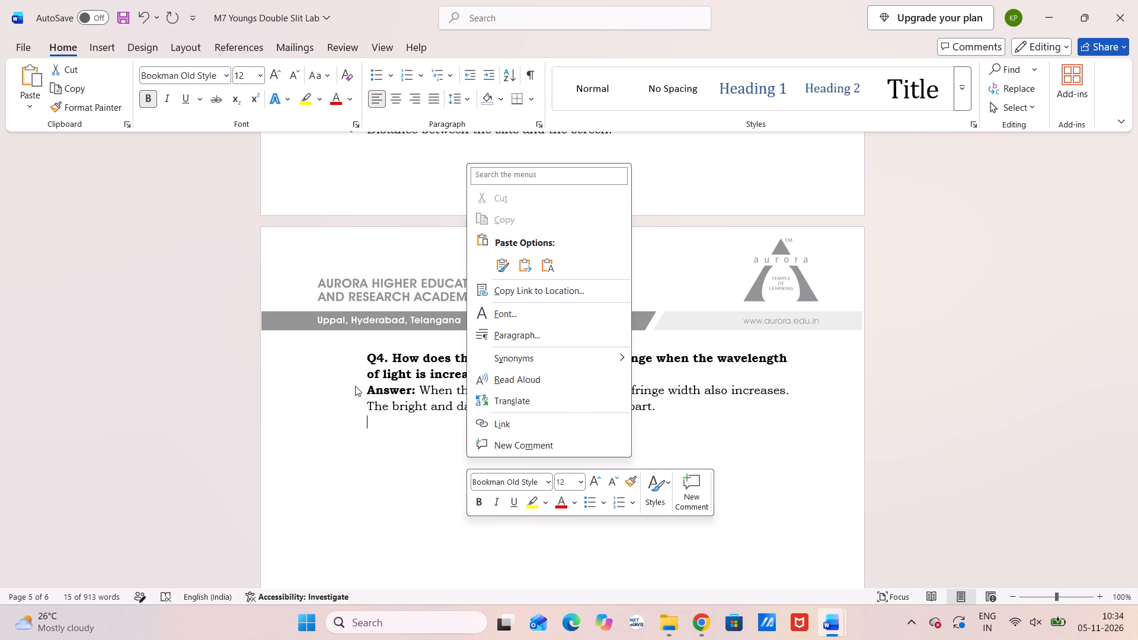
scroll(355, 386, up, 4)
click(314, 399)
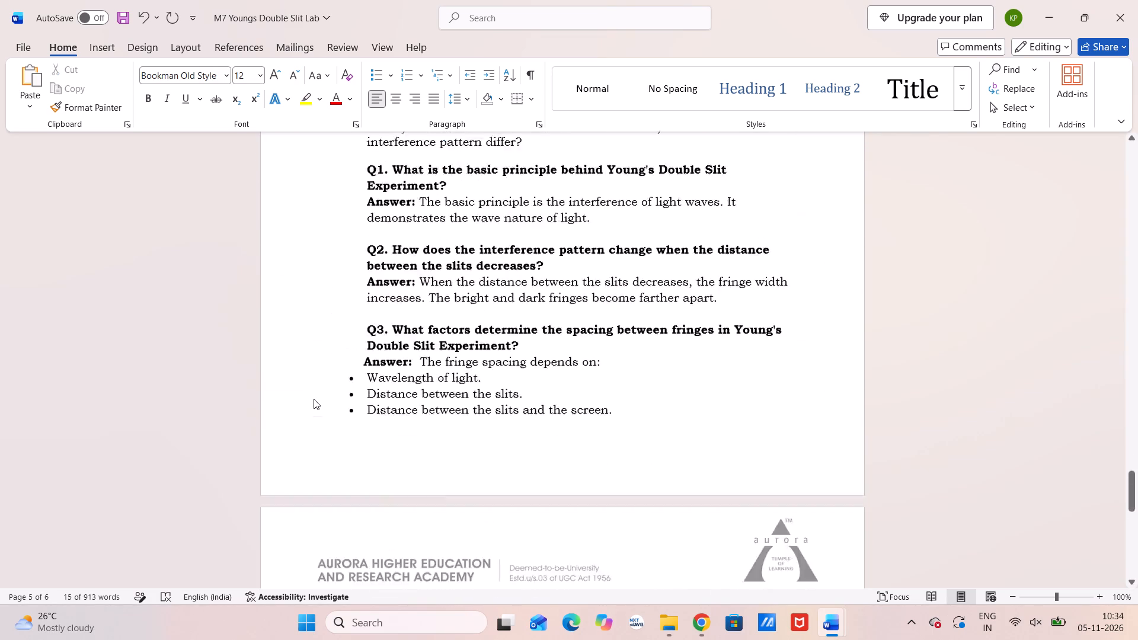
scroll(314, 399, up, 3)
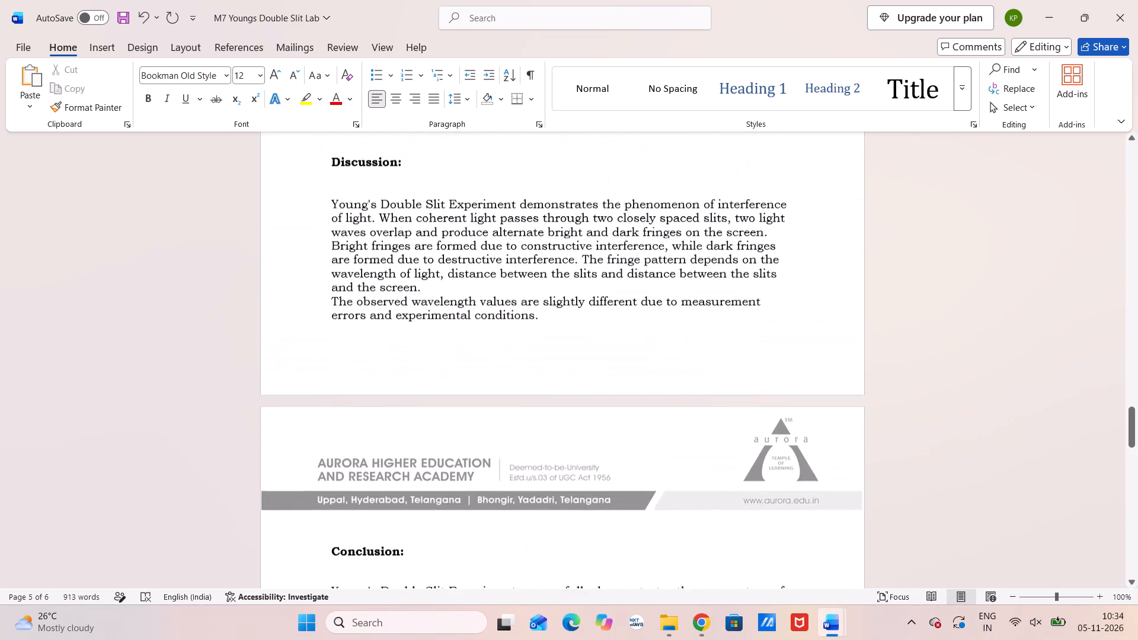
scroll(314, 399, up, 2)
scroll(314, 399, down, 4)
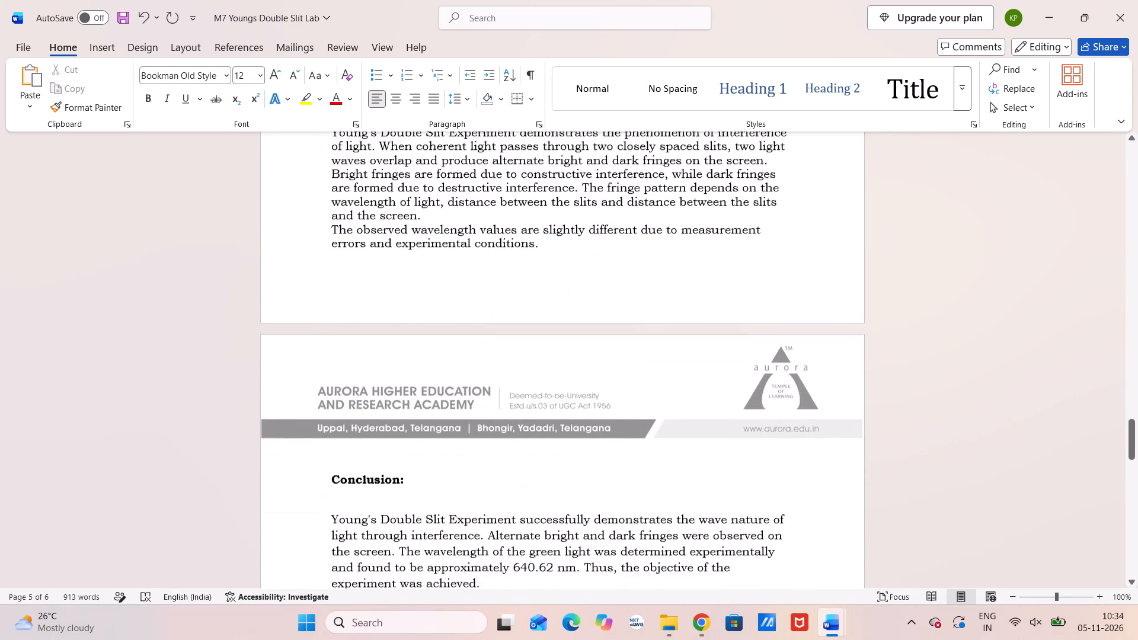
scroll(314, 399, down, 3)
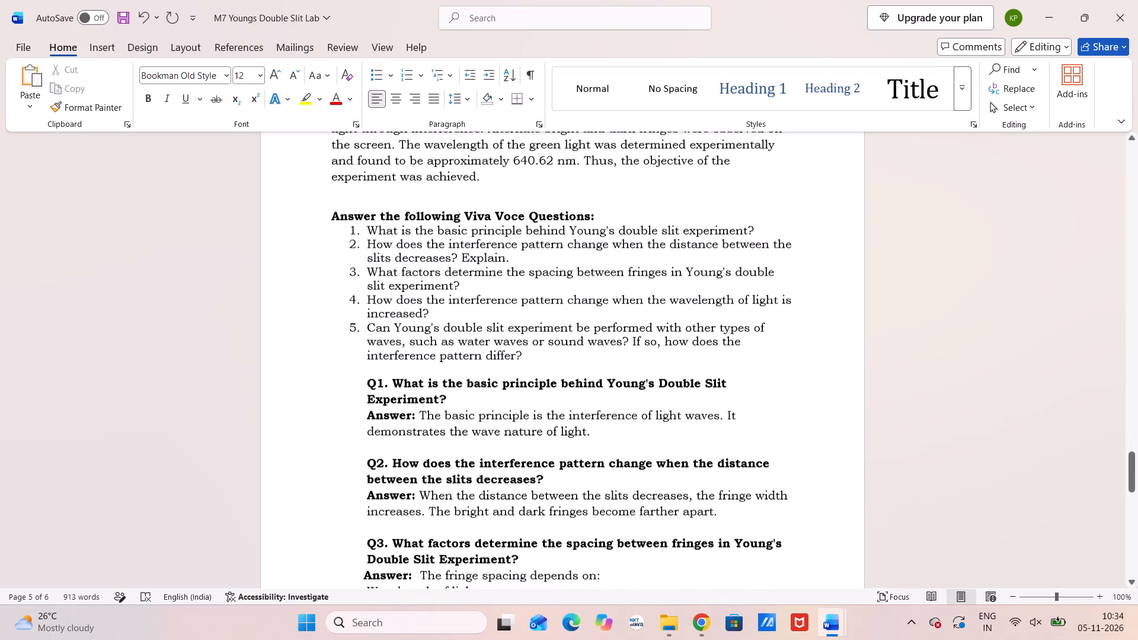
scroll(314, 399, down, 2)
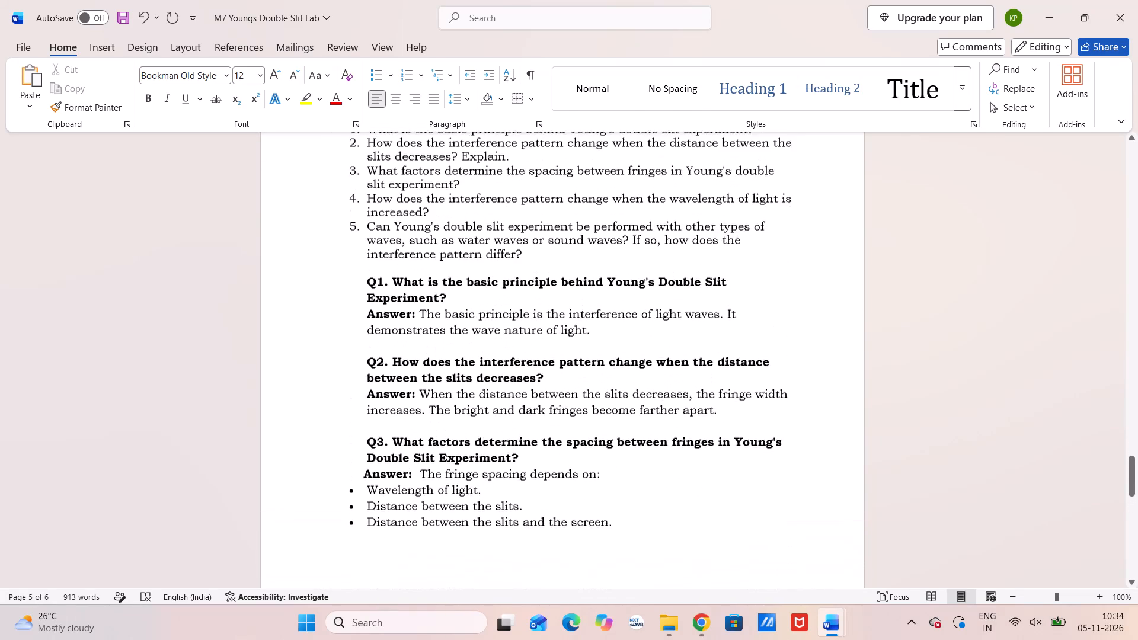
scroll(314, 399, down, 7)
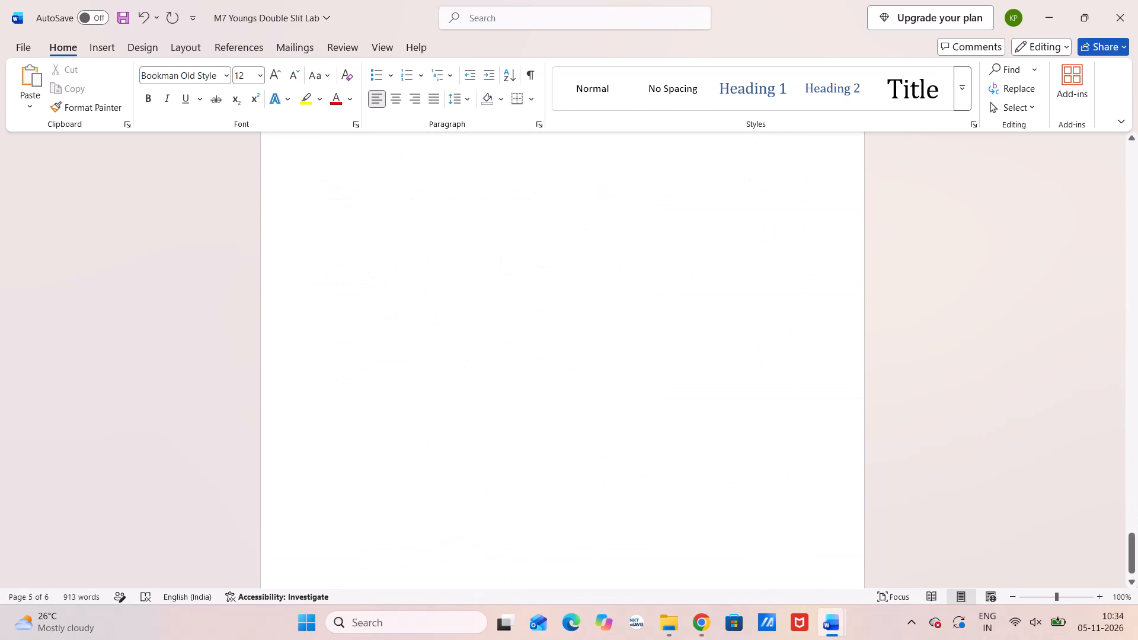
scroll(314, 399, up, 5)
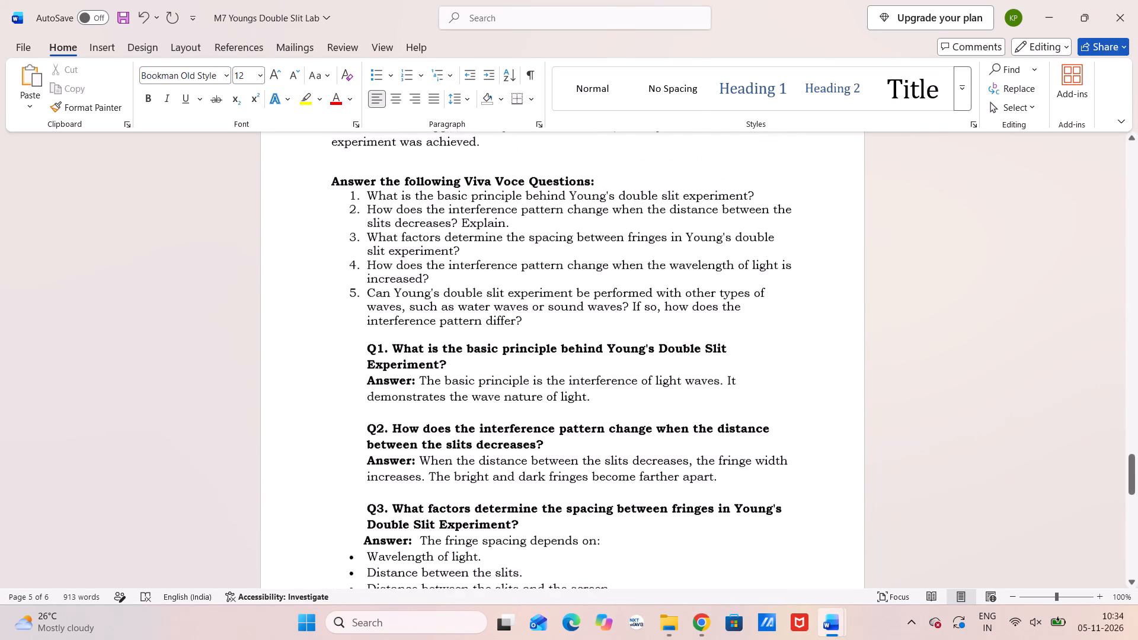
scroll(314, 399, up, 1)
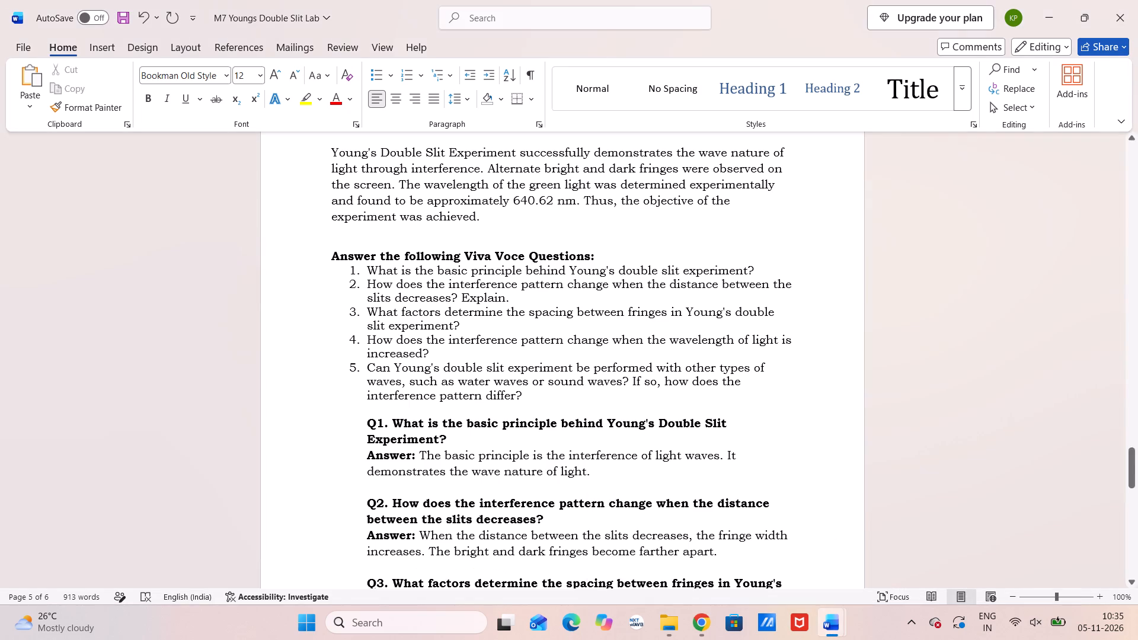
scroll(562, 511, down, 3)
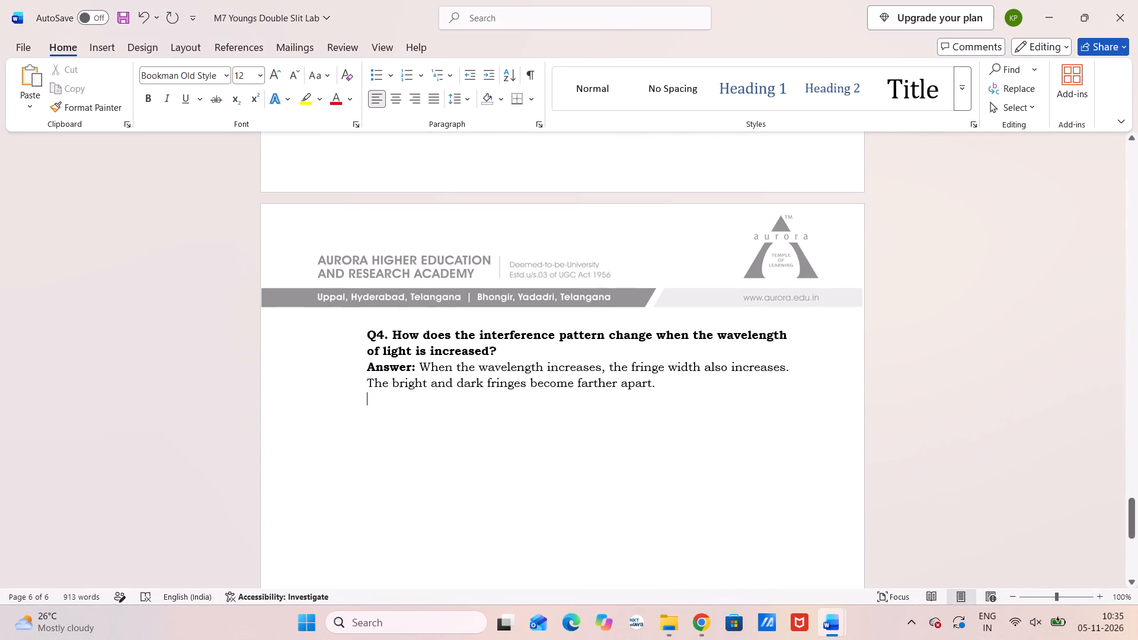
key(period)
key(Return)
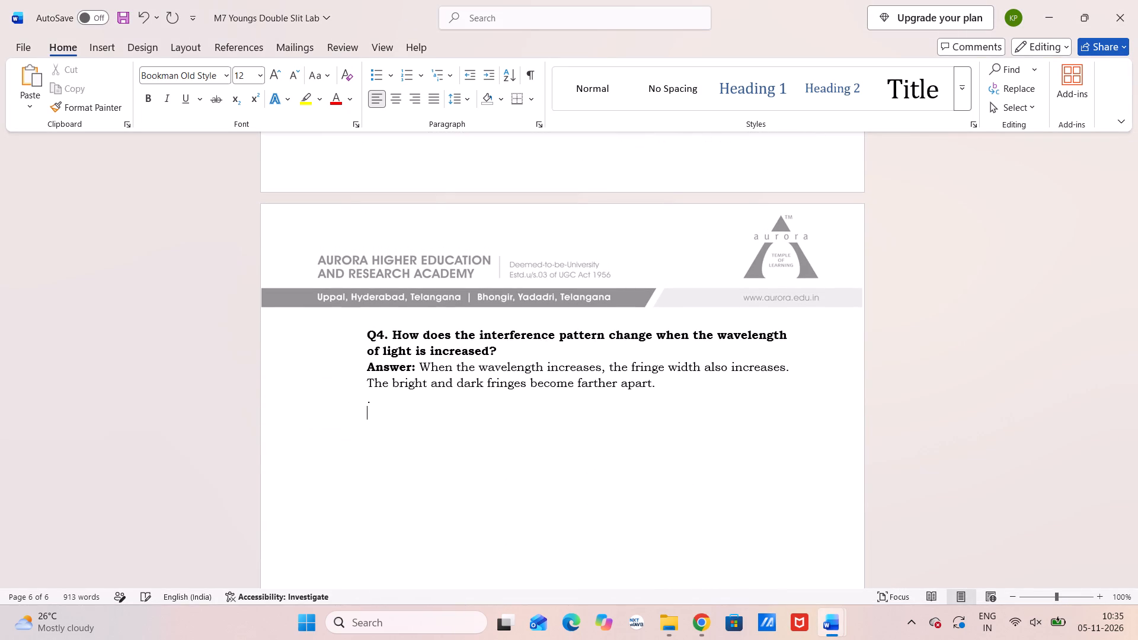
key(BackSpace)
key(BackSpace)
key(BackSpace)
key(Return)
key(ctrl+v)
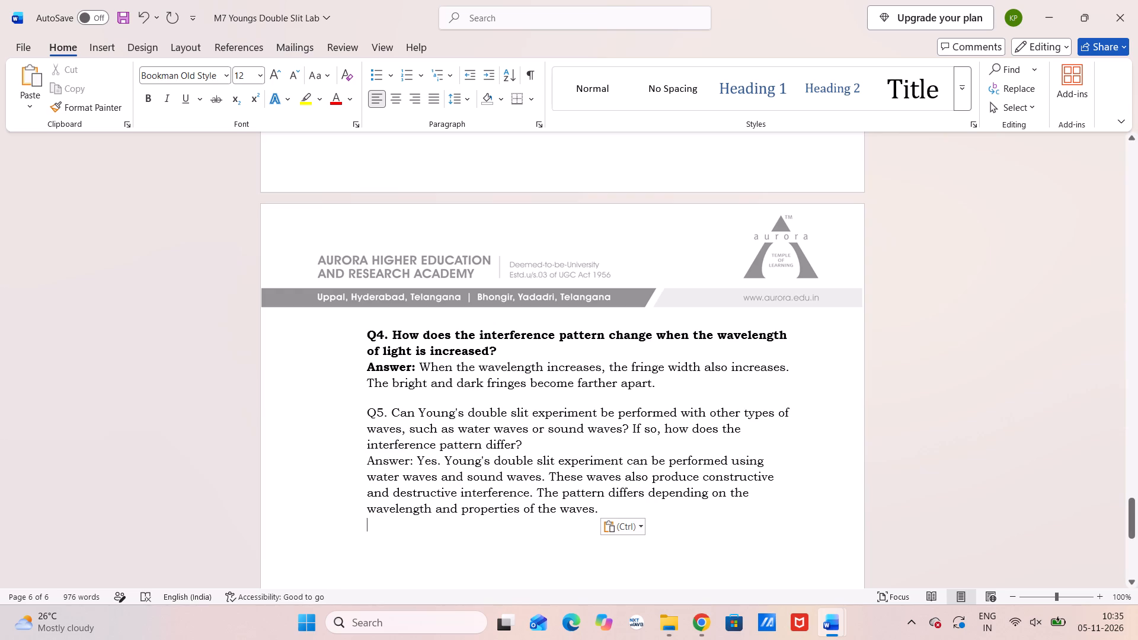
Bold the Q5 question about other types of waves together with its "Answer:" label.
drag(360, 409, 484, 444)
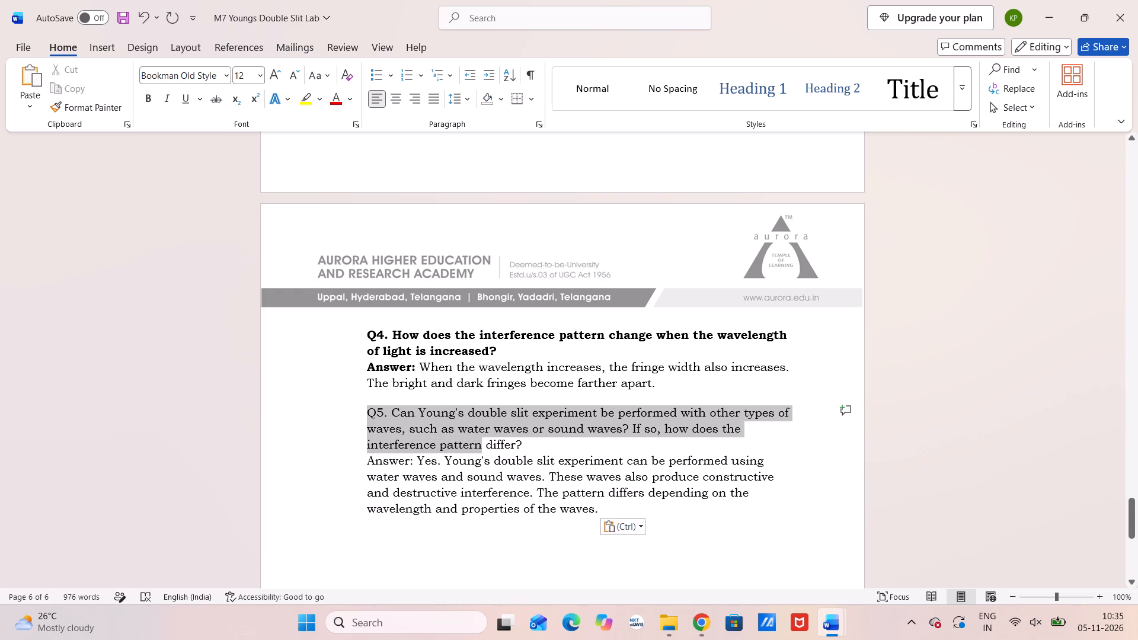
drag(484, 444, 450, 475)
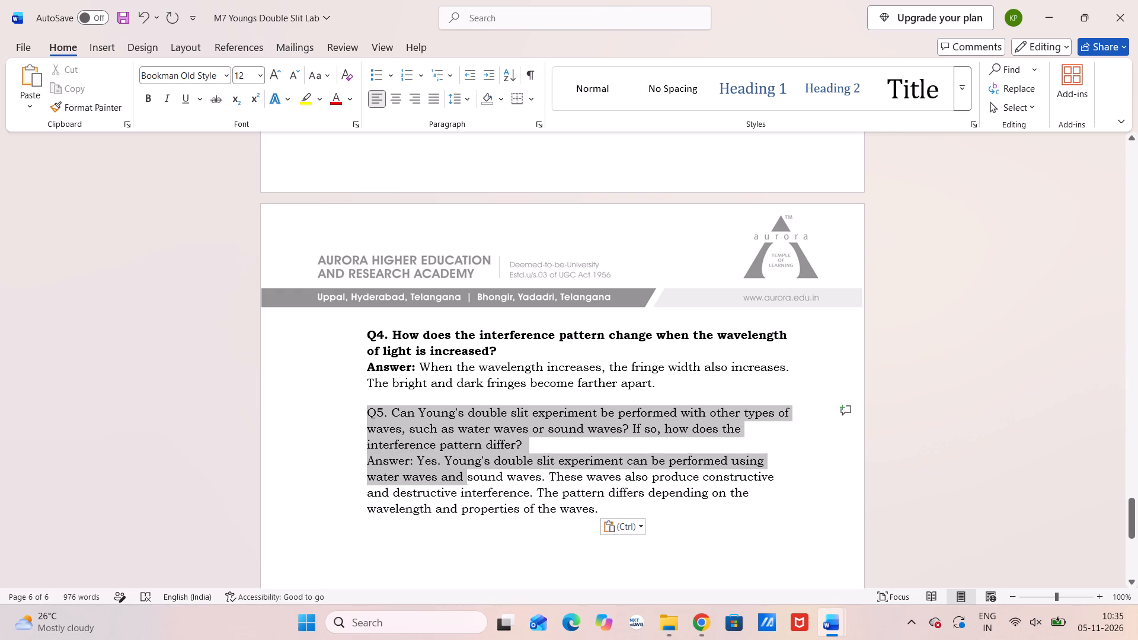
drag(450, 475, 415, 457)
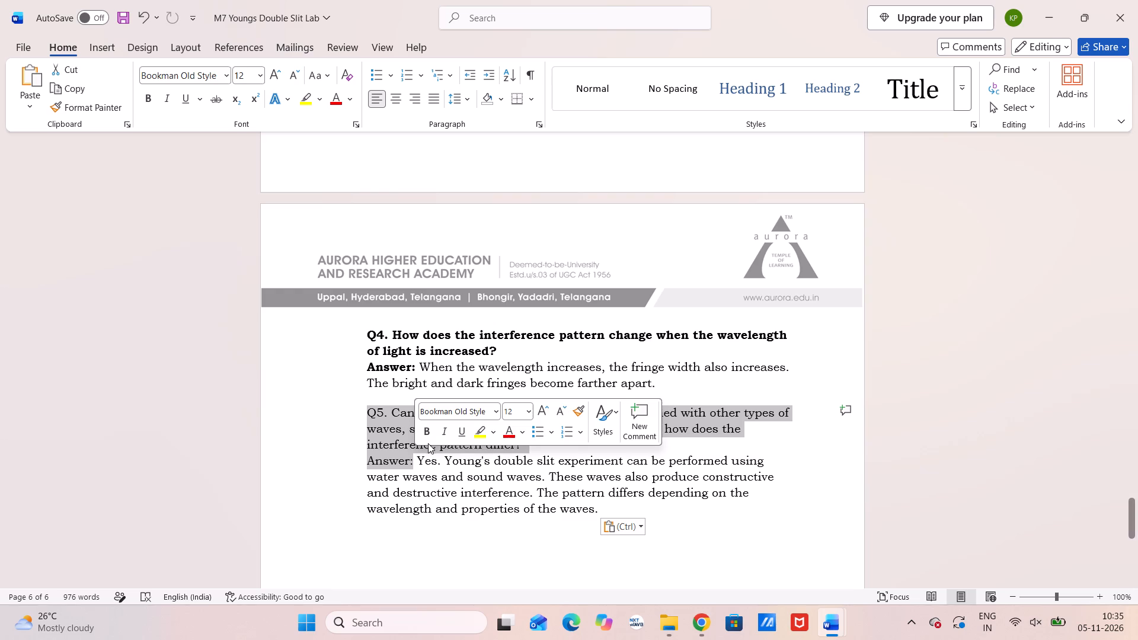
click(426, 437)
click(276, 470)
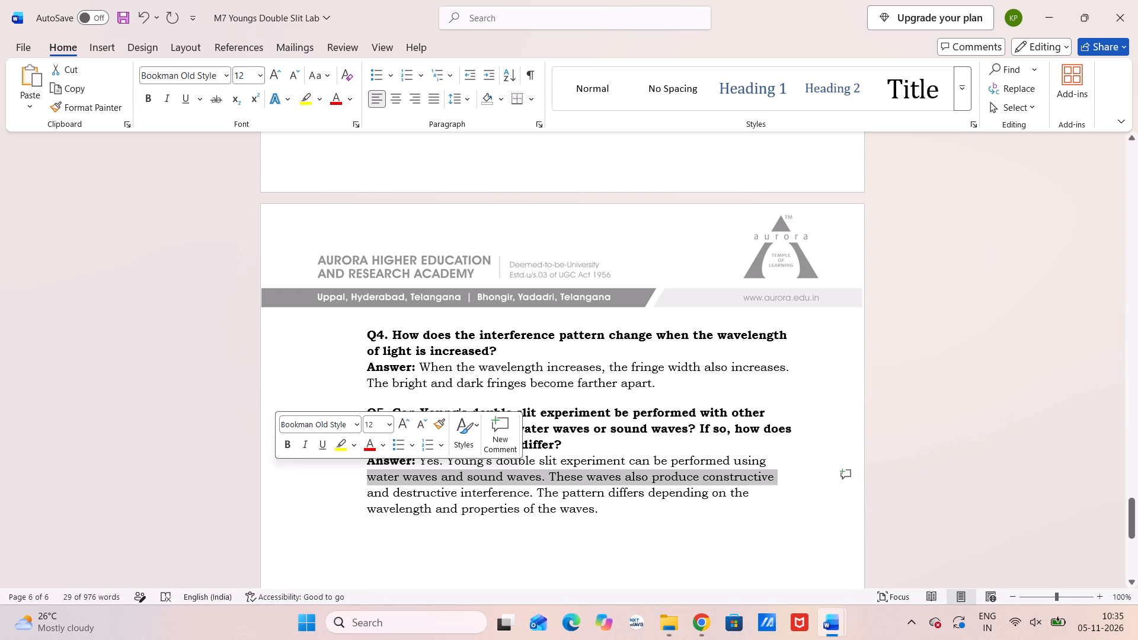
Set the "Answer the following Viva Voce Questions:" heading to font size 14.
scroll(292, 368, up, 2)
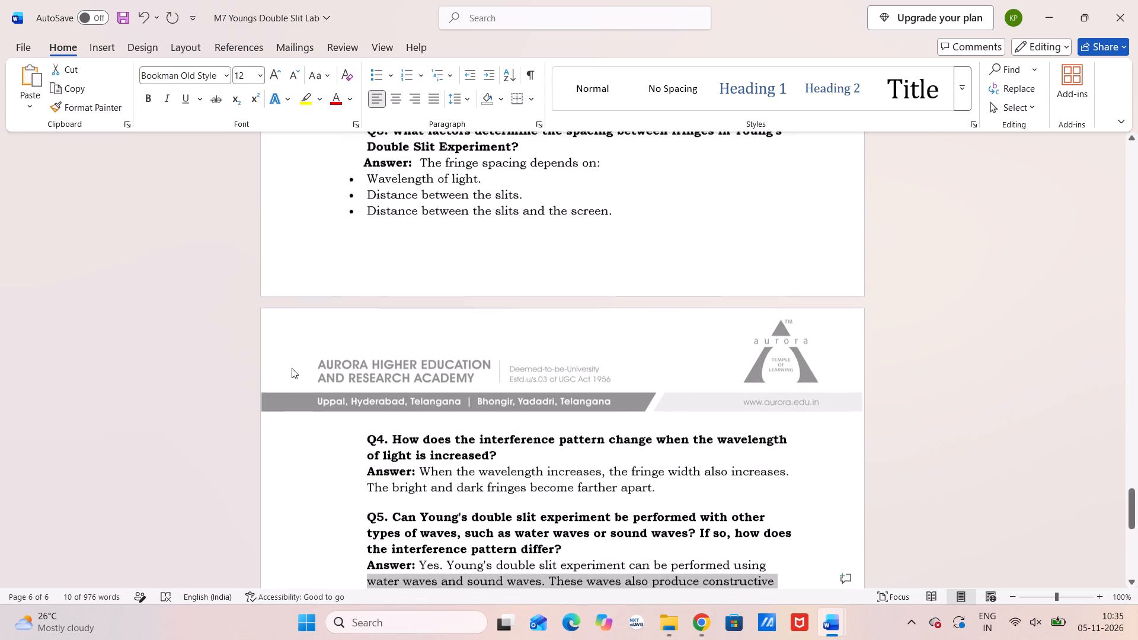
scroll(292, 368, up, 3)
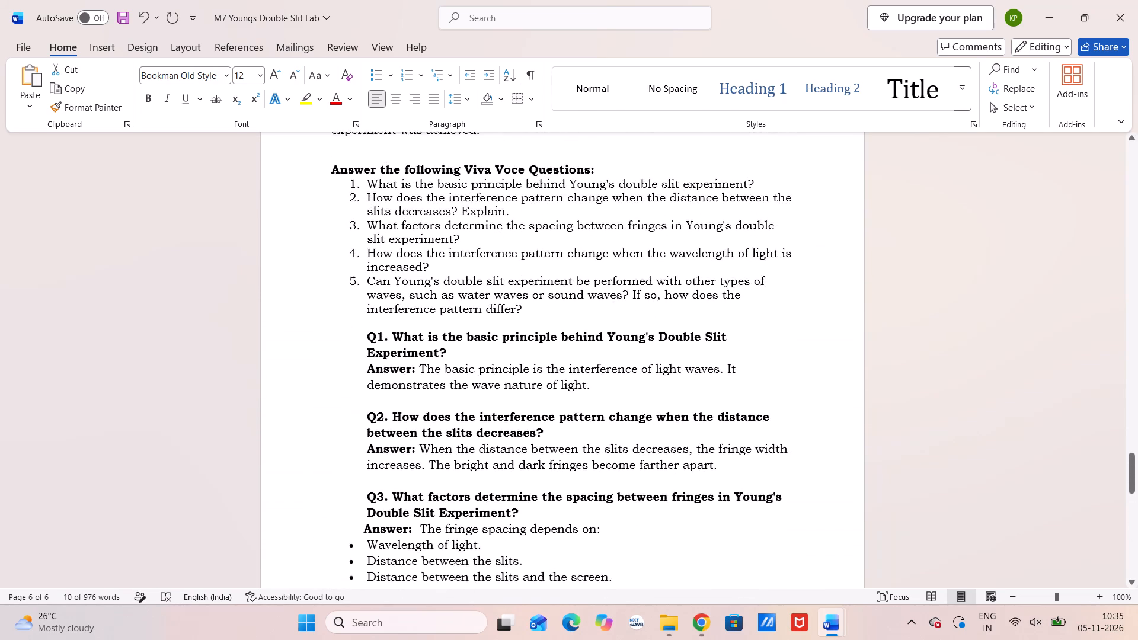
scroll(292, 368, up, 1)
scroll(386, 434, down, 1)
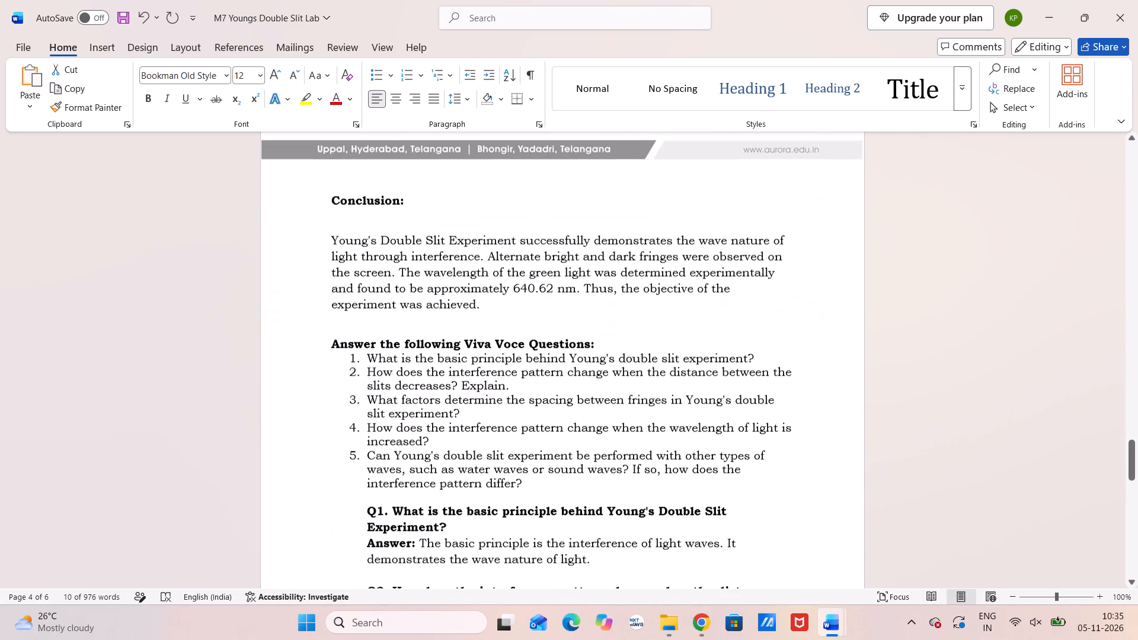
scroll(360, 382, down, 1)
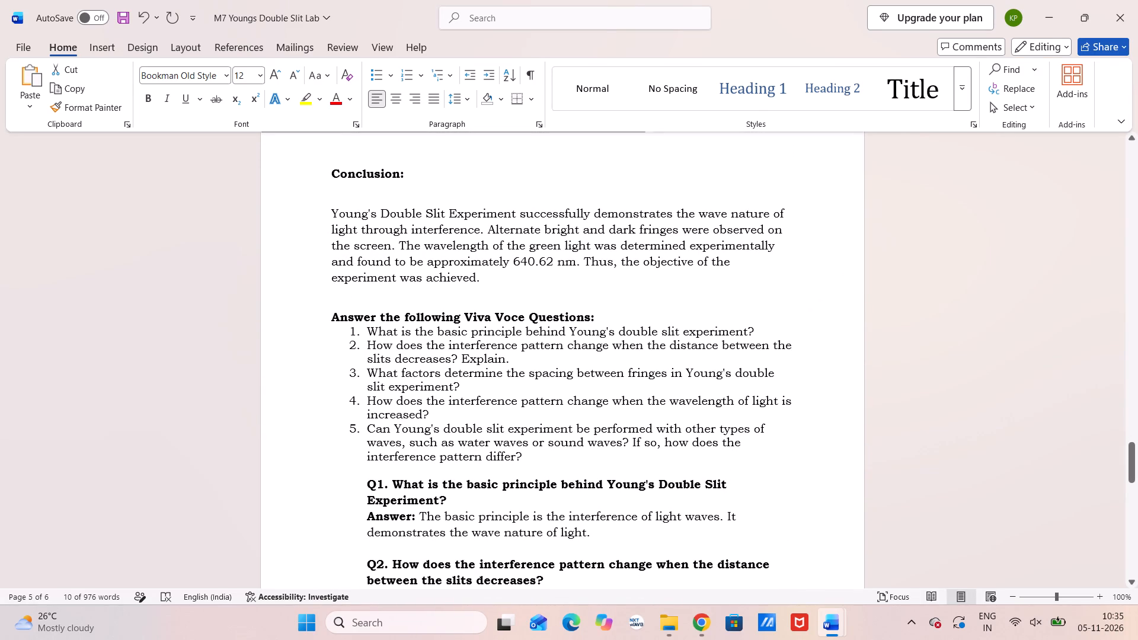
drag(330, 317, 589, 324)
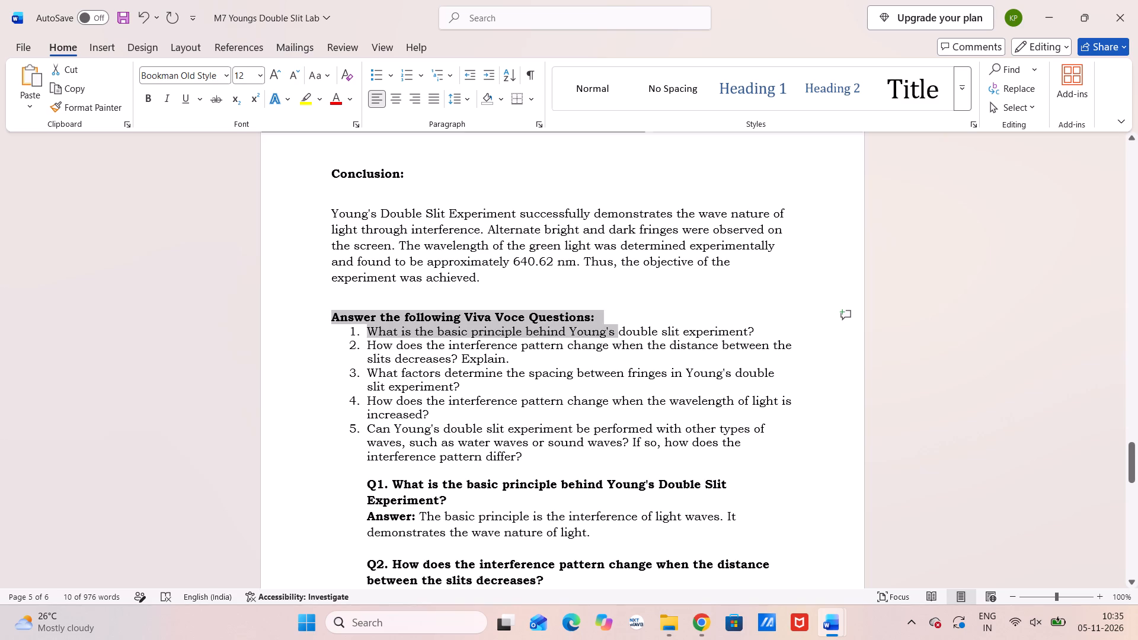
drag(589, 324, 594, 316)
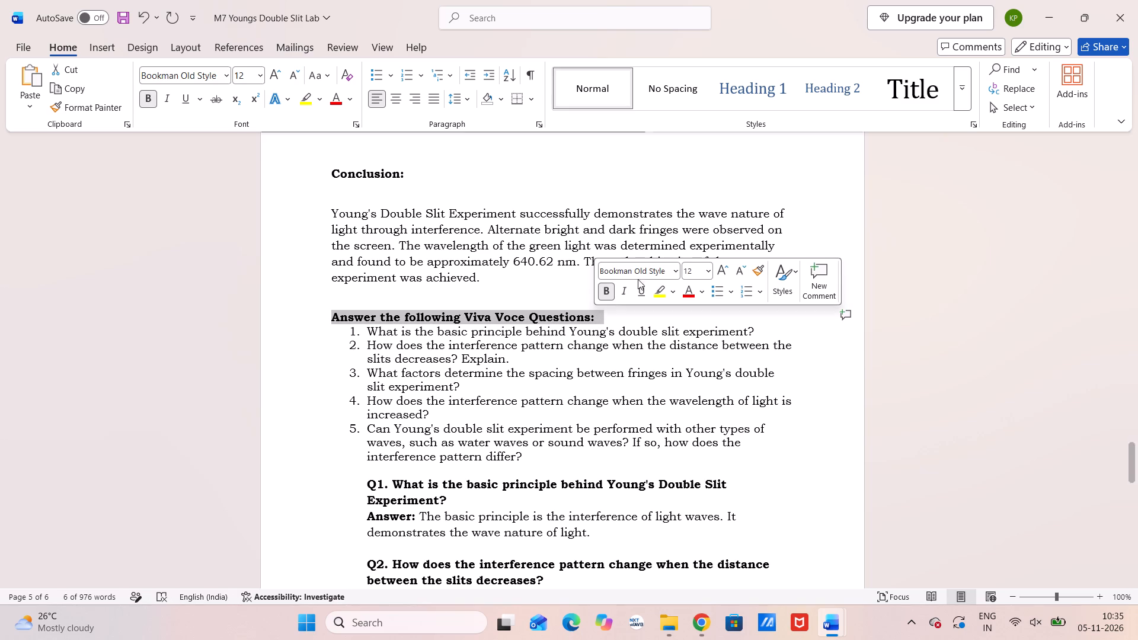
click(709, 272)
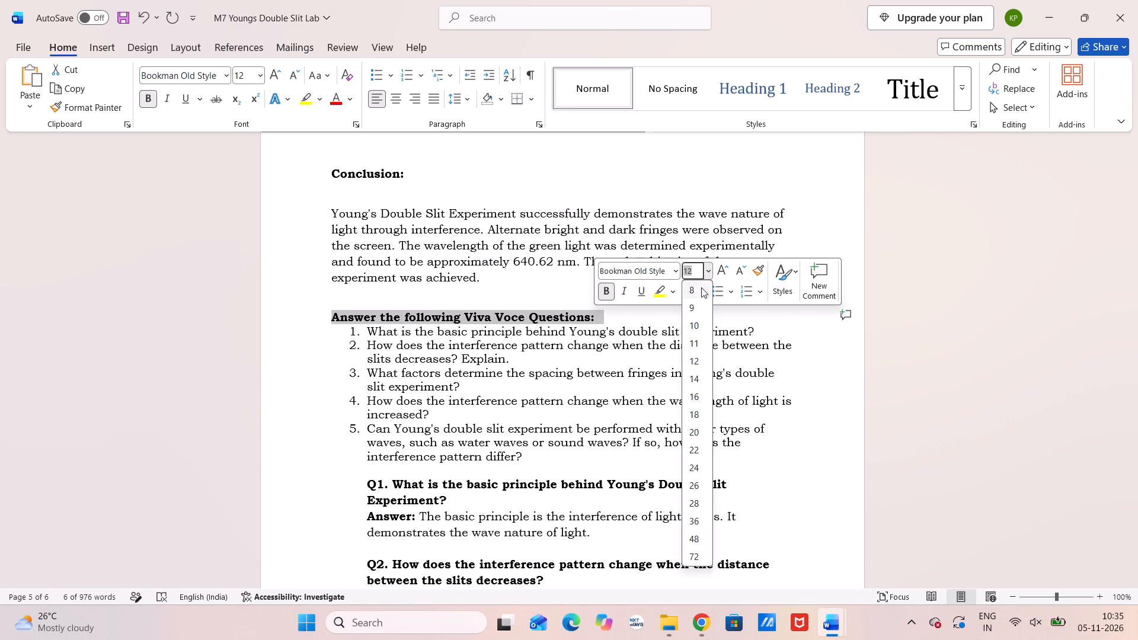
click(695, 380)
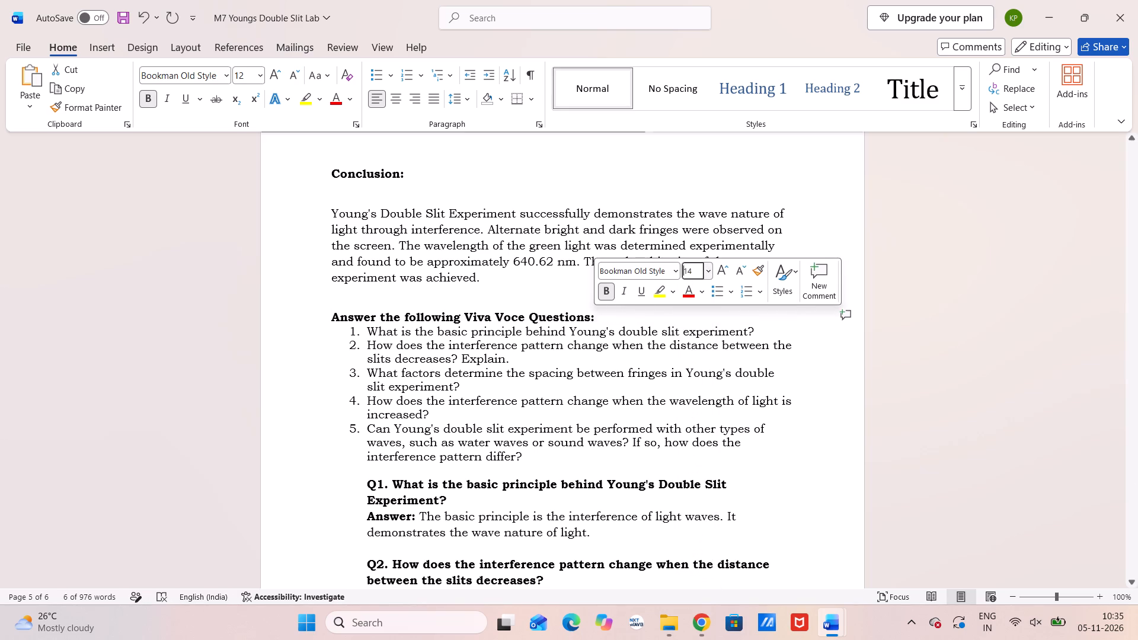
click(260, 373)
click(312, 392)
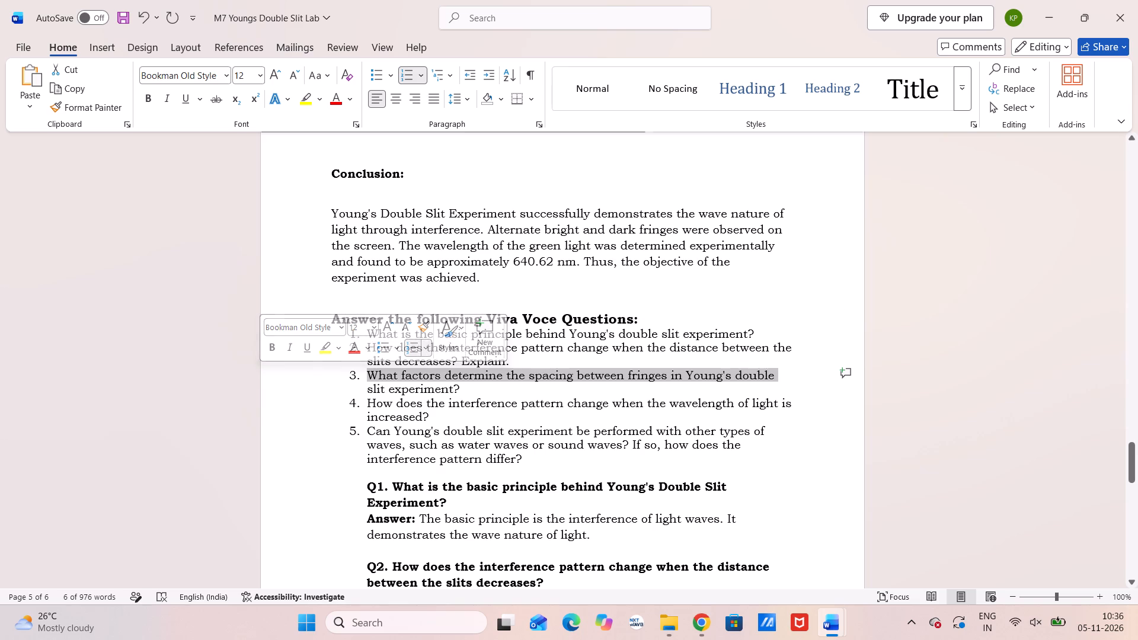
Bold the five numbered questions listed under the viva voce heading.
scroll(312, 392, down, 1)
click(332, 314)
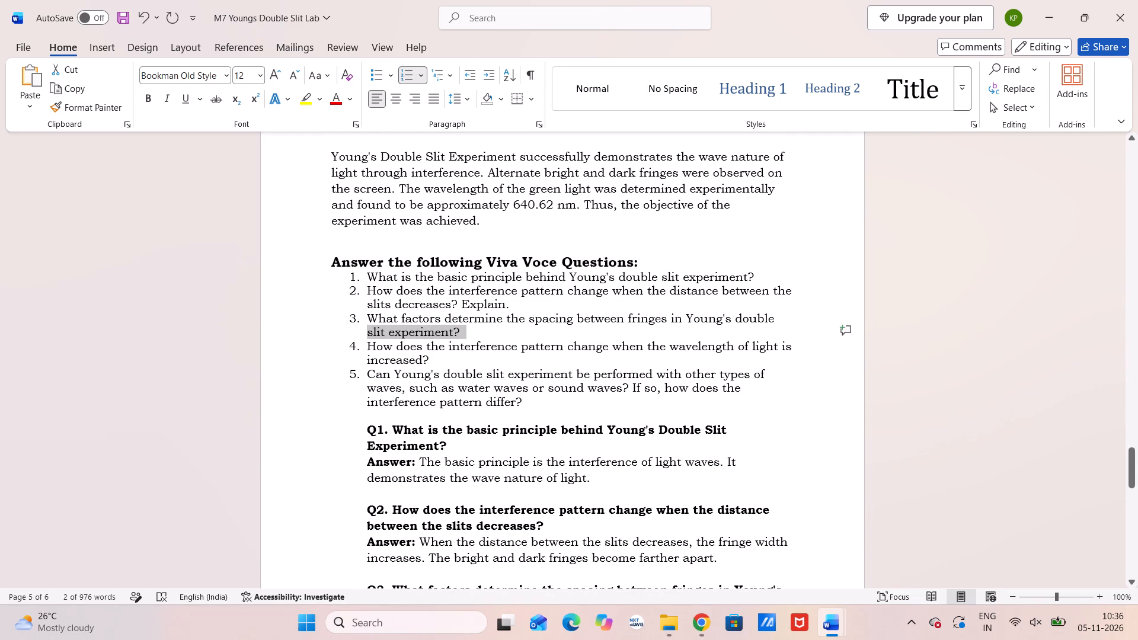
drag(349, 278, 478, 398)
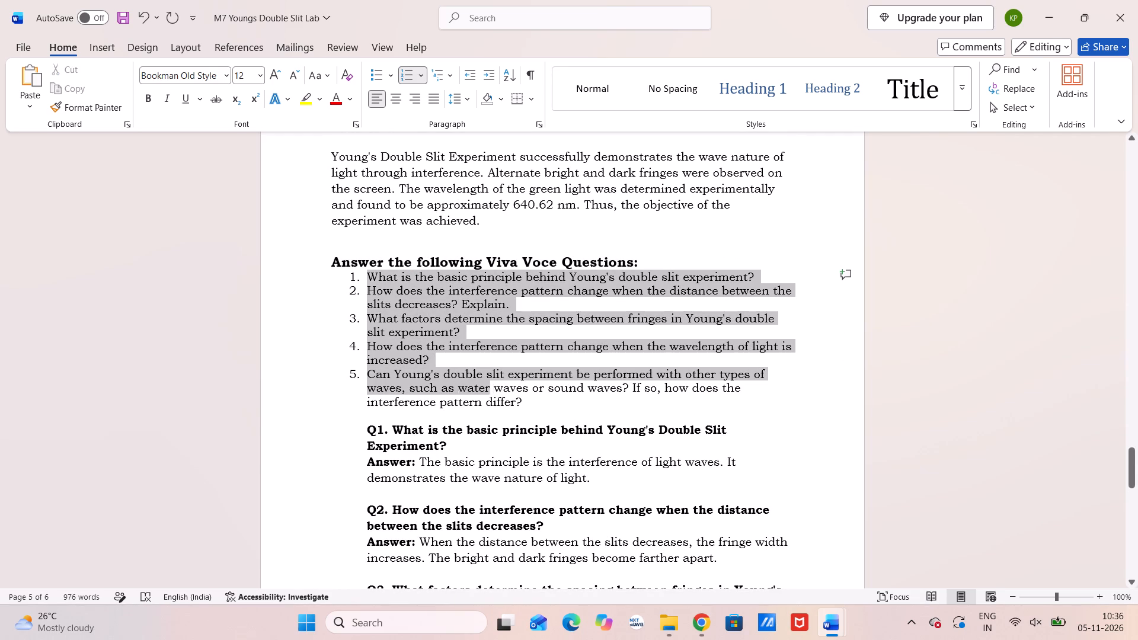
drag(478, 398, 498, 399)
click(325, 356)
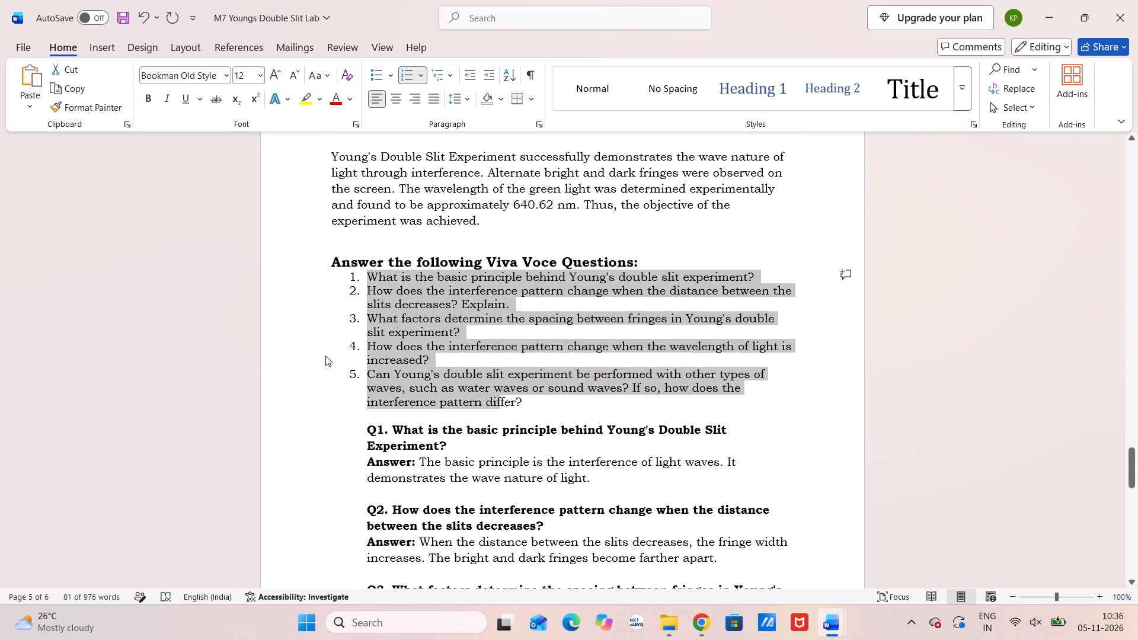
drag(339, 283, 407, 290)
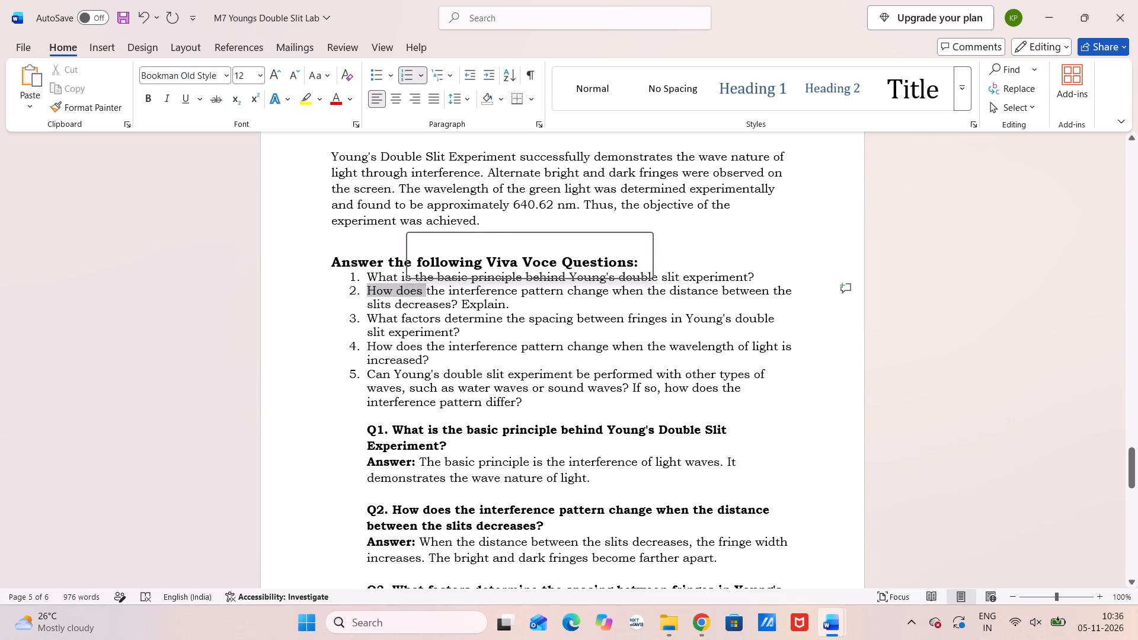
drag(350, 279, 519, 311)
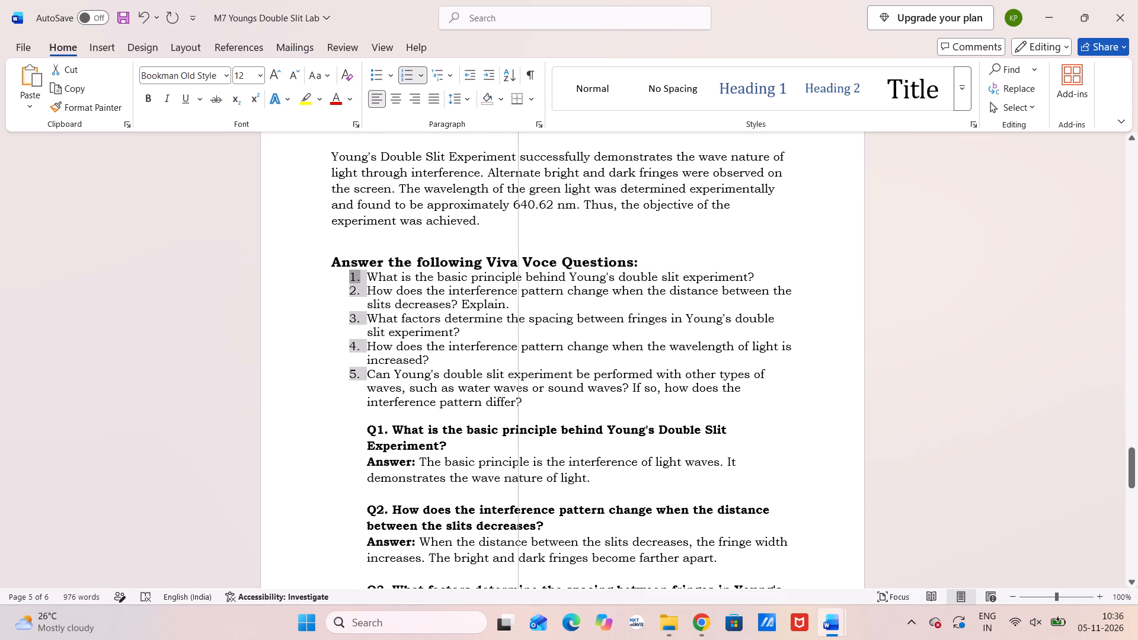
drag(519, 311, 461, 405)
drag(461, 405, 354, 424)
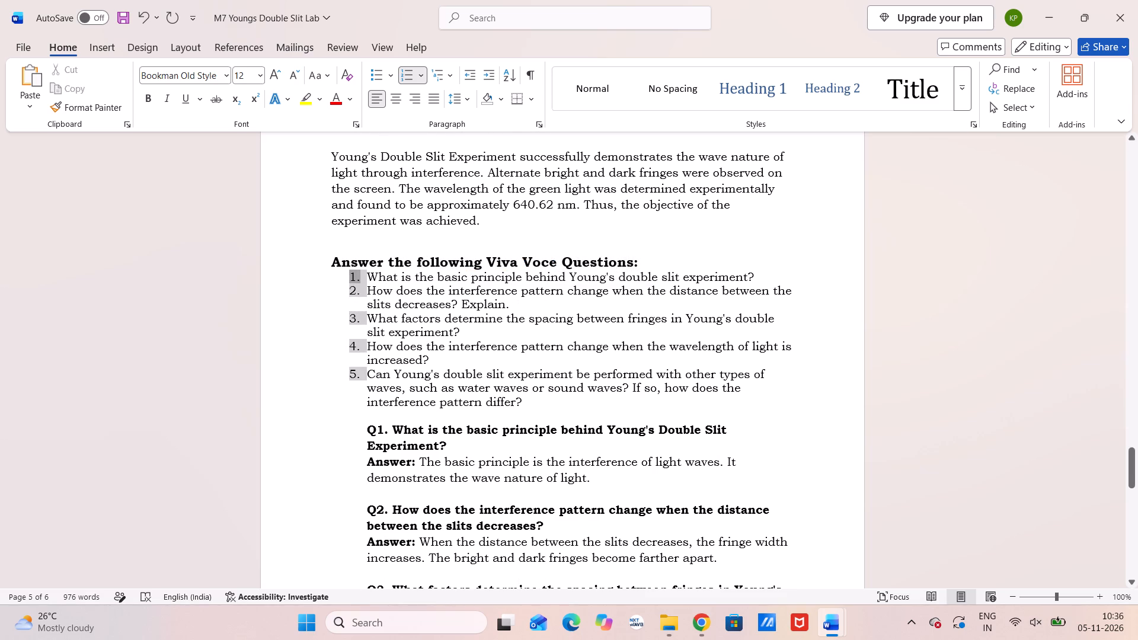
click(363, 285)
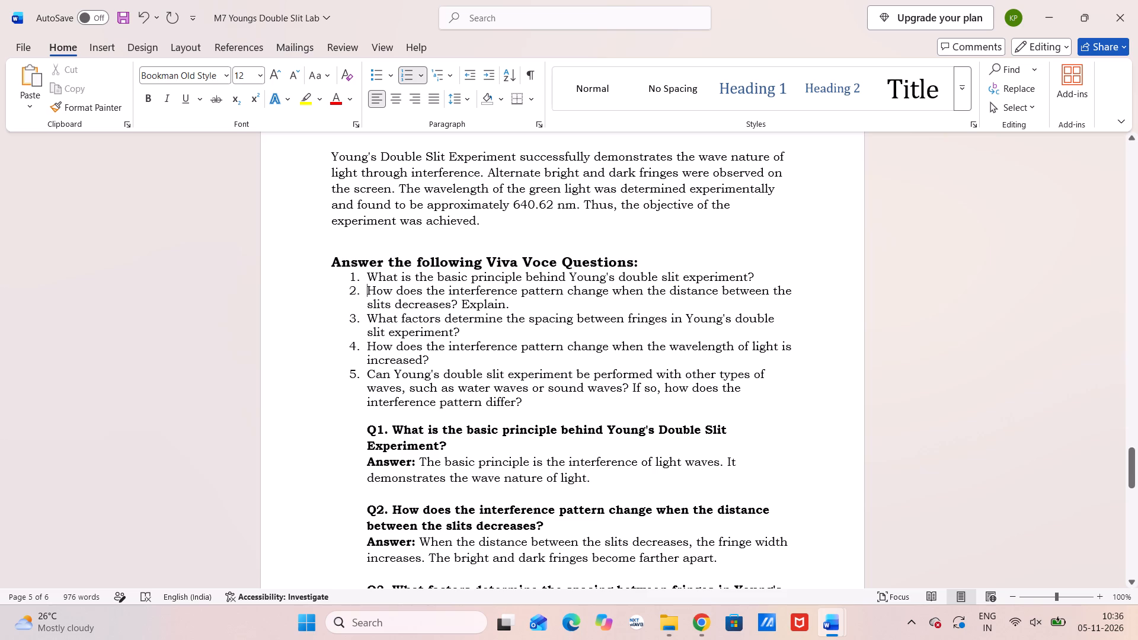
drag(365, 271, 542, 404)
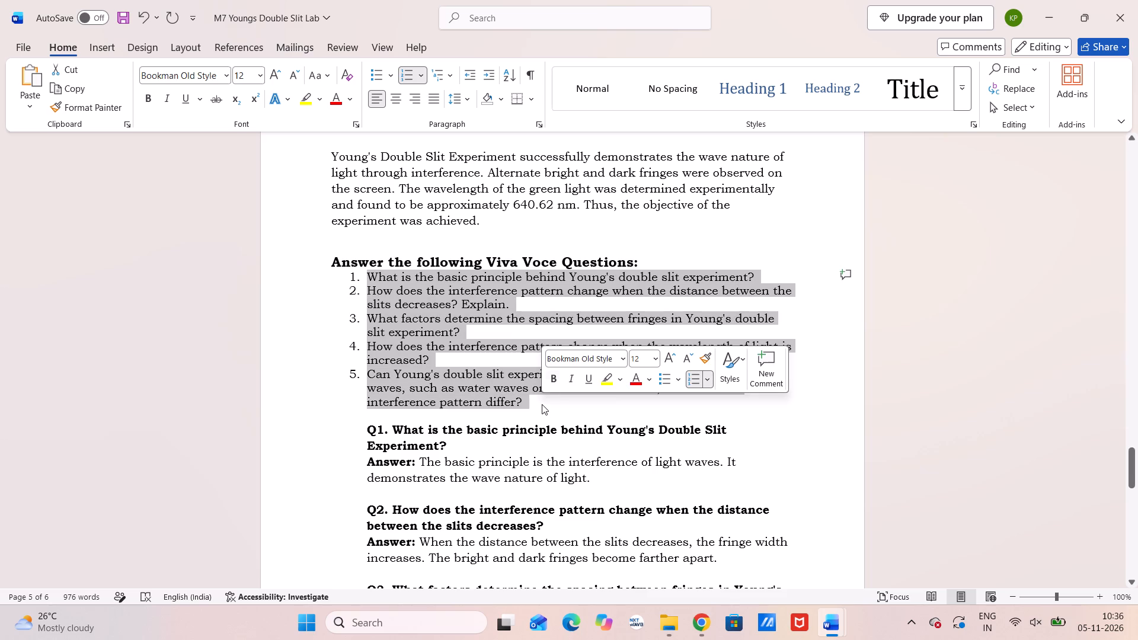
click(555, 378)
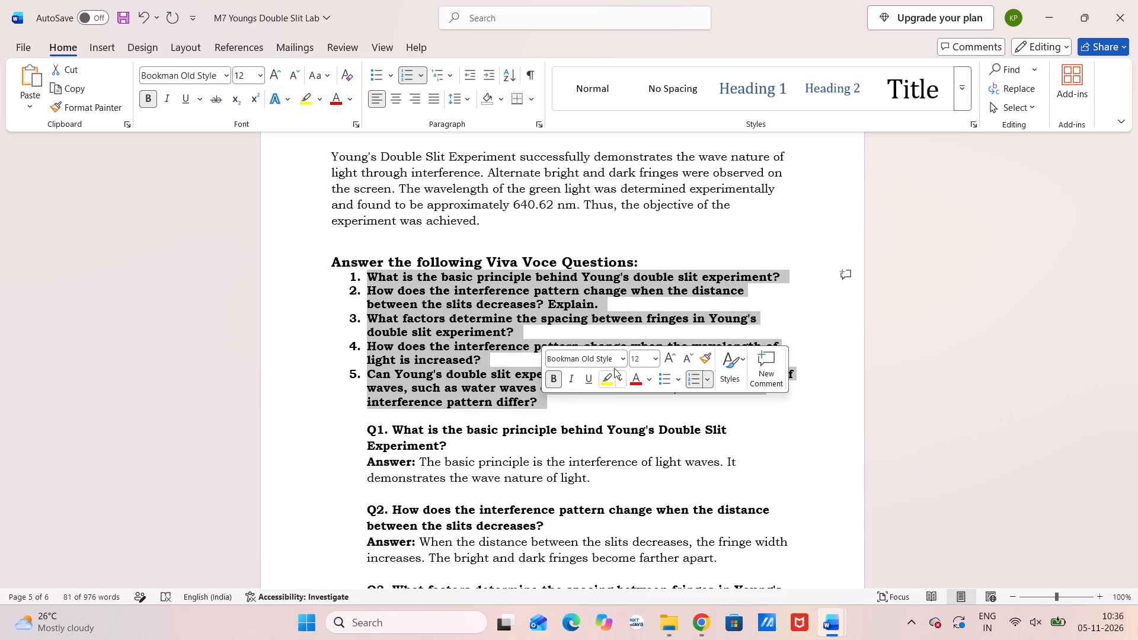
Change the font of the five numbered viva voce questions to Aptos.
click(623, 361)
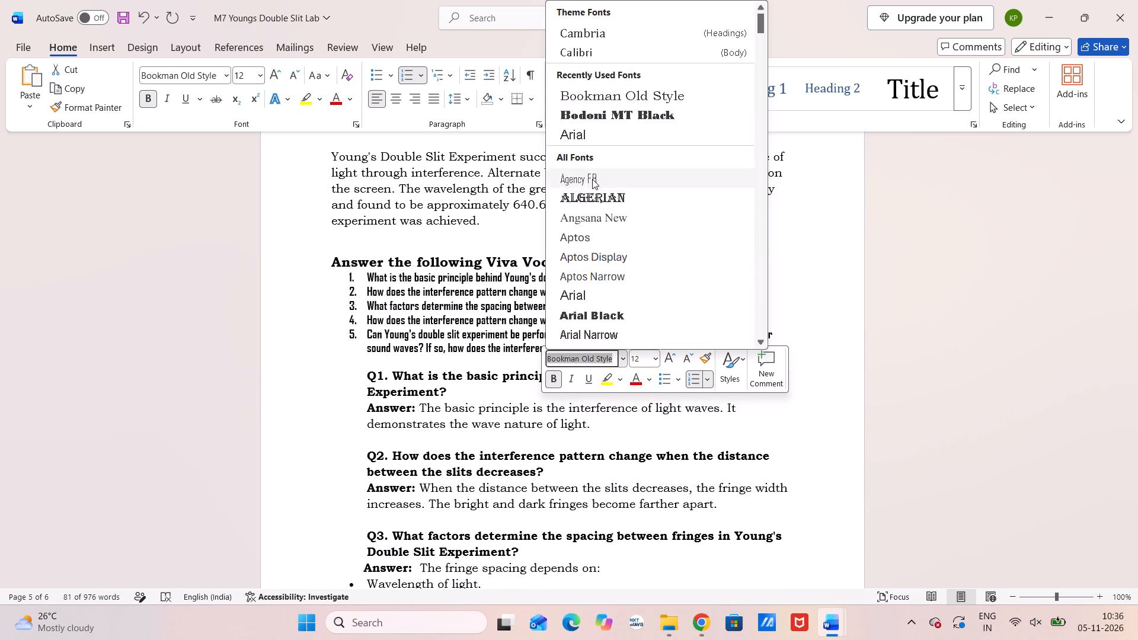
click(590, 238)
click(319, 417)
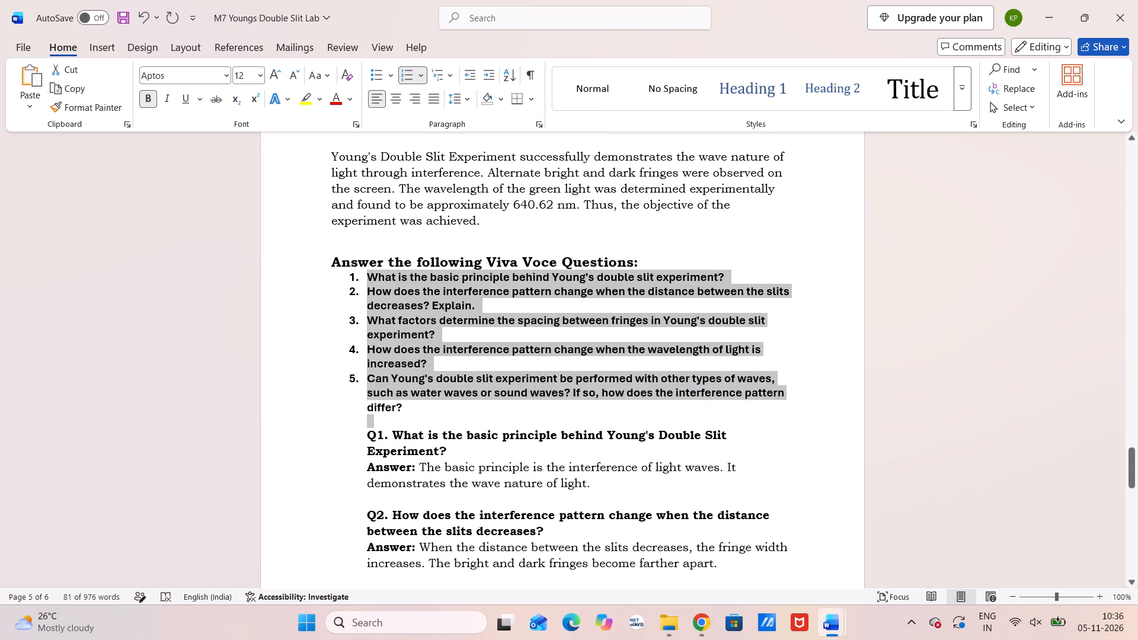
click(311, 424)
scroll(311, 424, up, 1)
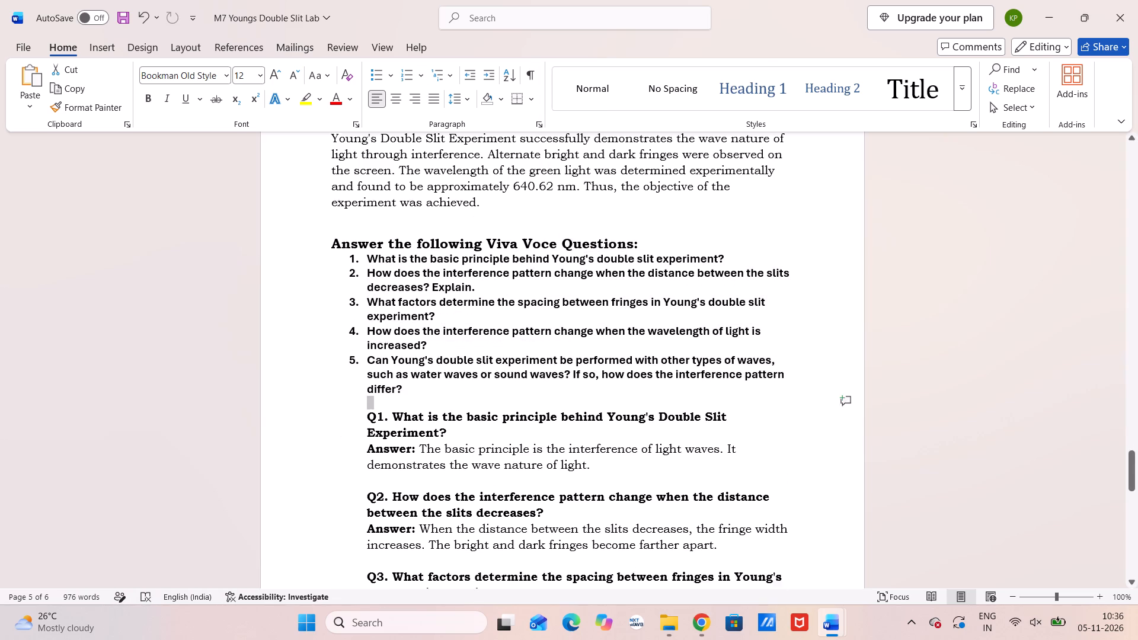
scroll(311, 424, up, 4)
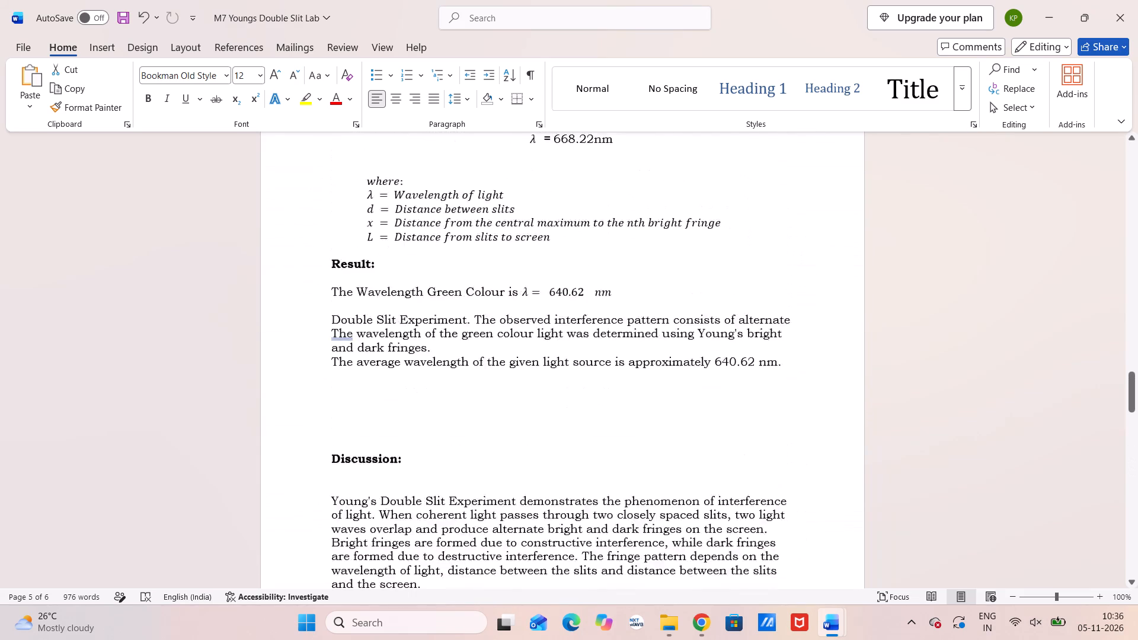
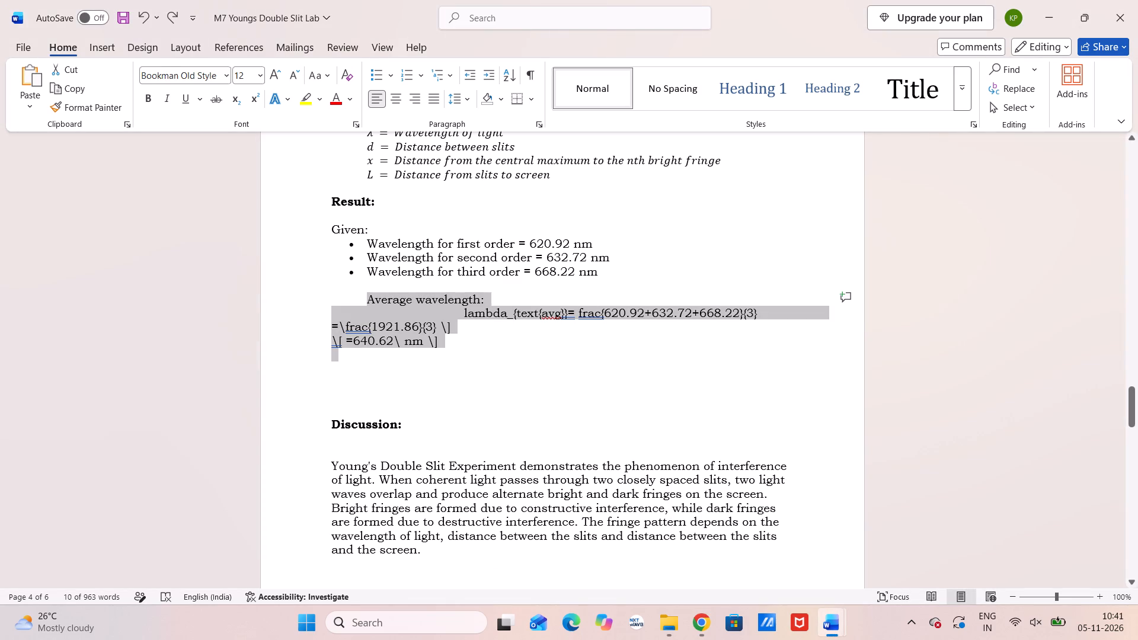
click(538, 309)
drag(538, 316, 535, 315)
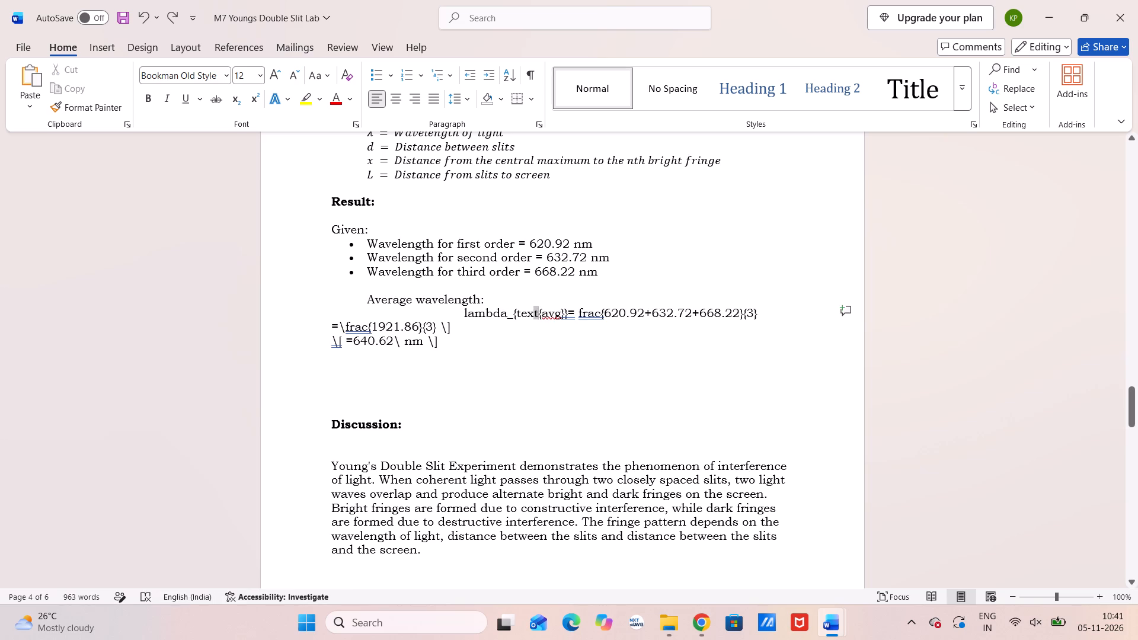
drag(535, 315, 479, 317)
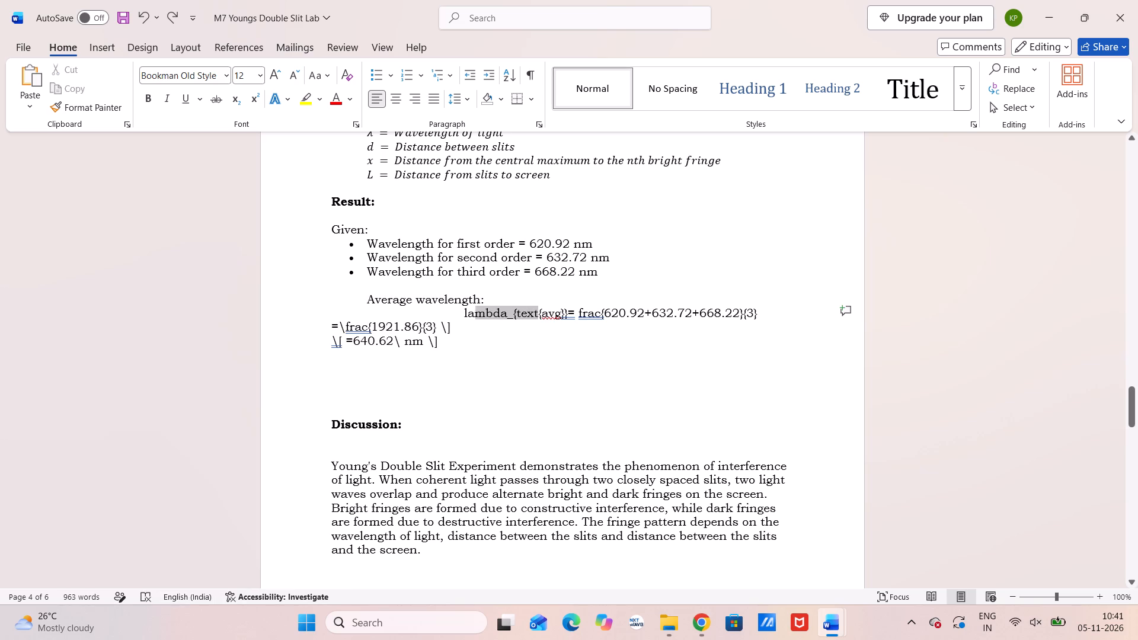
drag(479, 317, 459, 314)
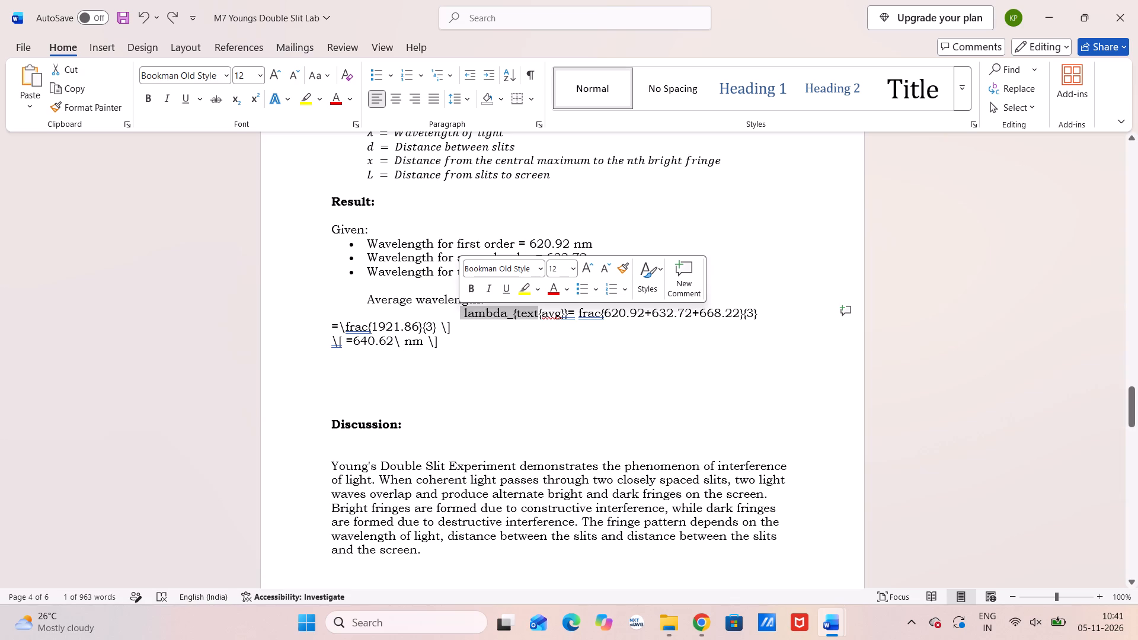
scroll(573, 368, up, 1)
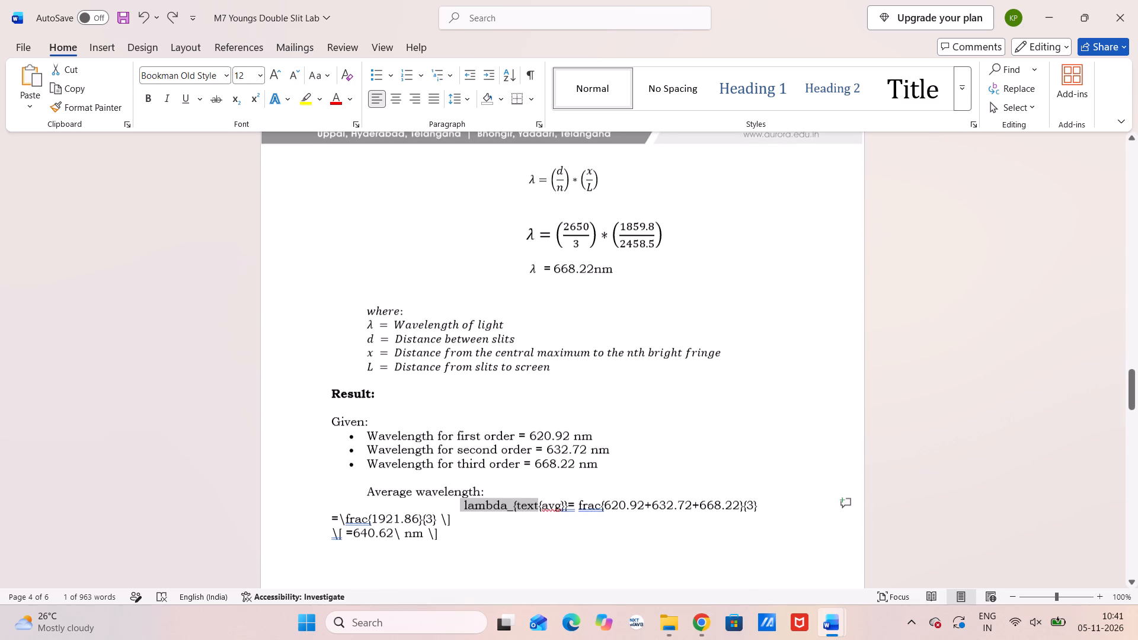
scroll(573, 368, up, 1)
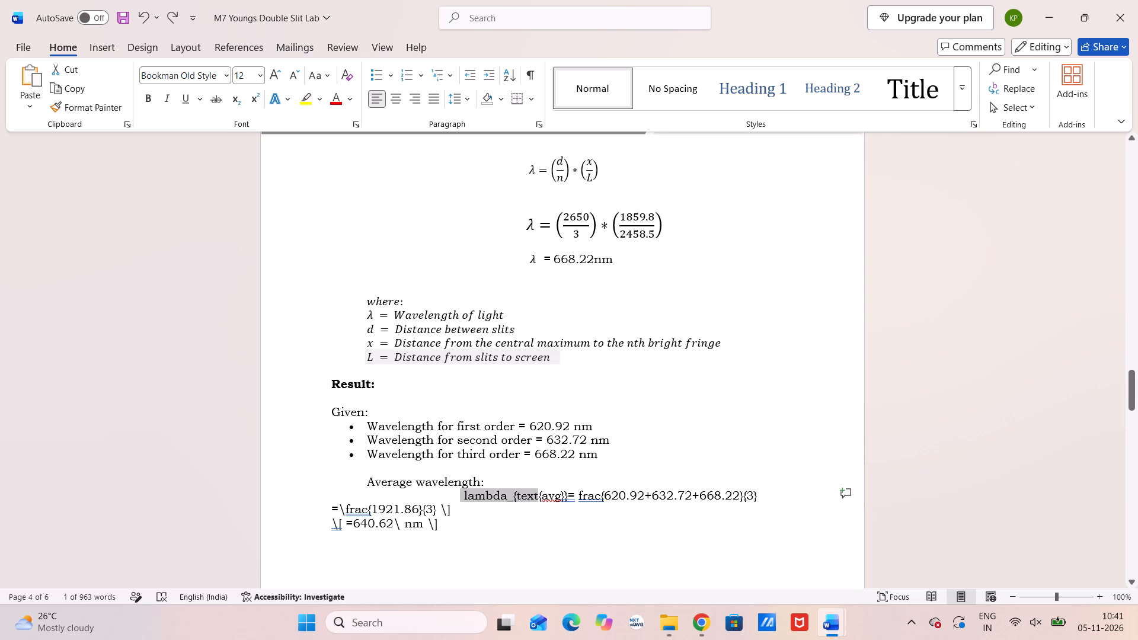
scroll(598, 508, down, 1)
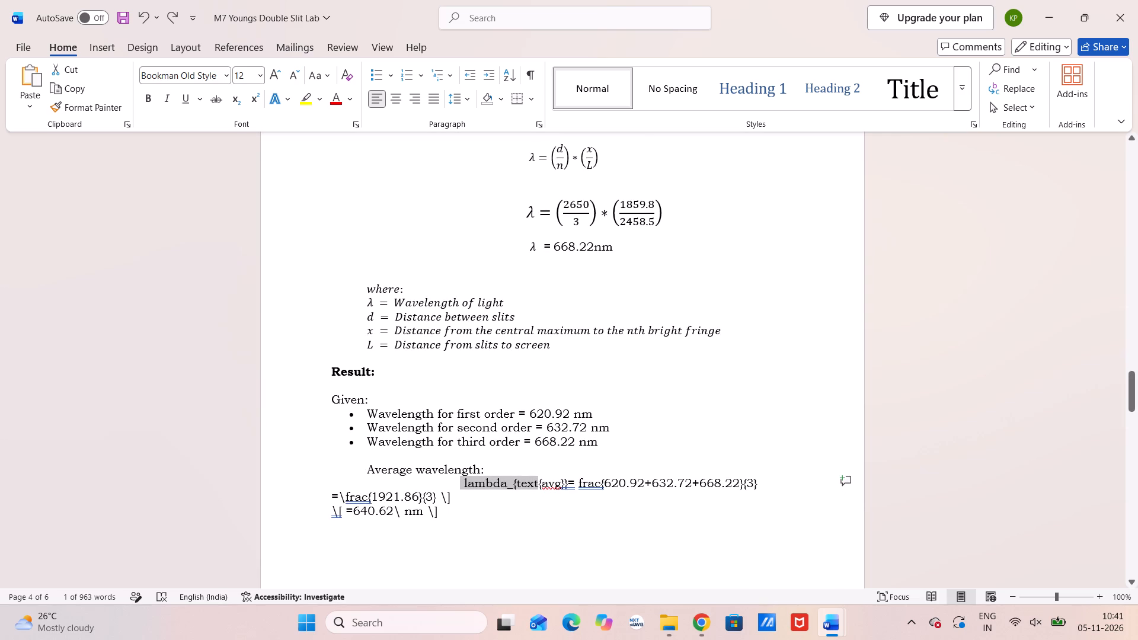
drag(365, 468, 506, 536)
key(BackSpace)
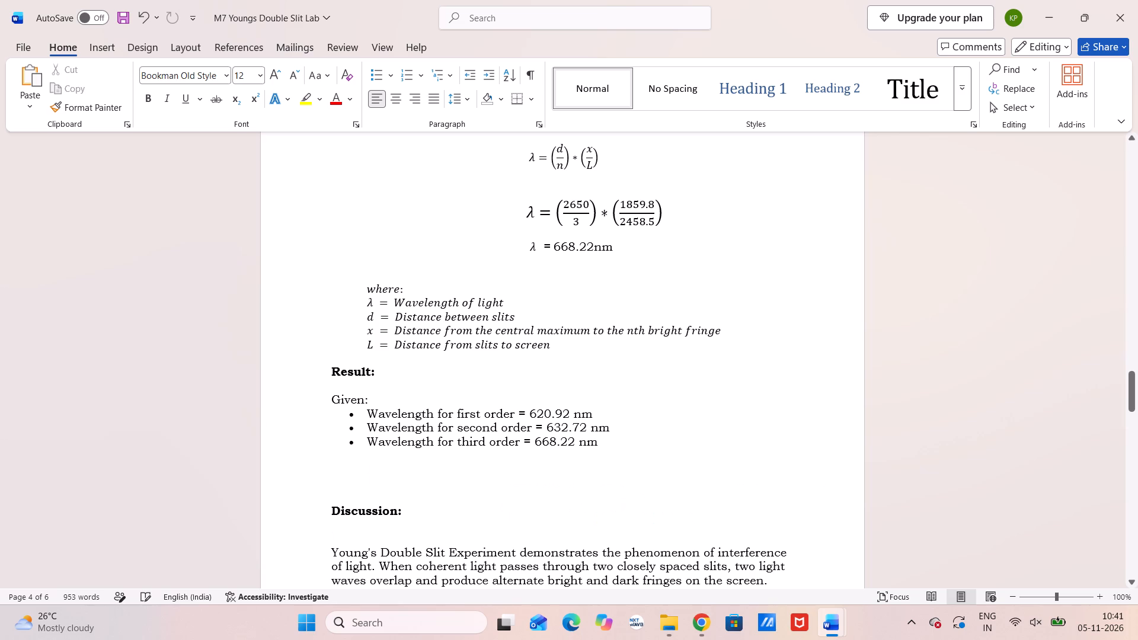
Start a sentence with "The" below the three wavelength bullets and indent it with spaces to nearly align with the bullet text.
text(Thew)
key(space)
key(BackSpace)
key(BackSpace)
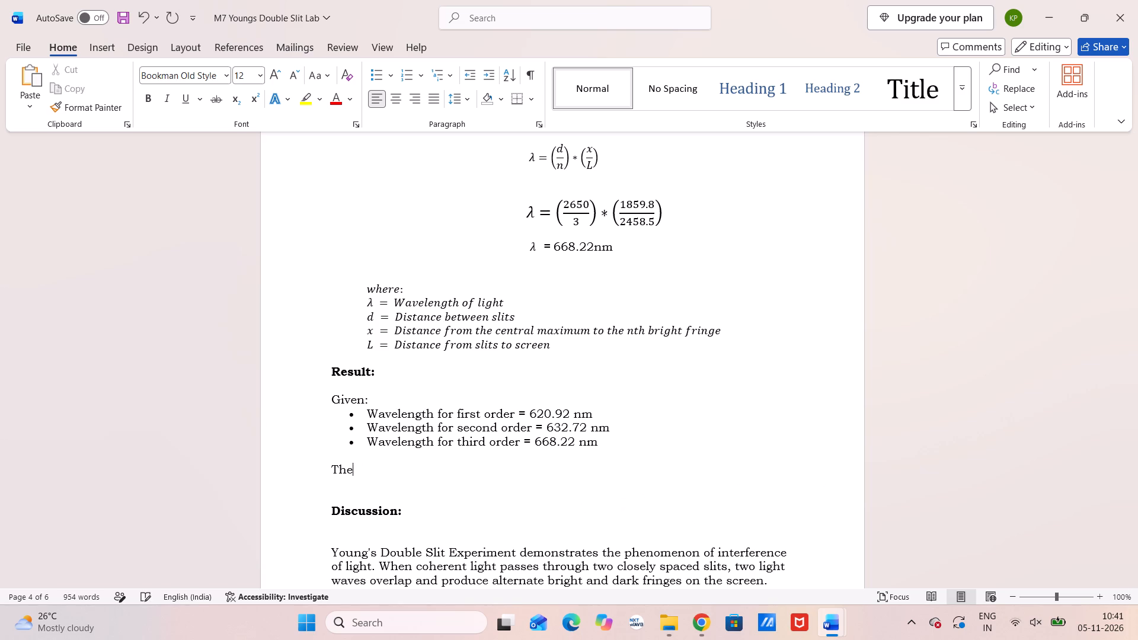
key(space)
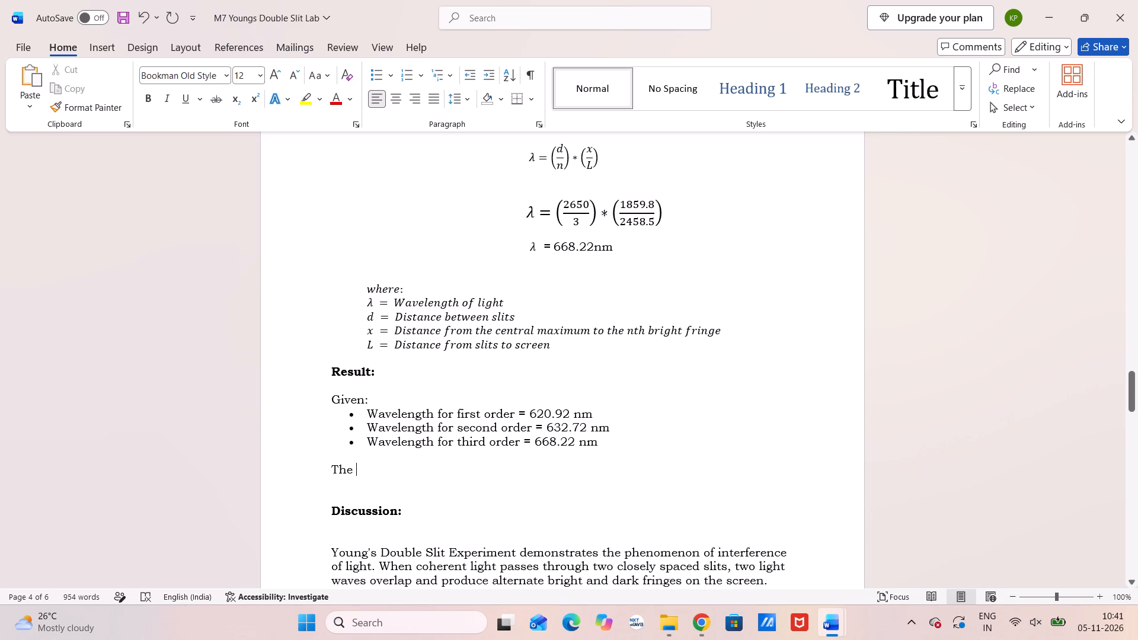
click(318, 469)
click(334, 470)
key(space)
key(space)
key(space)
key(space)
key(space)
key(space)
key(space)
key(space)
key(space)
key(space)
key(space)
key(BackSpace)
key(BackSpace)
key(BackSpace)
key(BackSpace)
click(418, 467)
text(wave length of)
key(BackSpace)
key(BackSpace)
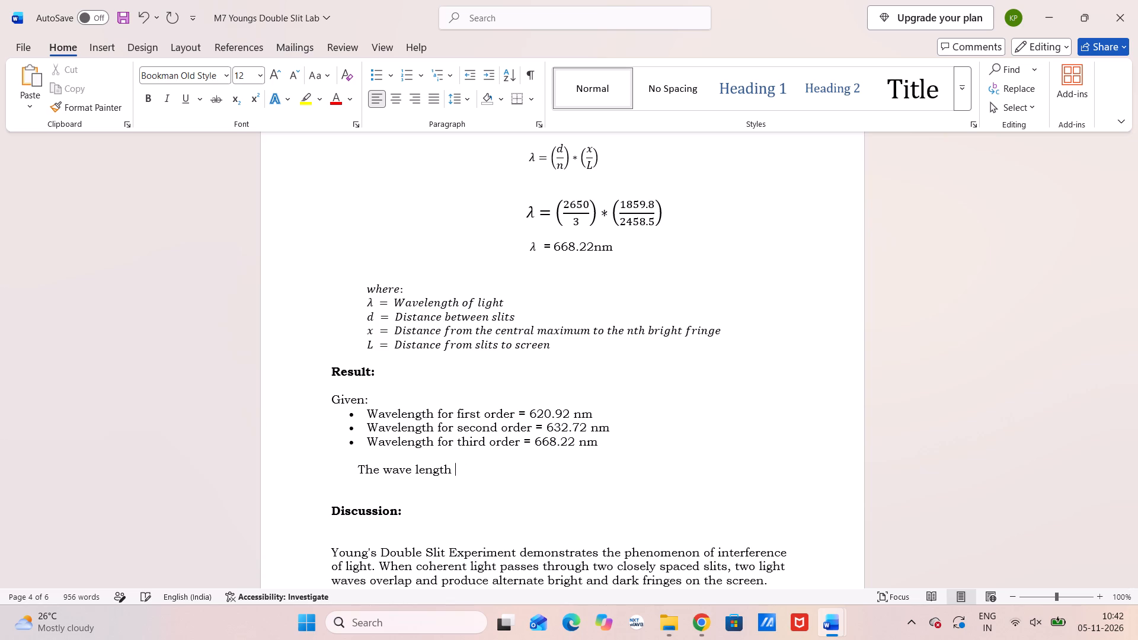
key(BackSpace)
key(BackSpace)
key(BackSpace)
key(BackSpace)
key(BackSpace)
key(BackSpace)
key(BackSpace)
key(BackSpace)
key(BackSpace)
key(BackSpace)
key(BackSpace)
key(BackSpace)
Continue the sentence under the wavelength bullets with "Wavelength Green Color is".
text(Wavelength)
key(space)
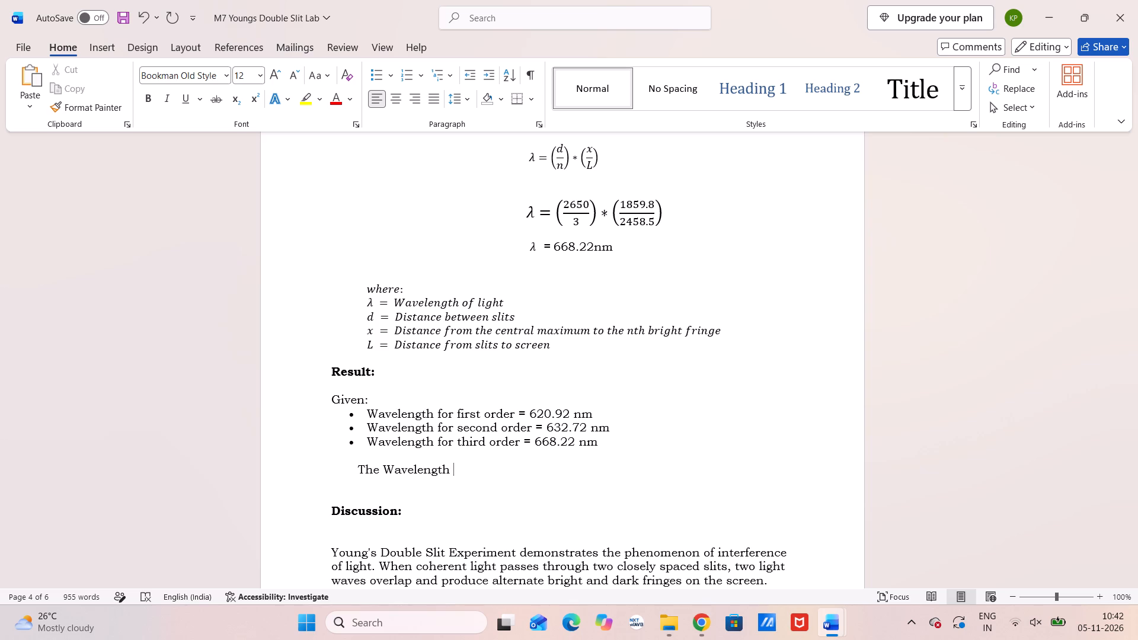
text(Green)
key(space)
shift+right_click(415, 461)
key(shift+c)
click(675, 447)
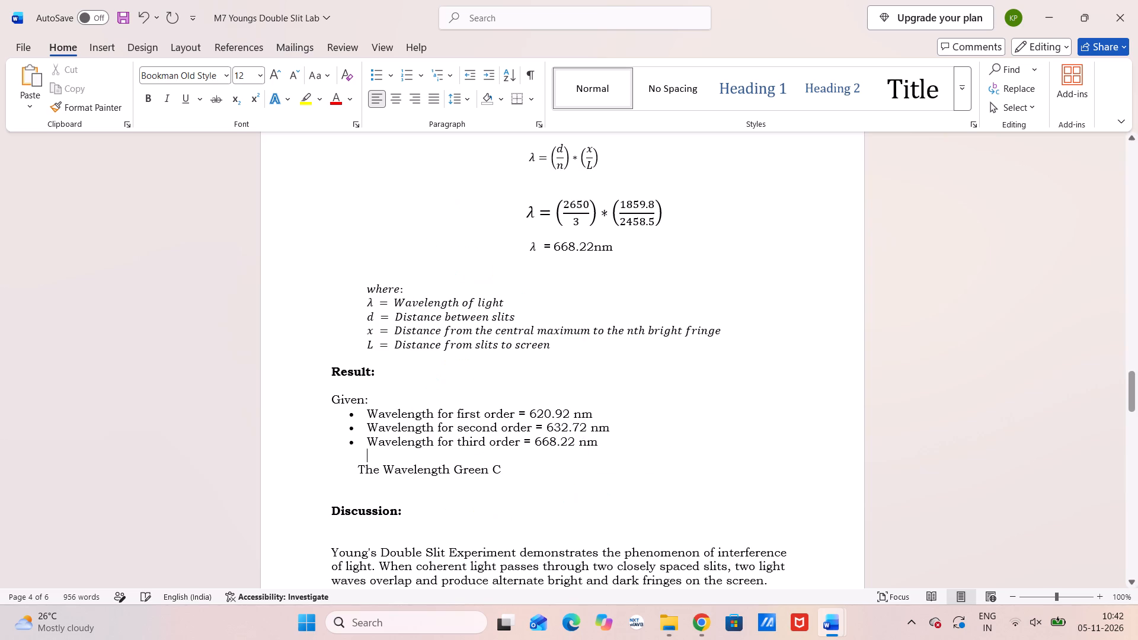
click(513, 473)
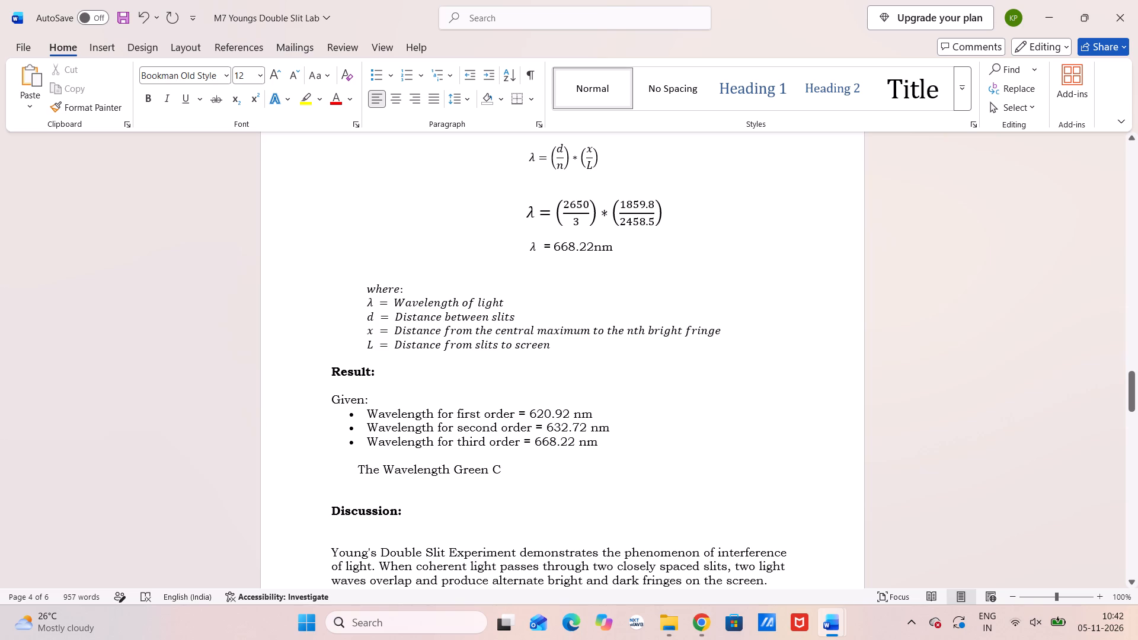
text(olor)
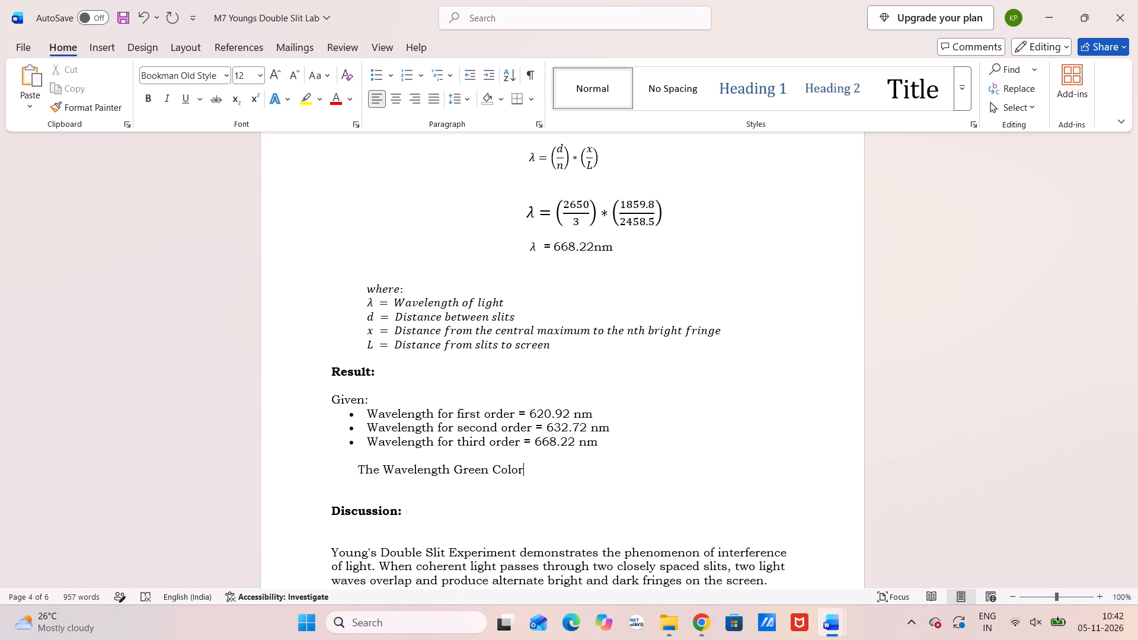
text(is)
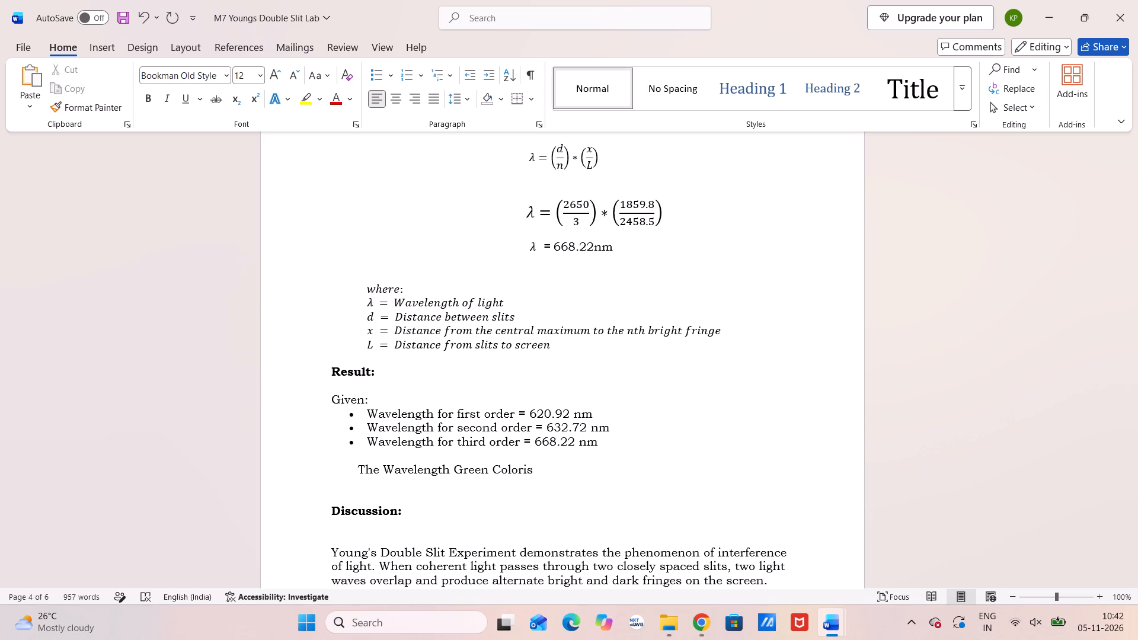
key(BackSpace)
key(BackSpace)
click(512, 480)
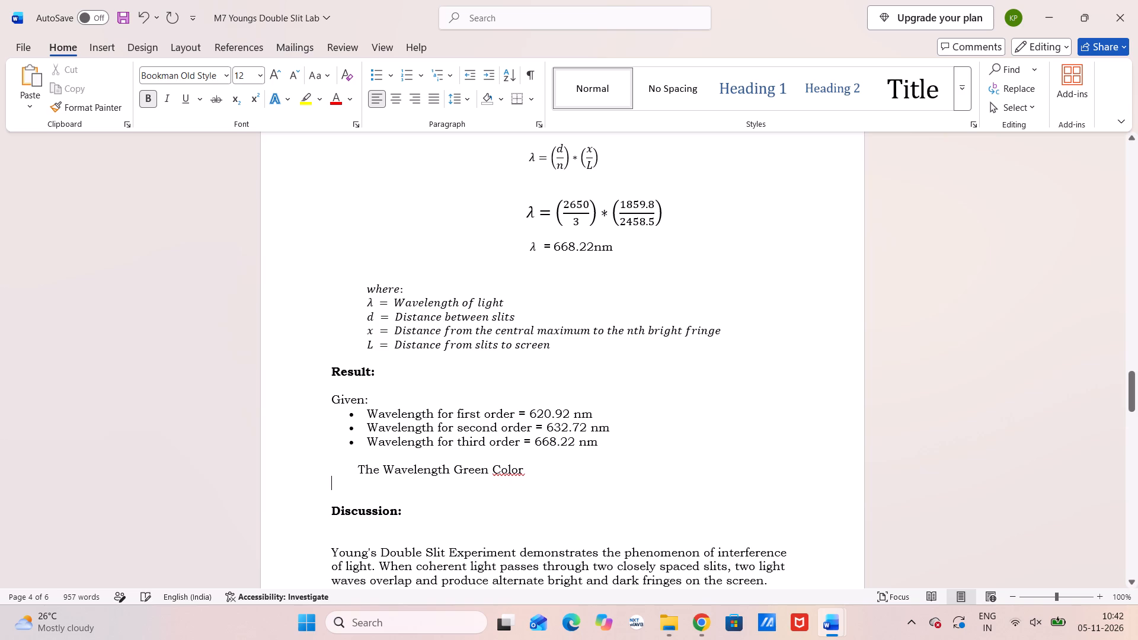
click(539, 470)
key(space)
text(is)
Copy the λ symbol from the "λ = 668.22nm" line to the sentence's end, leaving two spaces after "Color" in place of "is" and the gap.
drag(539, 249, 527, 247)
drag(527, 247, 525, 248)
key(ctrl+c)
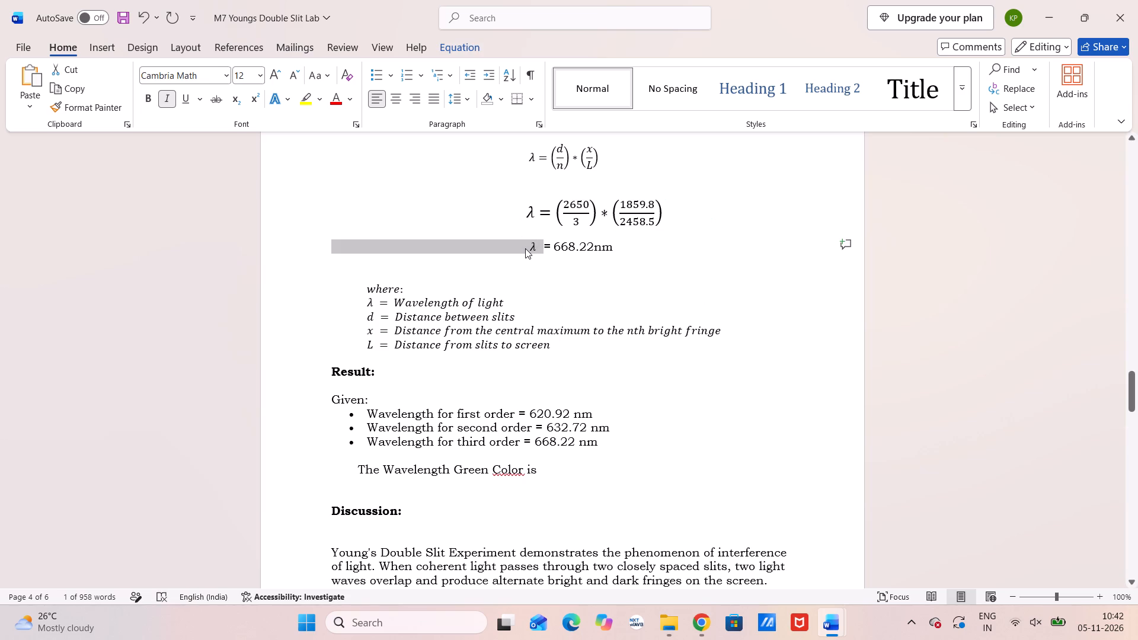
click(552, 473)
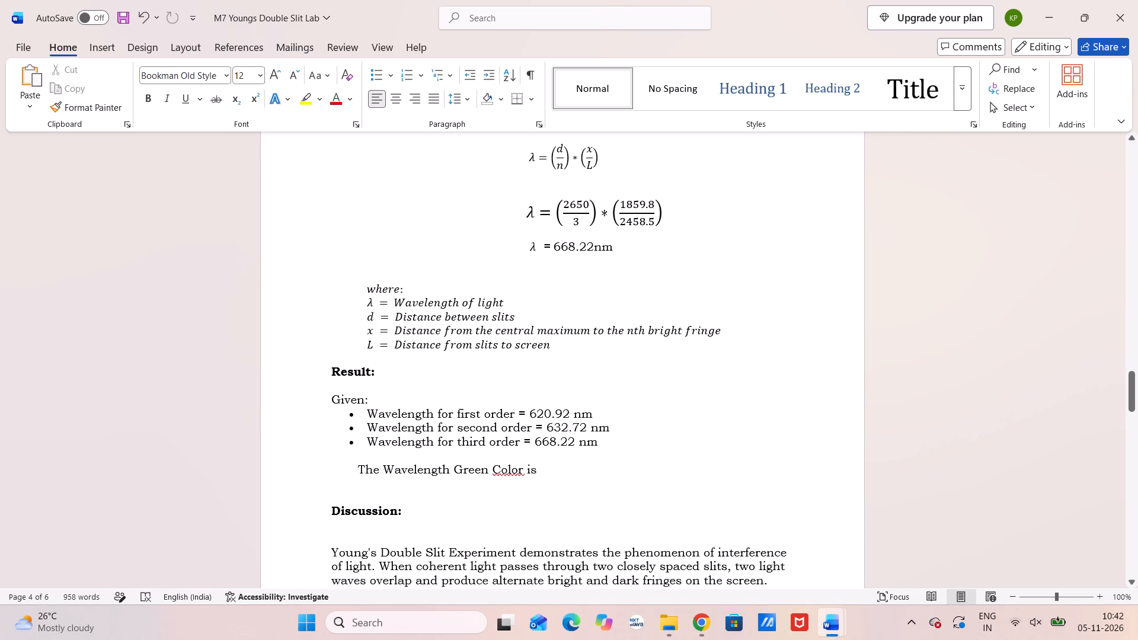
key(ctrl+v)
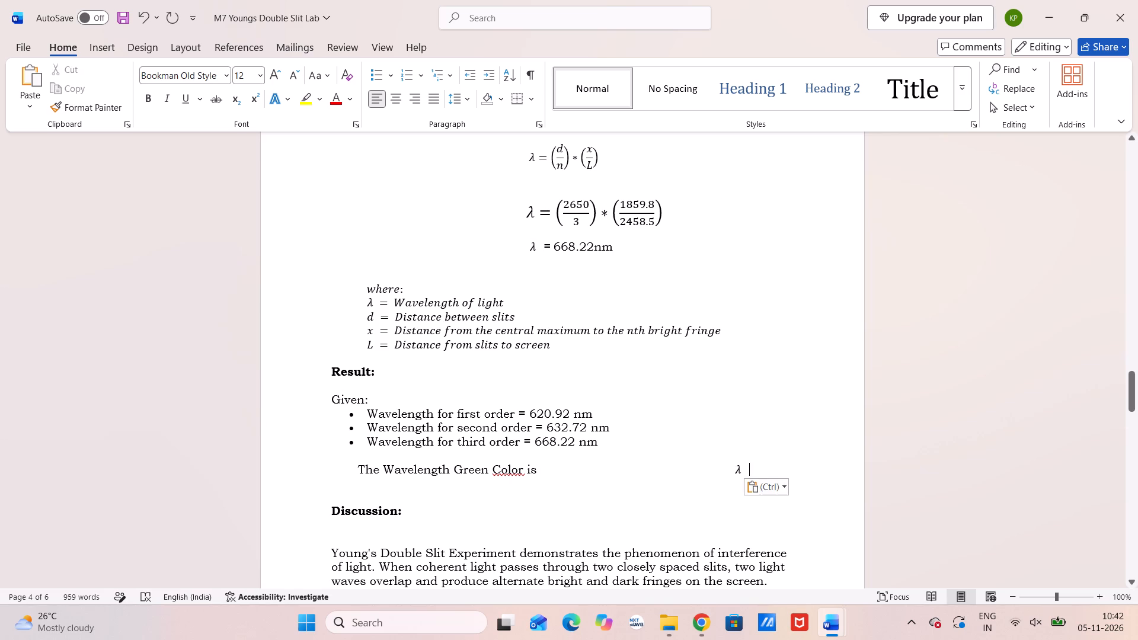
click(740, 479)
click(734, 472)
key(ctrl+BackSpace)
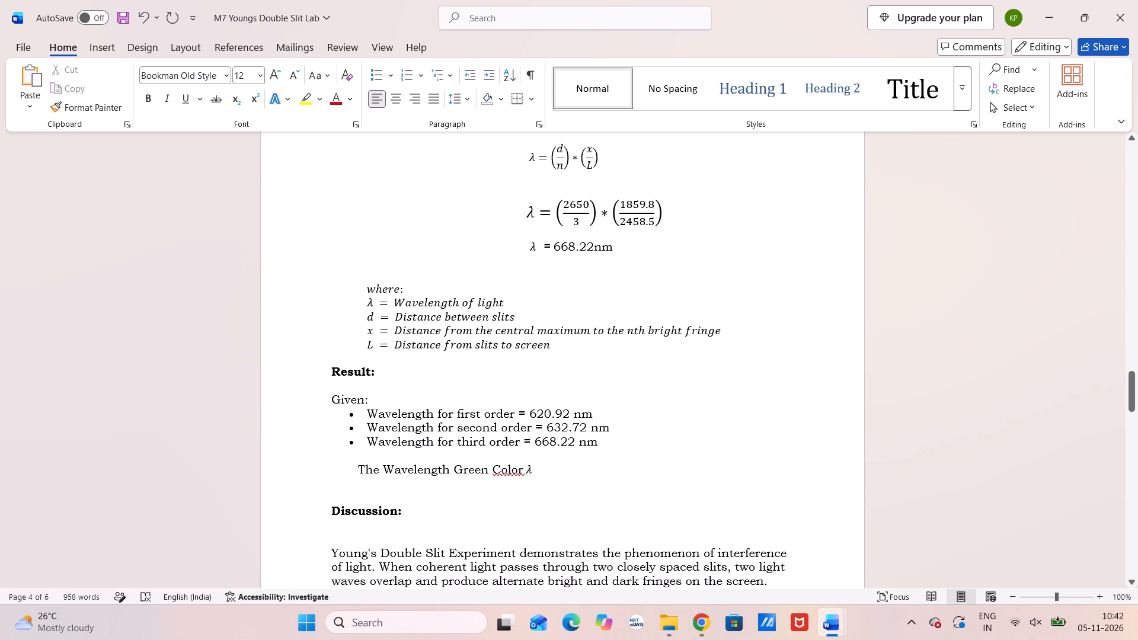
key(space)
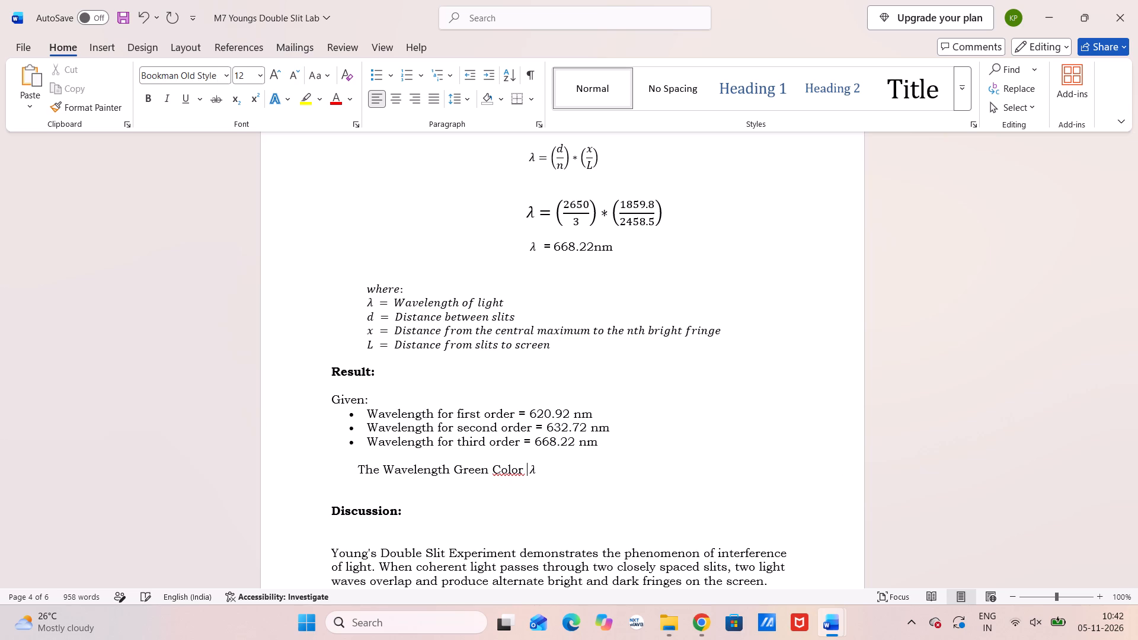
key(space)
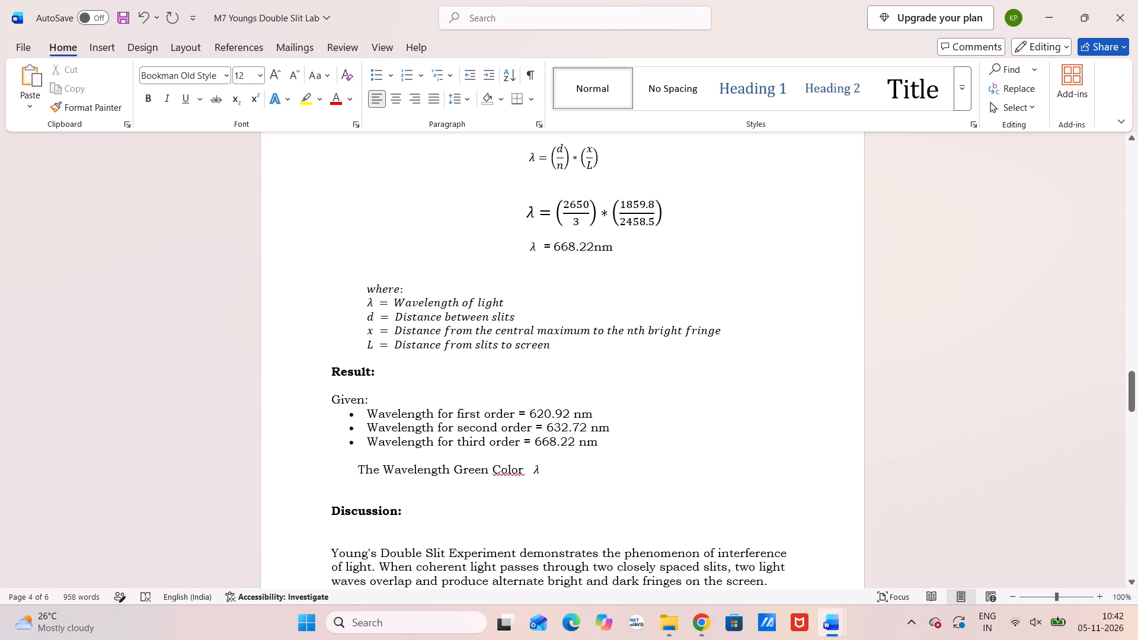
click(554, 469)
Continue the green wavelength sentence after λ with "=(620.92+632.72+".
key(equal)
text(620.)
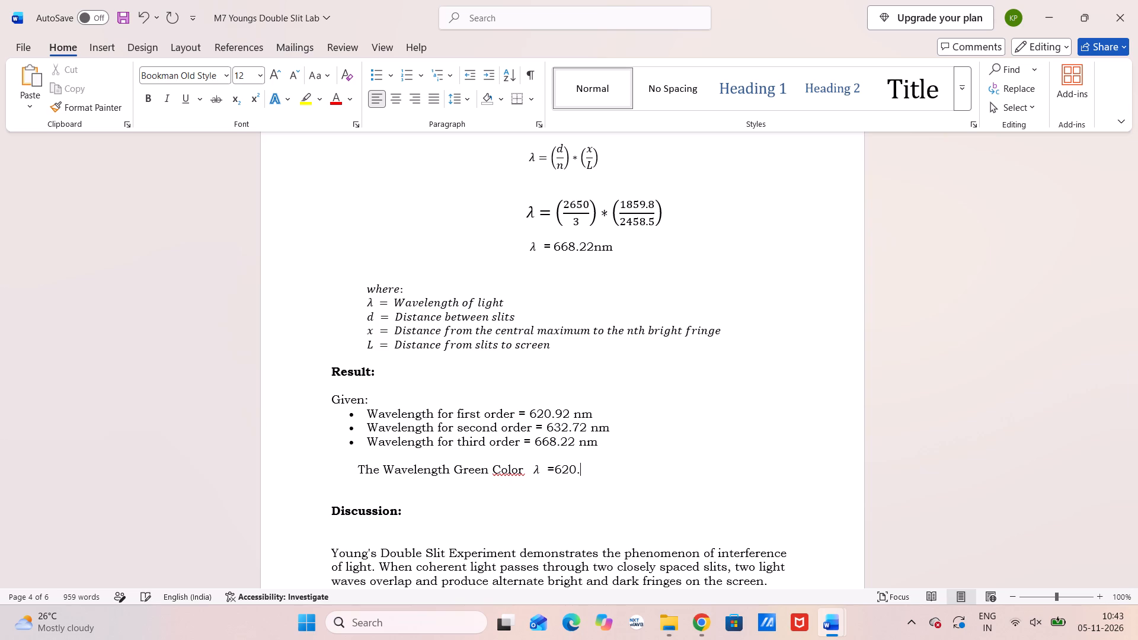
text(92)
key(Left)
key(Left)
key(Left)
key(Left)
key(Left)
key(Left)
key(shift+parenleft)
key(Right)
key(Right)
key(Right)
key(Right)
key(Right)
key(Right)
key(plus)
text(632)
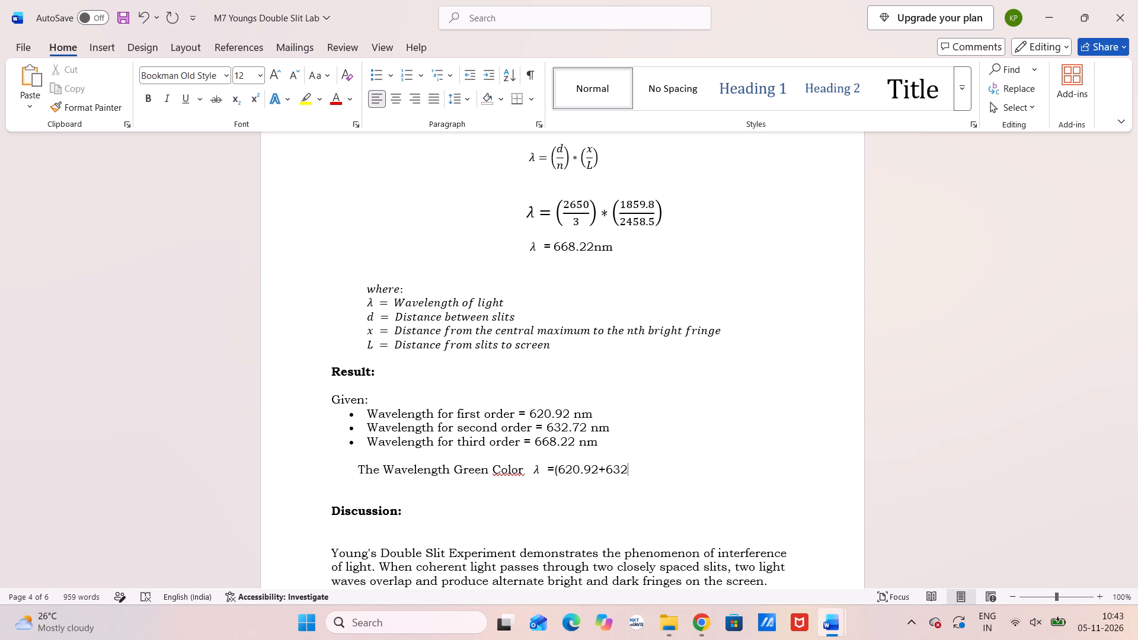
text(.72)
key(plus)
Add a space before and after each plus sign in the wavelength sum.
click(603, 471)
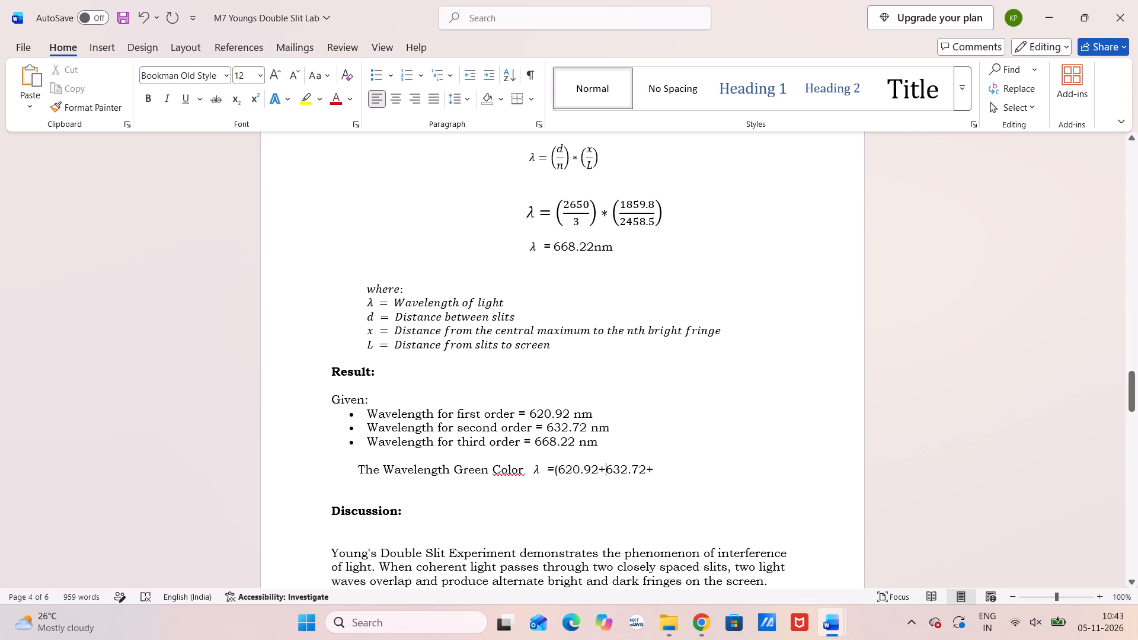
key(space)
key(Left)
key(Left)
key(space)
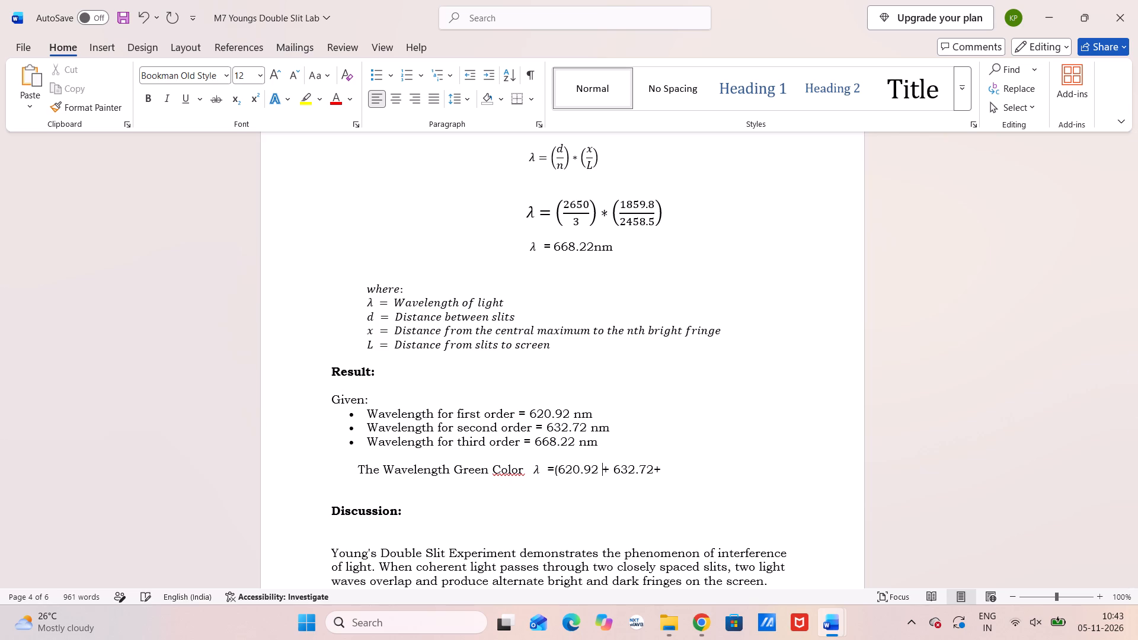
key(Right)
key(Right)
key(Right)
key(Right)
key(Right)
key(Right)
key(Right)
key(Right)
key(space)
key(Right)
key(space)
Finish the averaging expression with "668.22)/3 nm", leaving a space between the 3 and the unit.
text(668)
text(.22)
key(shift+parenright)
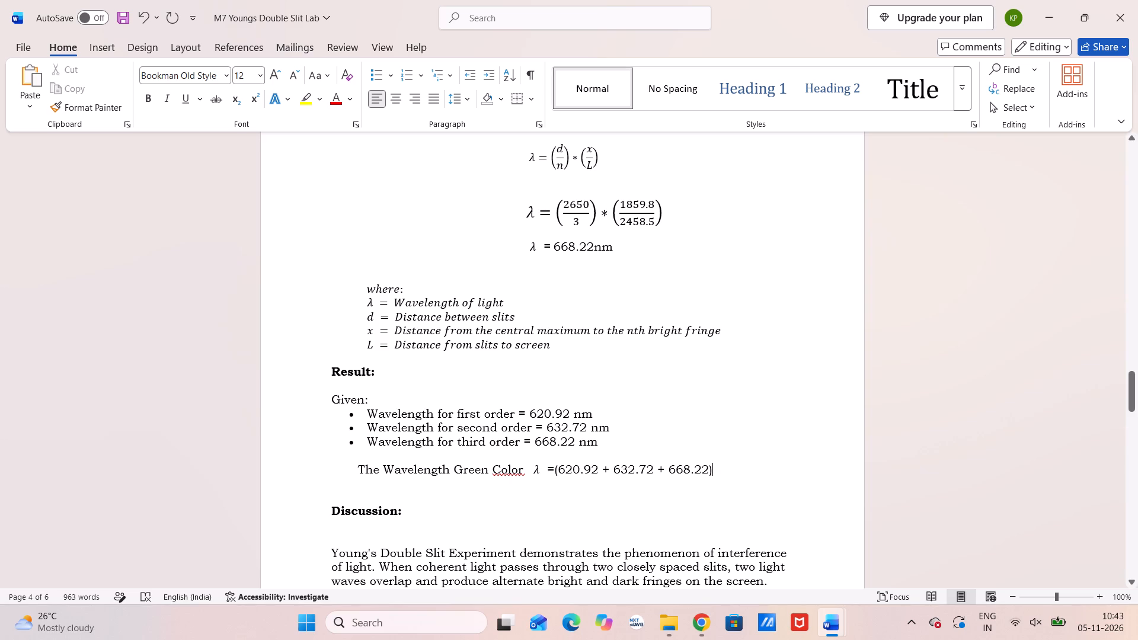
text(/3)
text(nm)
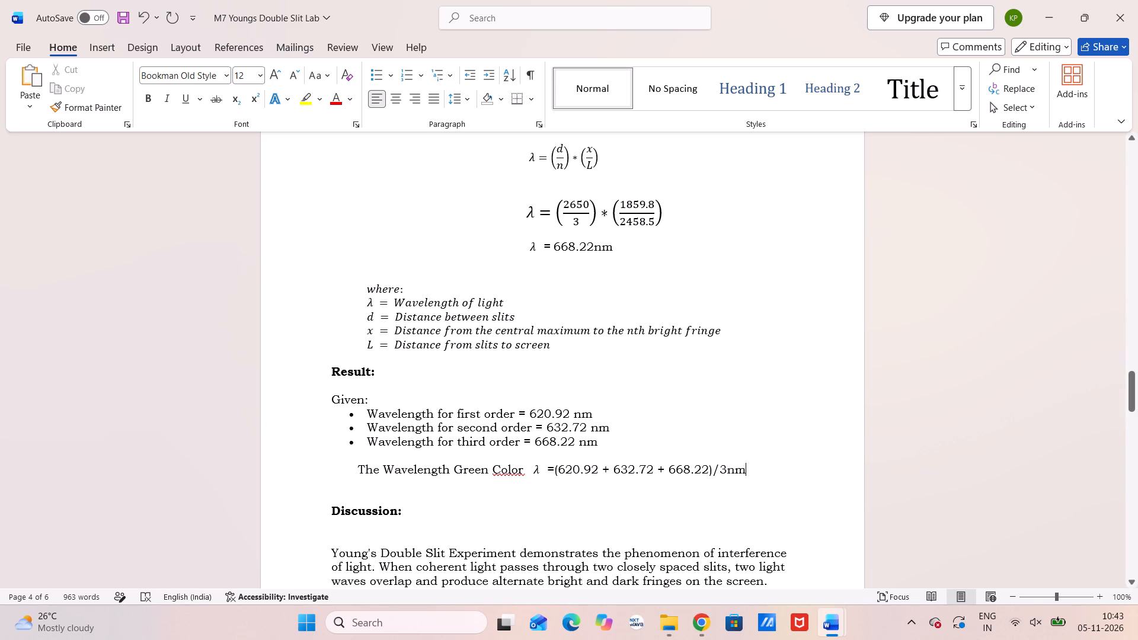
click(731, 469)
key(Left)
key(space)
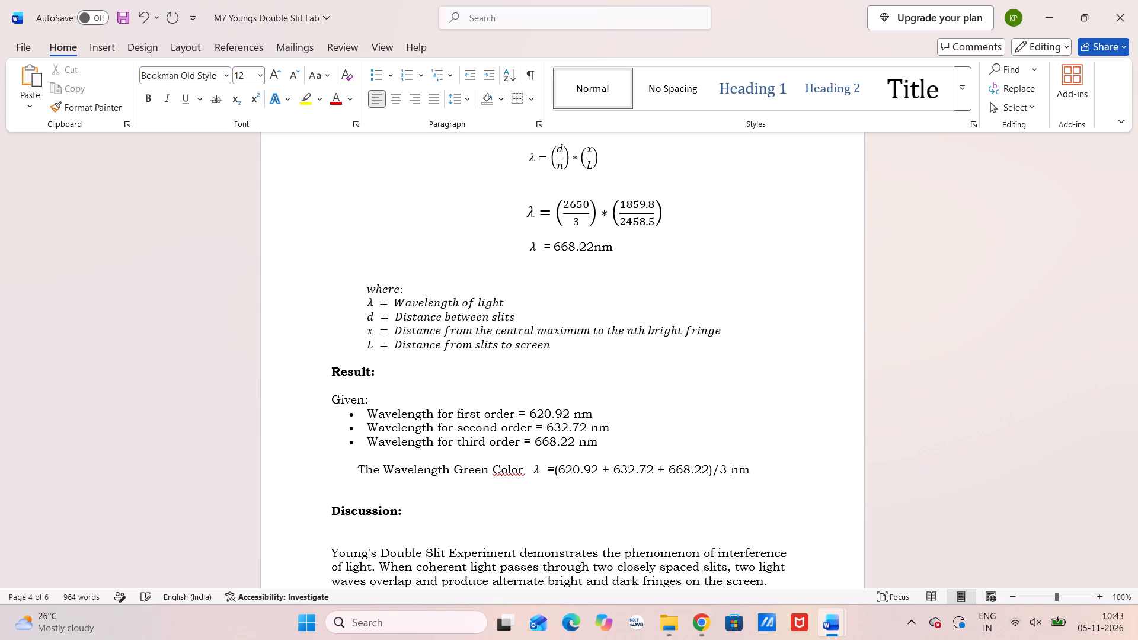
Add a line below the averaging expression, separated by a blank line, and paste the copied λ symbol there after an indent of spaces.
click(546, 499)
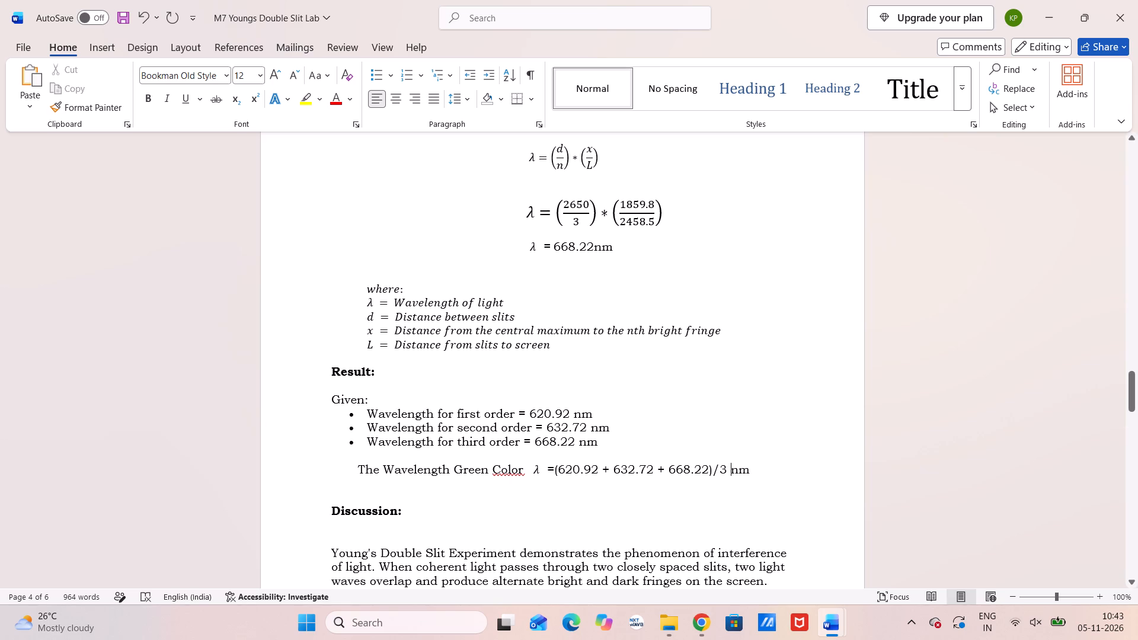
click(770, 467)
key(Return)
key(Return)
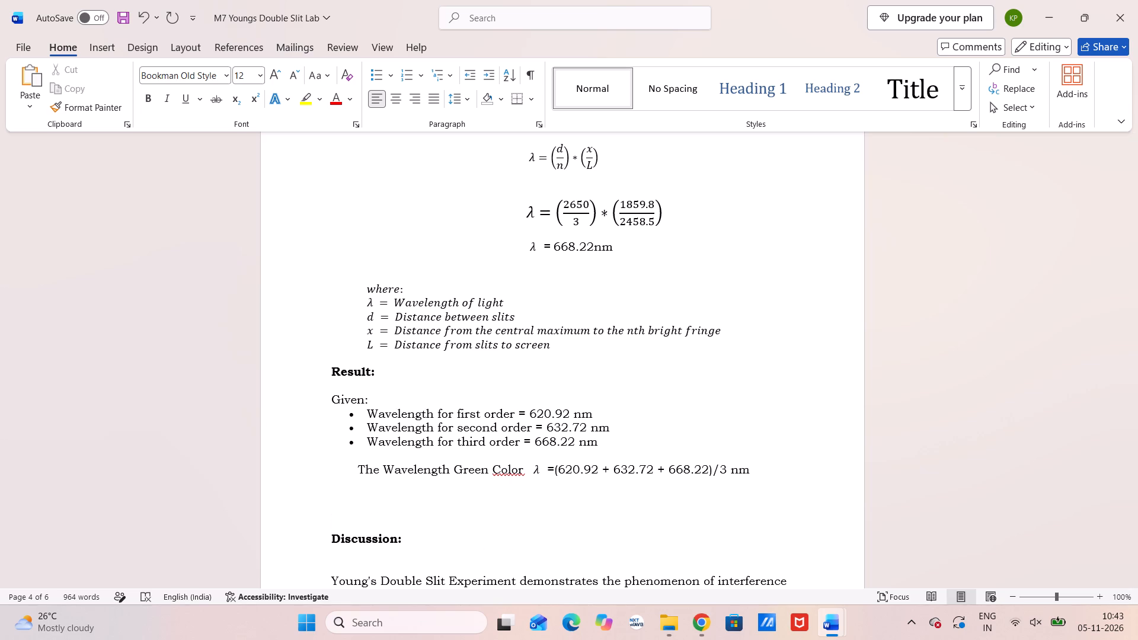
key(space)
key(space)
key(space)
key(space)
key(space)
key(space)
key(space)
key(space)
key(space)
key(space)
key(space)
key(space)
key(space)
key(space)
key(space)
key(space)
key(space)
key(space)
key(space)
key(space)
key(ctrl+v)
Replace the spacing before the new λ so it lines up beneath the λ in the averaging expression above.
key(Left)
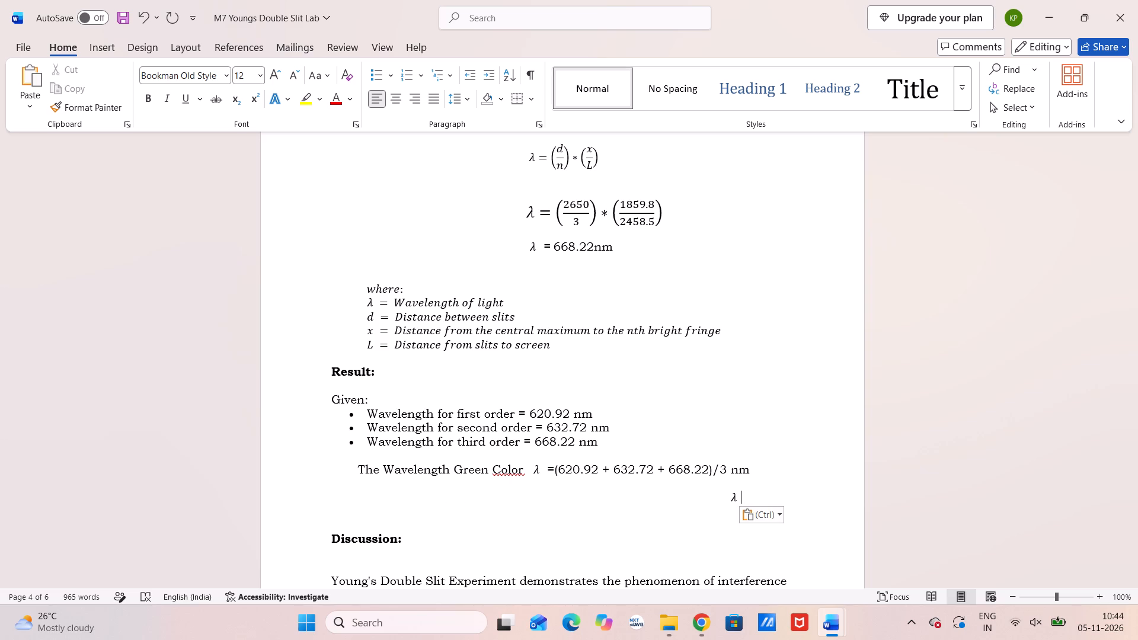
key(Left)
key(Left)
key(Left)
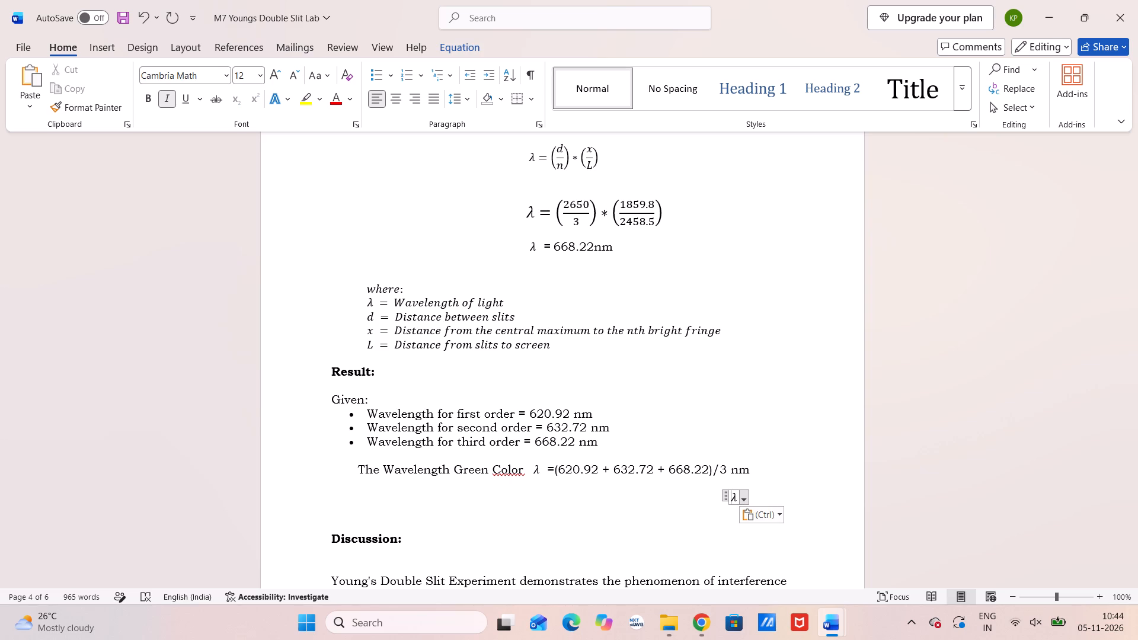
key(ctrl+BackSpace)
key(space)
key(space)
key(space)
key(space)
key(space)
key(space)
key(space)
key(space)
key(space)
key(space)
key(space)
key(space)
key(space)
key(space)
key(space)
key(space)
key(space)
key(space)
key(space)
key(space)
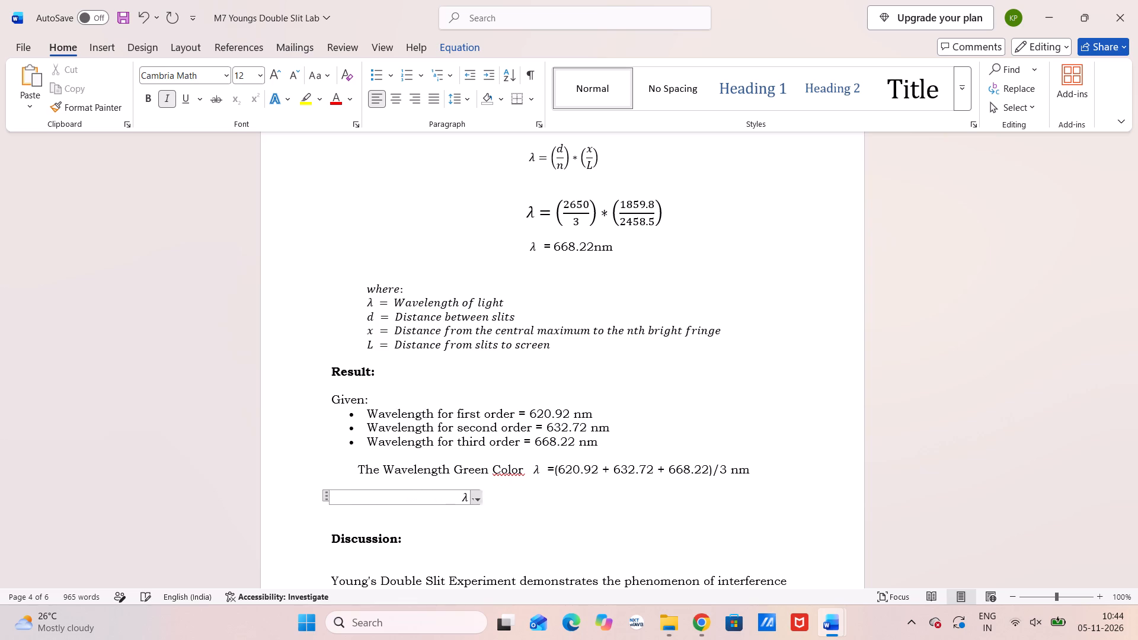
click(785, 469)
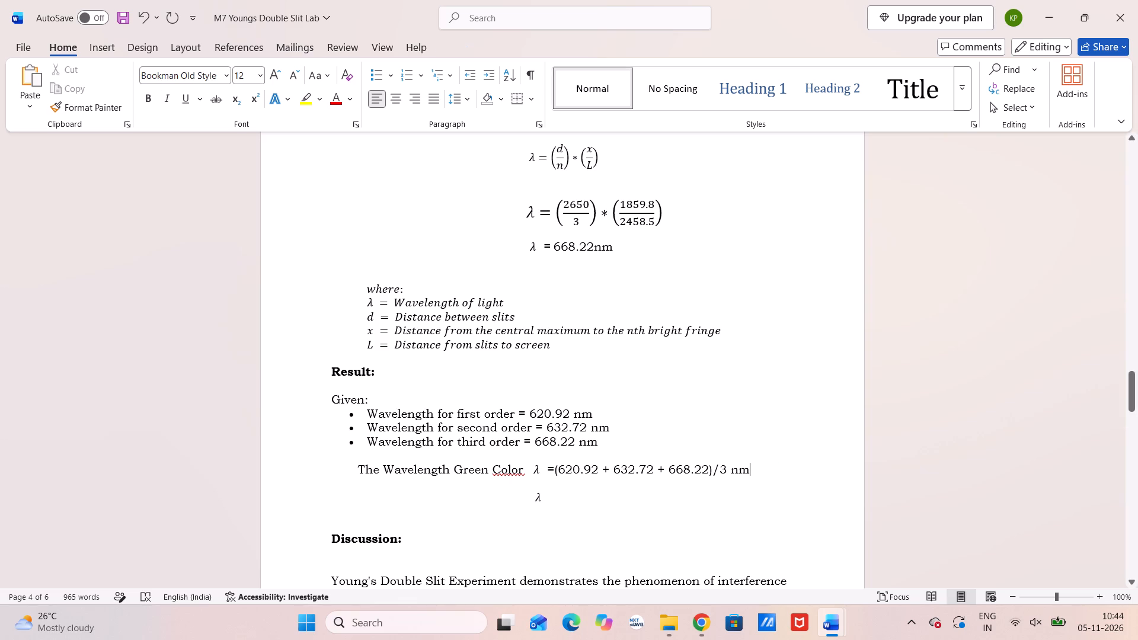
click(546, 502)
key(equal)
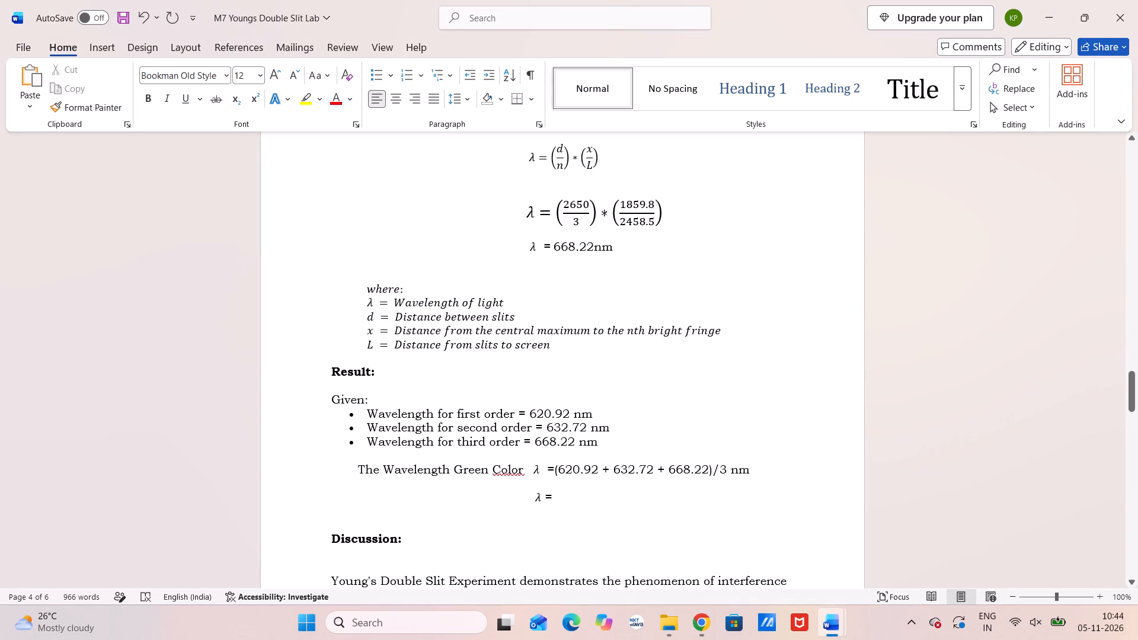
text(640.)
text(62)
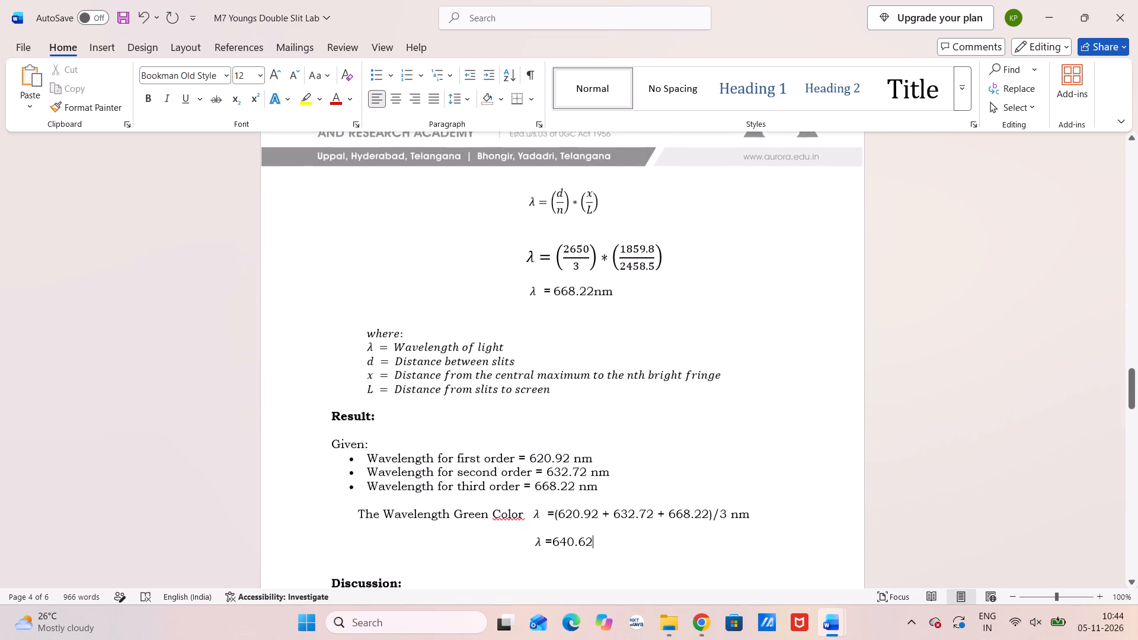
text(nm)
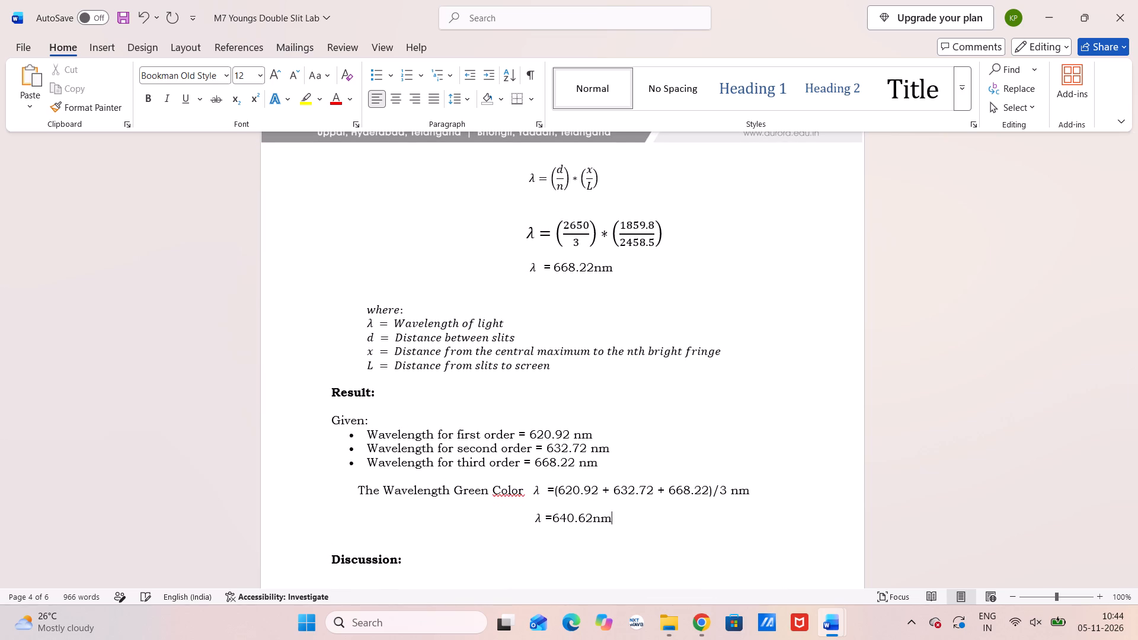
Set the Result section's body text, from "Given:" through the "λ =640.62nm" line, to font size 14.
scroll(543, 468, up, 1)
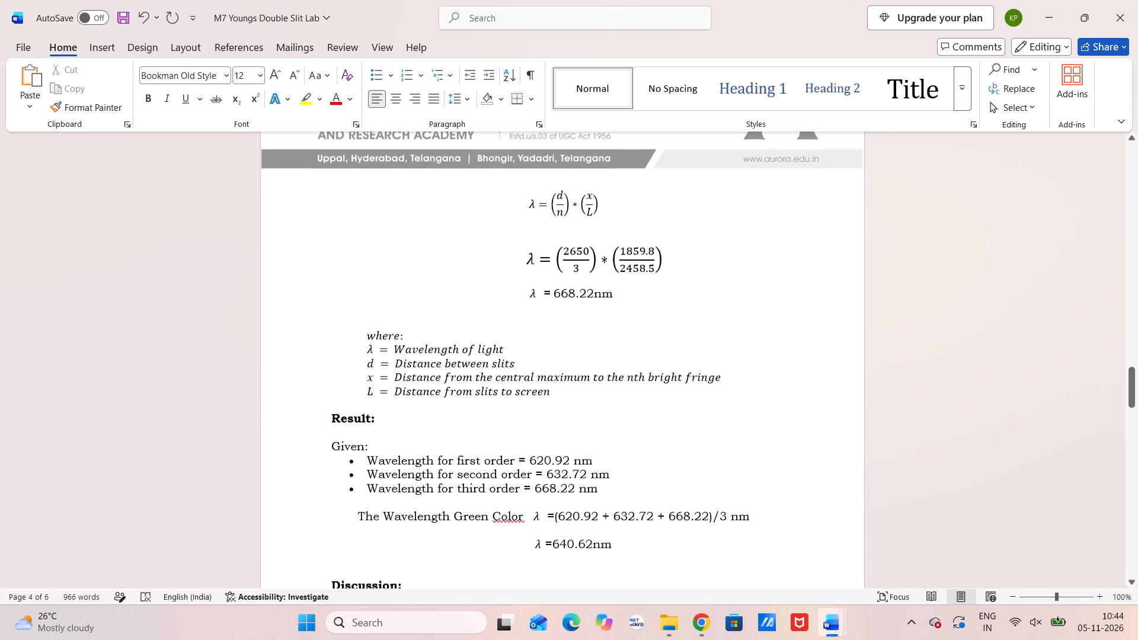
drag(333, 448, 609, 546)
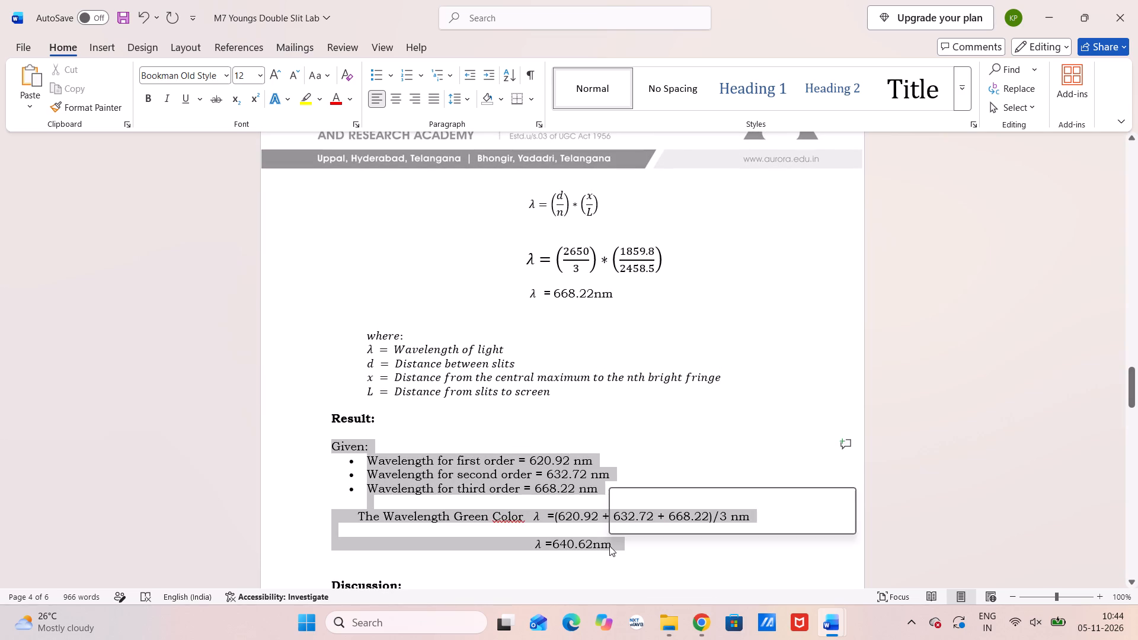
click(230, 76)
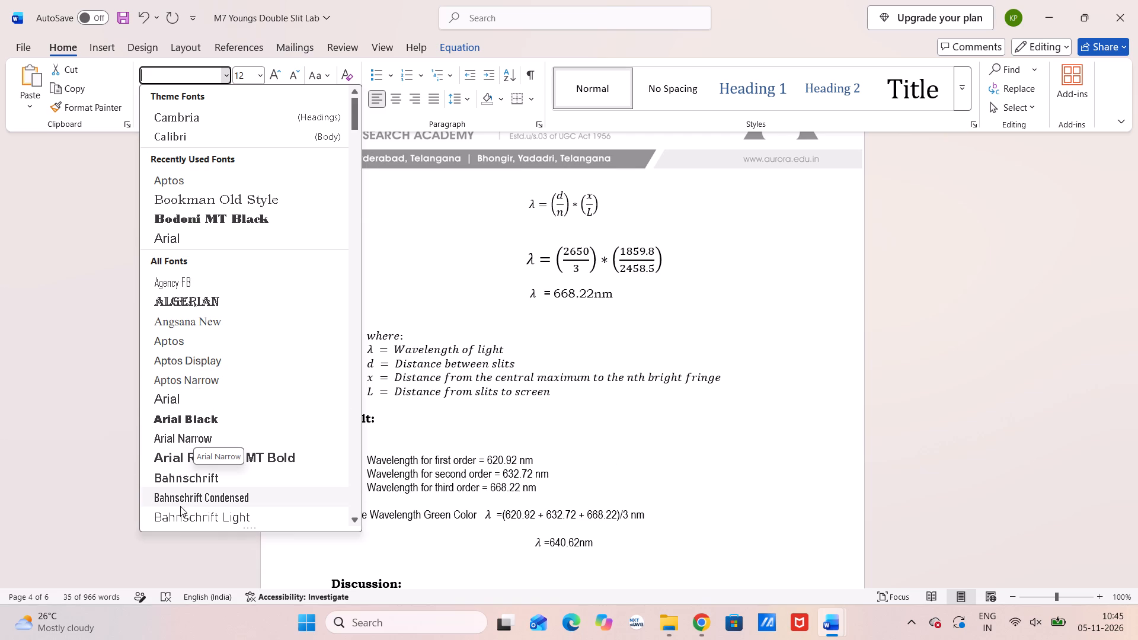
scroll(185, 498, down, 2)
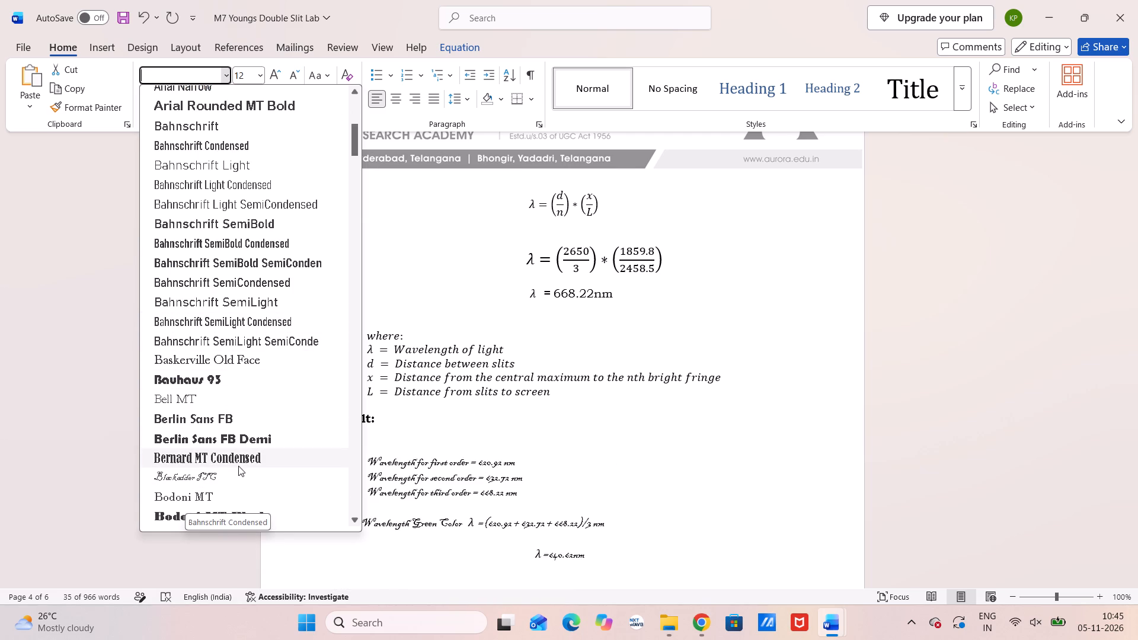
click(259, 75)
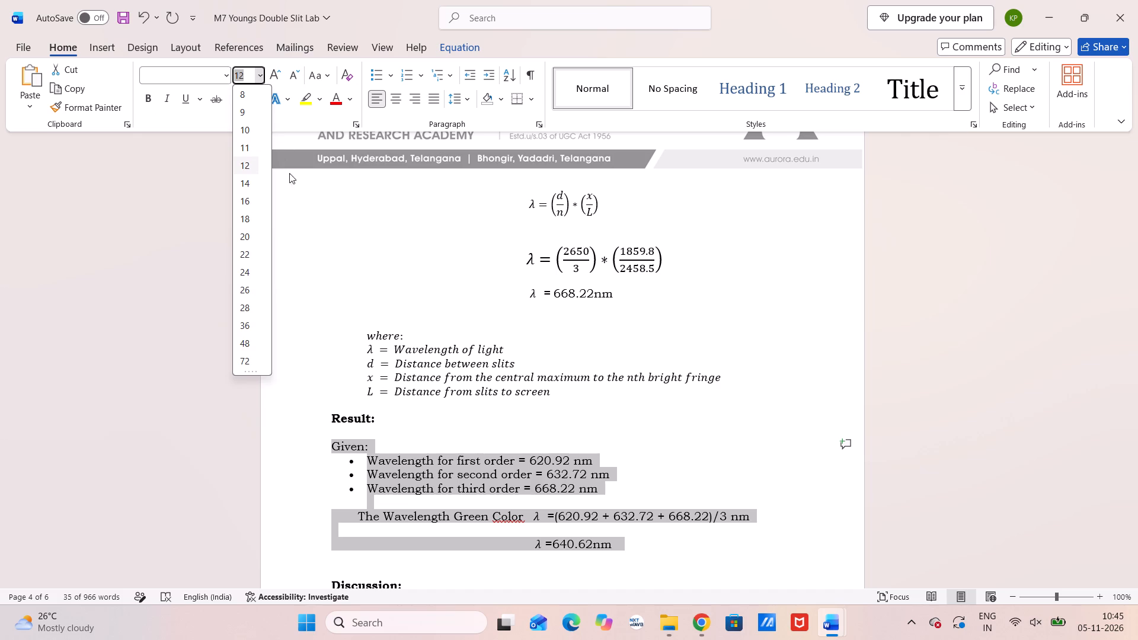
click(251, 180)
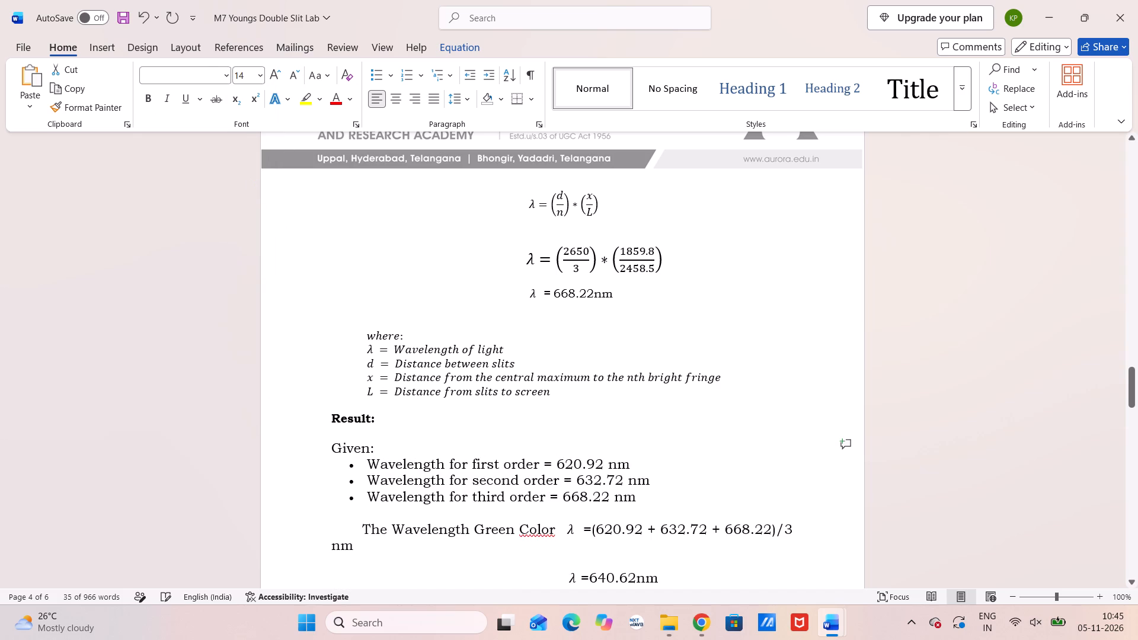
scroll(464, 410, down, 1)
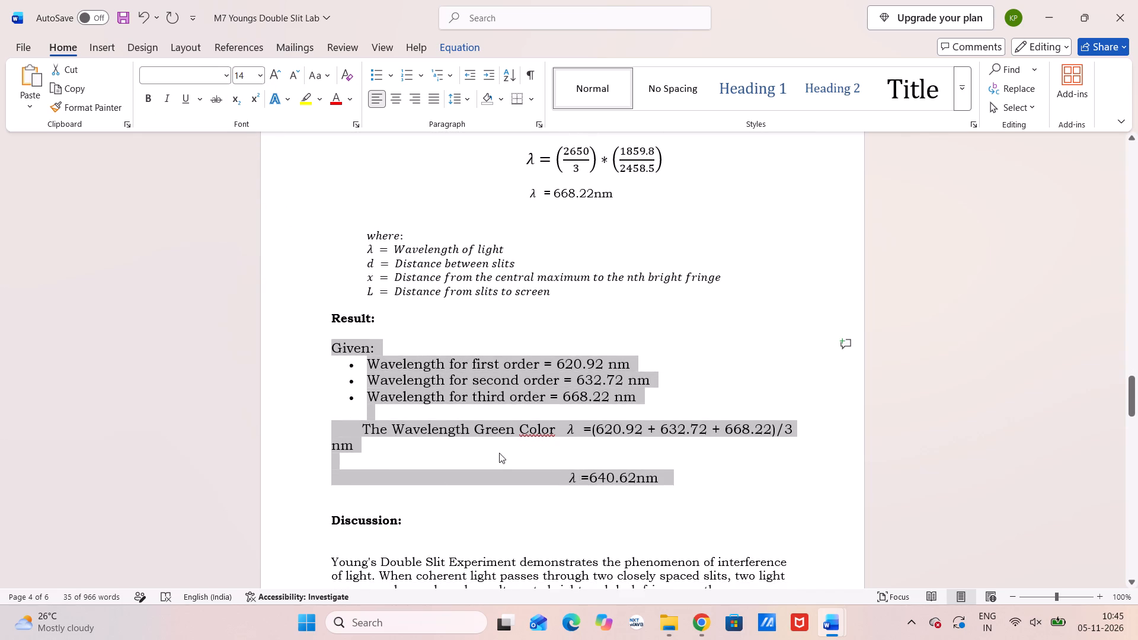
click(498, 454)
Look through the report from the Result section to the Viva Voce answers and back to the first page, checking its text formatting.
scroll(513, 472, down, 1)
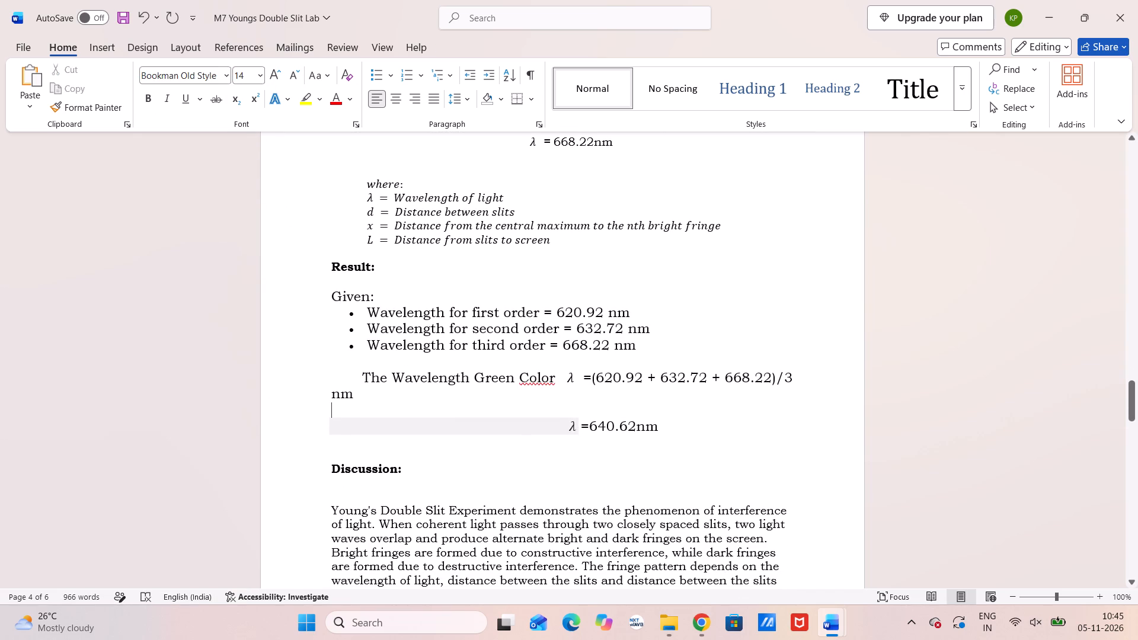
scroll(352, 521, down, 1)
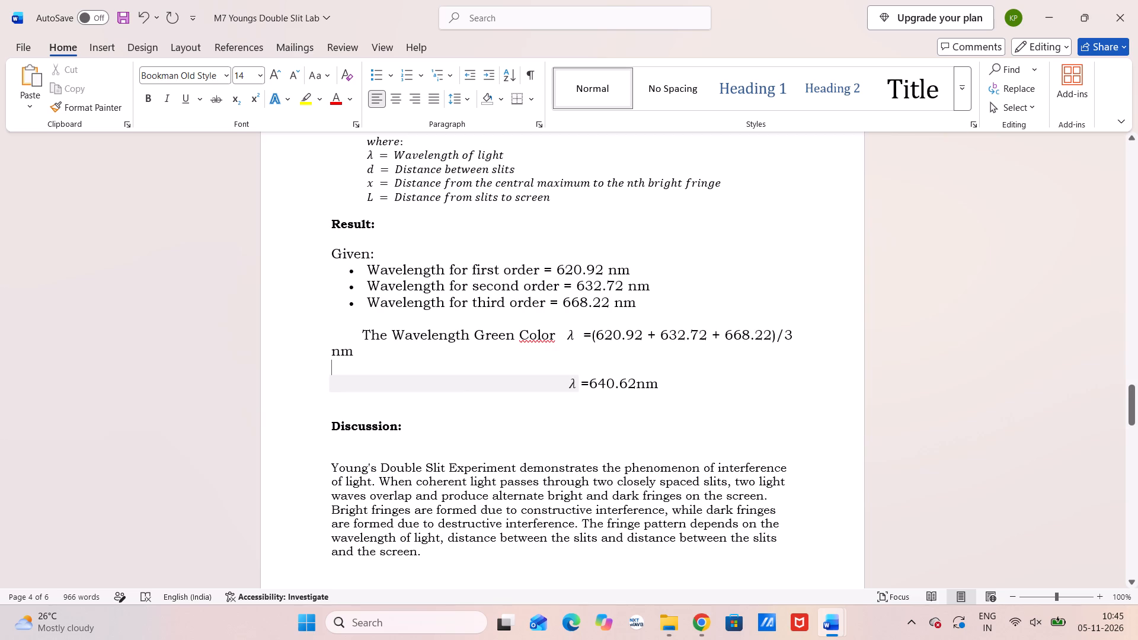
scroll(331, 230, down, 7)
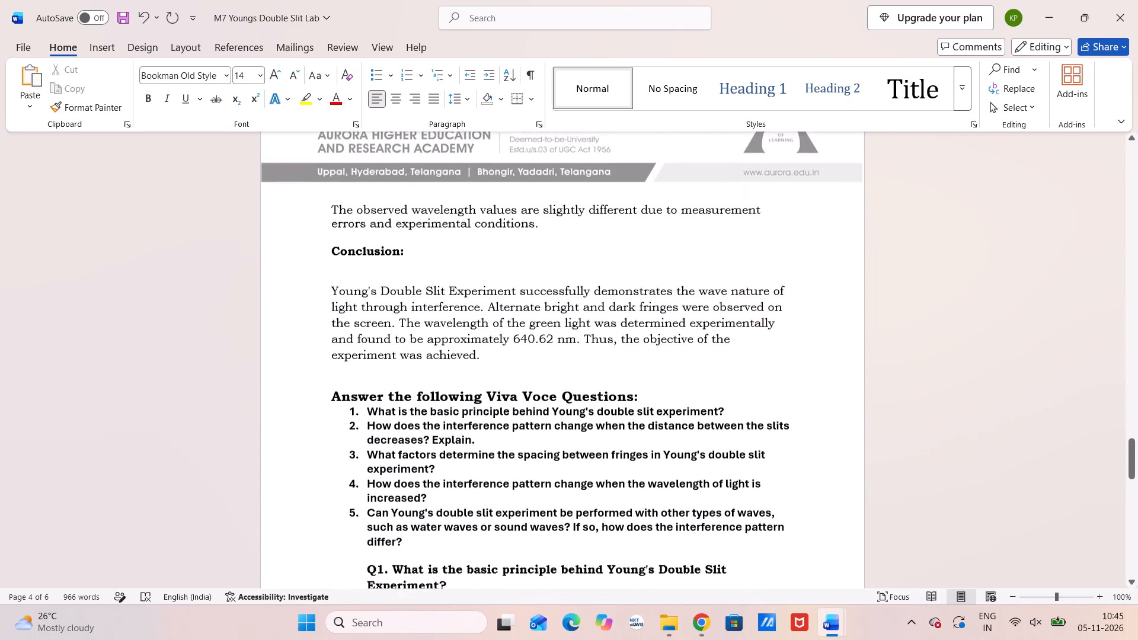
scroll(331, 230, down, 2)
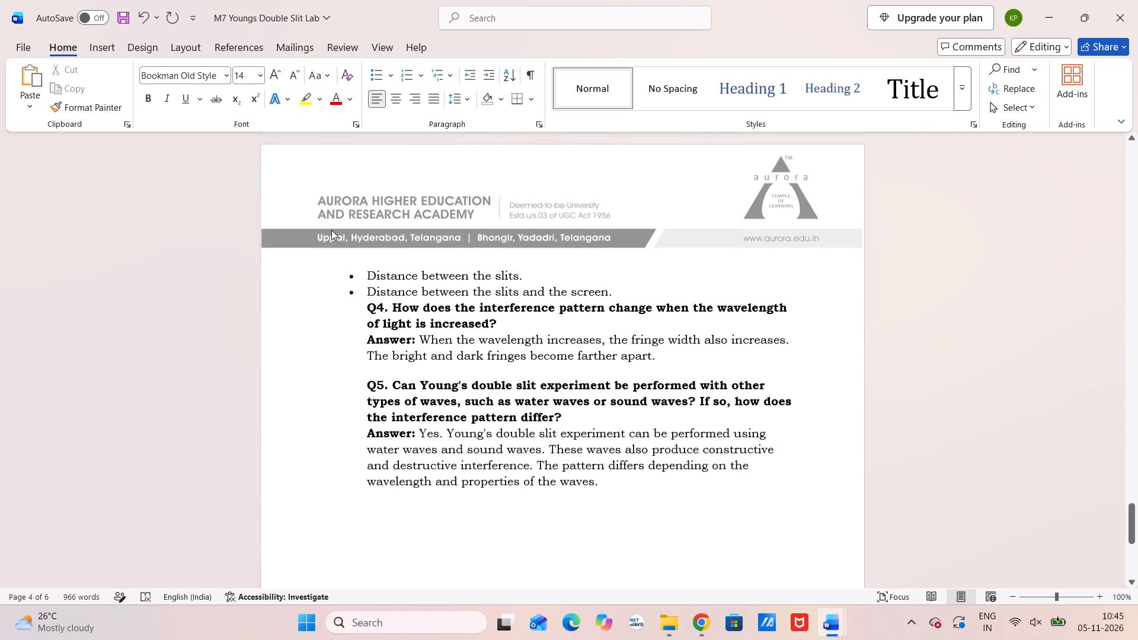
scroll(388, 318, up, 3)
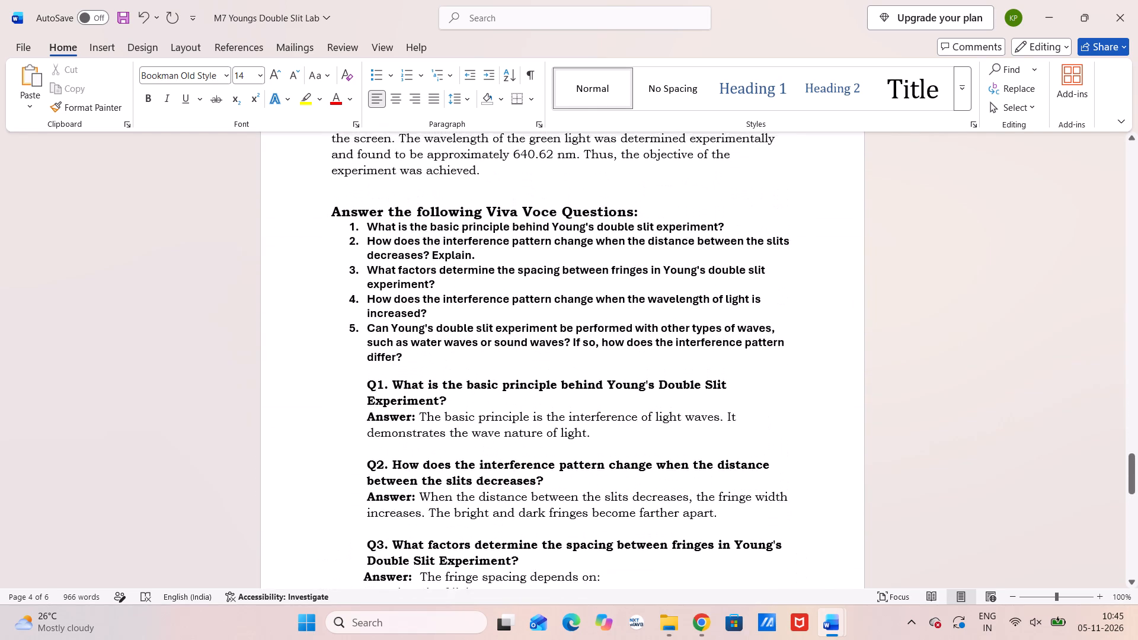
scroll(388, 318, up, 3)
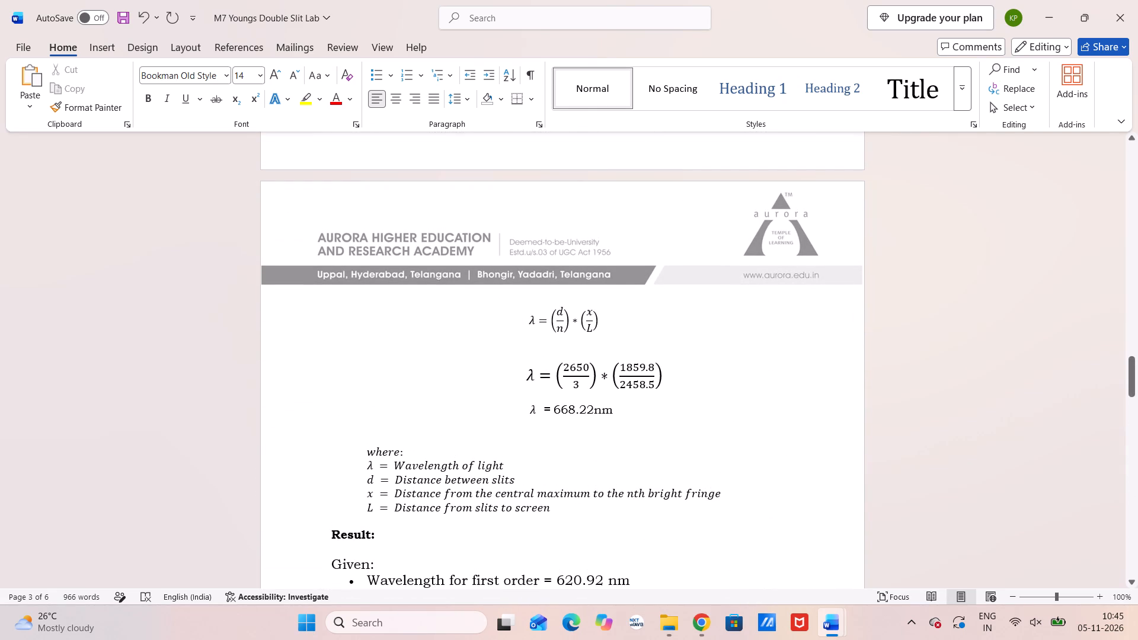
scroll(397, 414, up, 2)
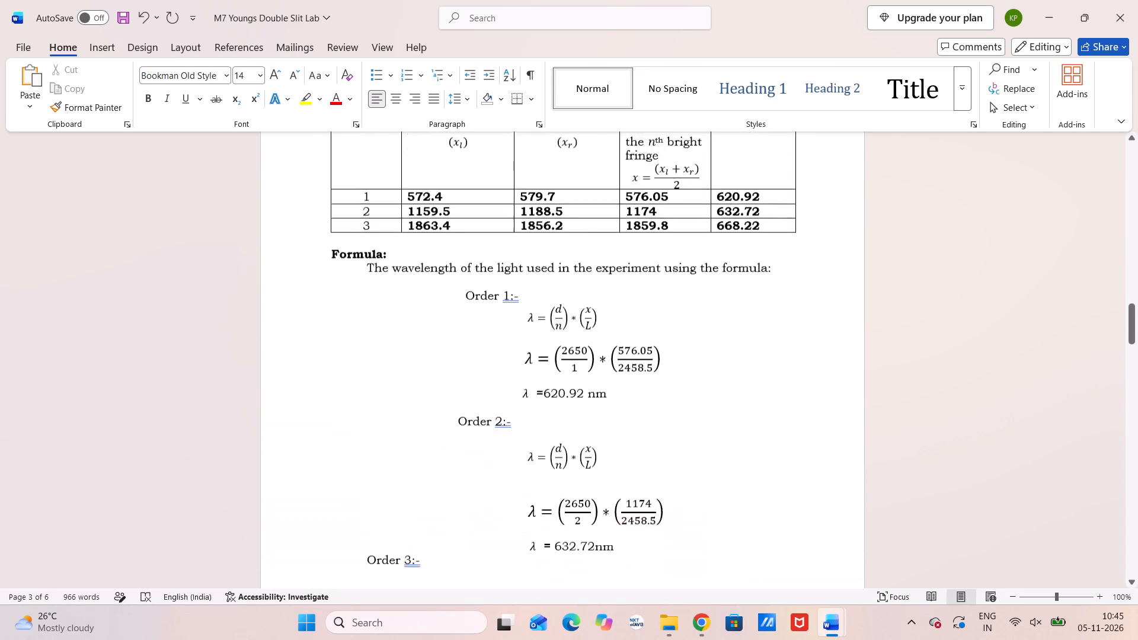
scroll(397, 414, up, 8)
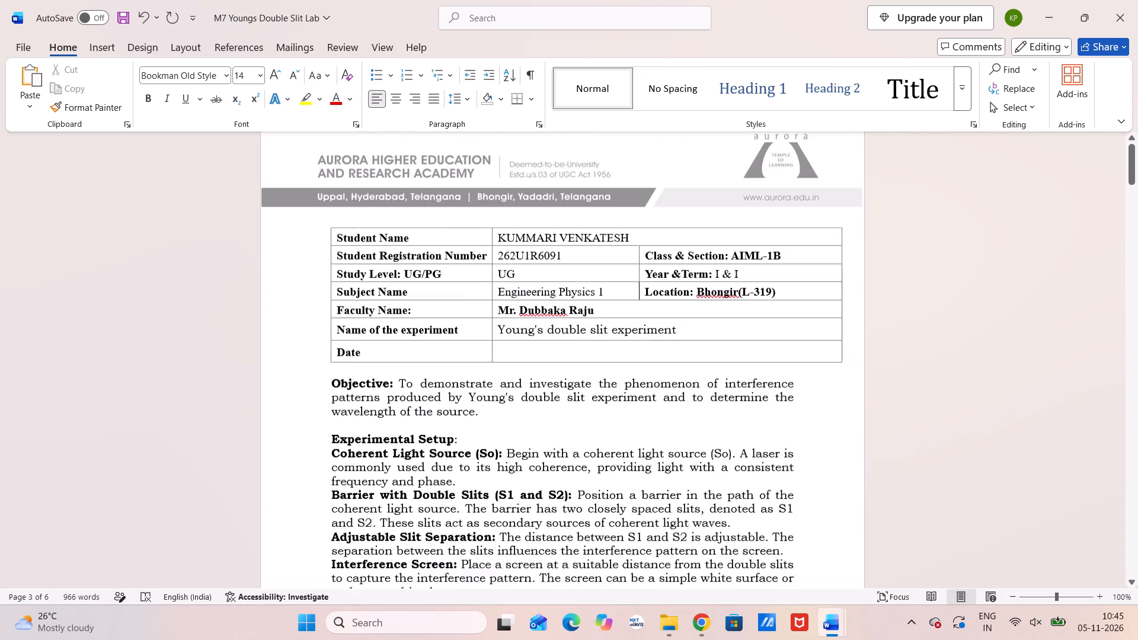
scroll(397, 414, up, 8)
scroll(397, 414, down, 6)
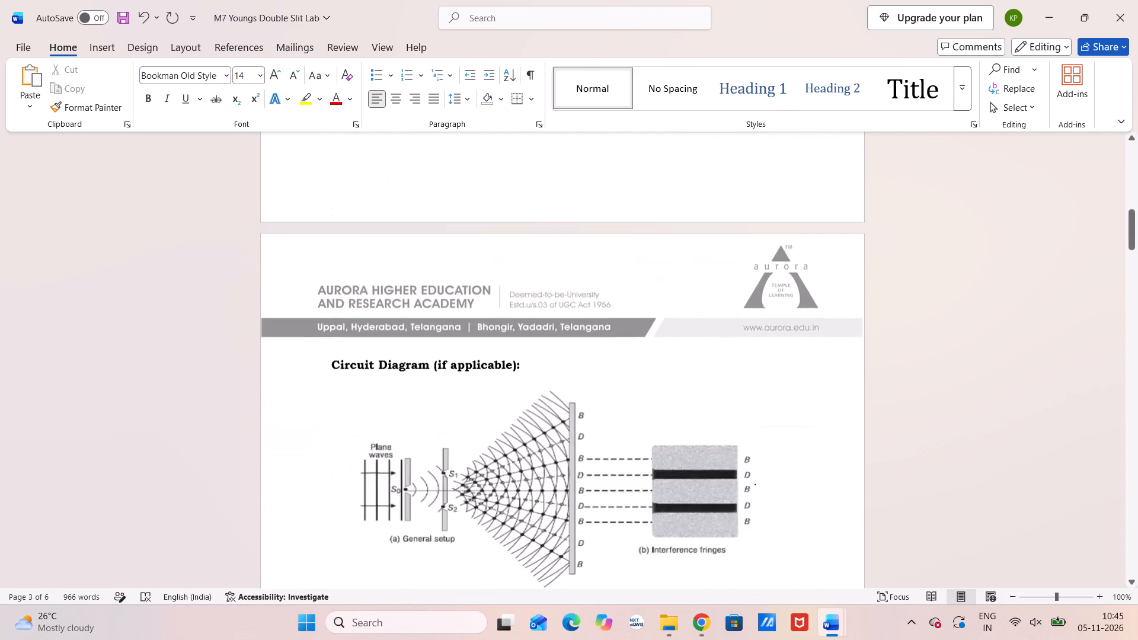
scroll(397, 414, down, 8)
scroll(397, 414, up, 7)
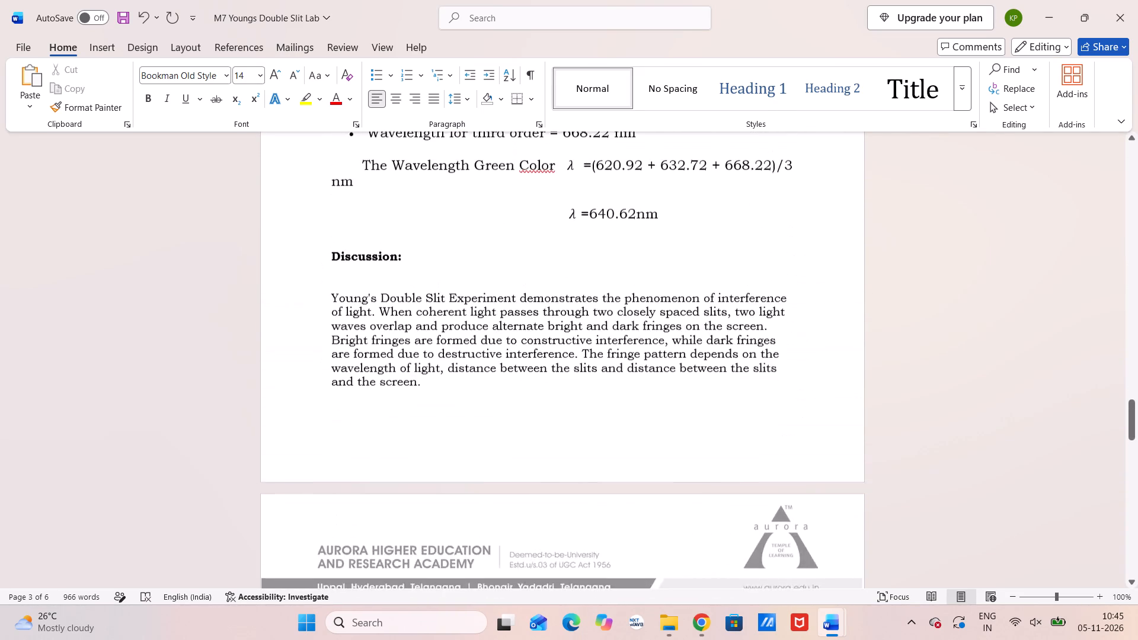
scroll(397, 414, up, 3)
scroll(397, 414, down, 4)
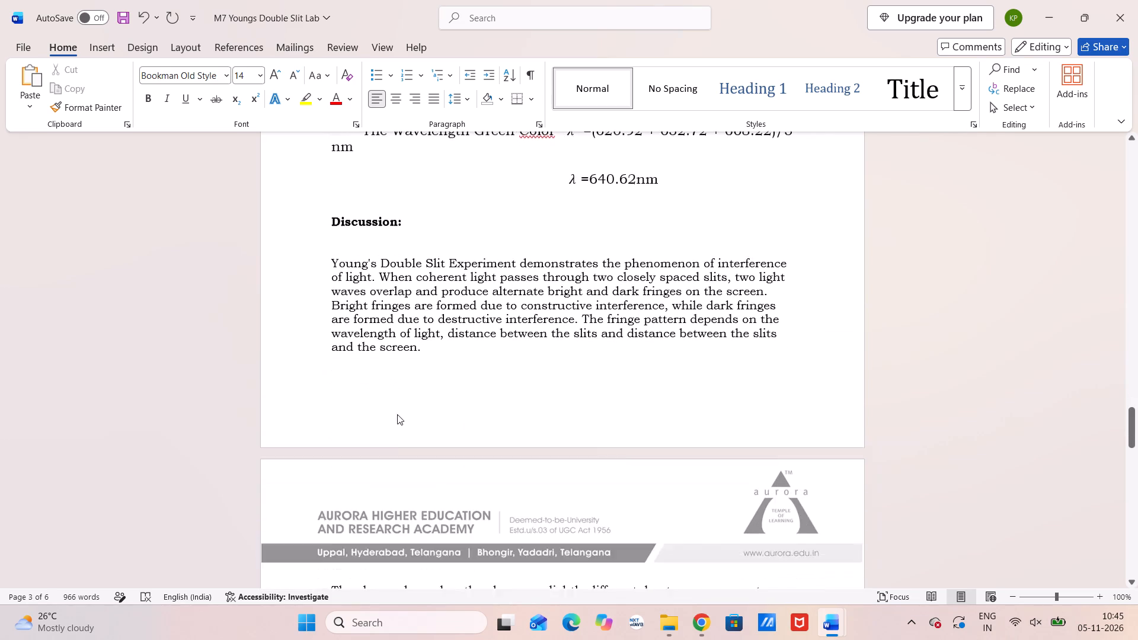
scroll(397, 414, down, 2)
Set the "Discussion:" heading to font size 16 and the text below it, through "and the screen.", to size 14.
scroll(411, 328, up, 2)
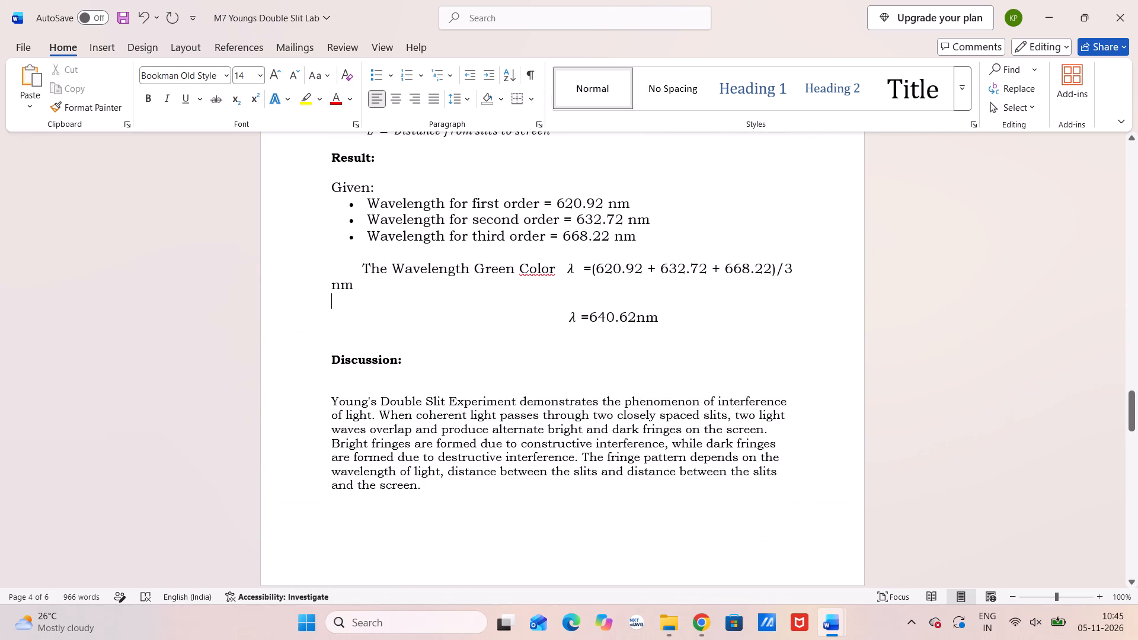
drag(322, 361, 431, 363)
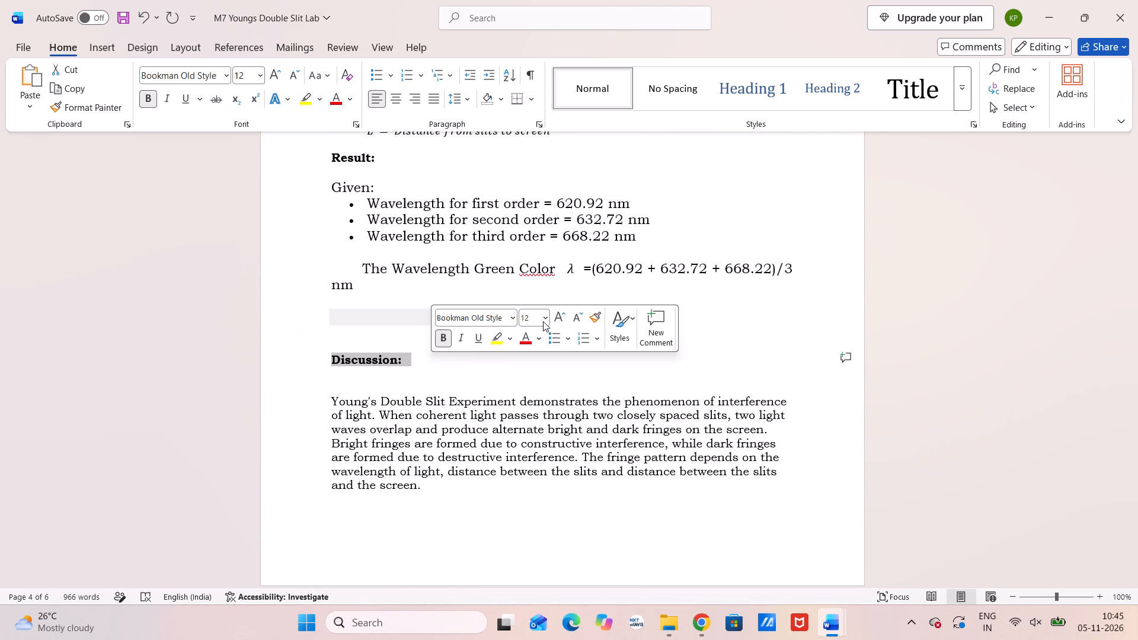
click(543, 321)
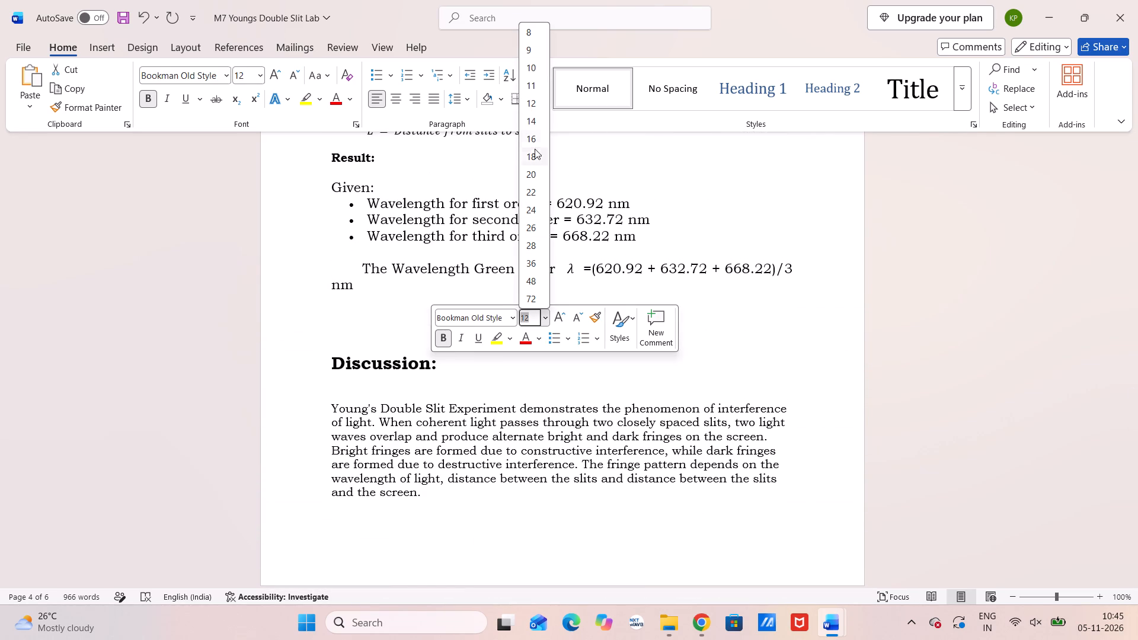
click(532, 141)
drag(323, 411, 539, 492)
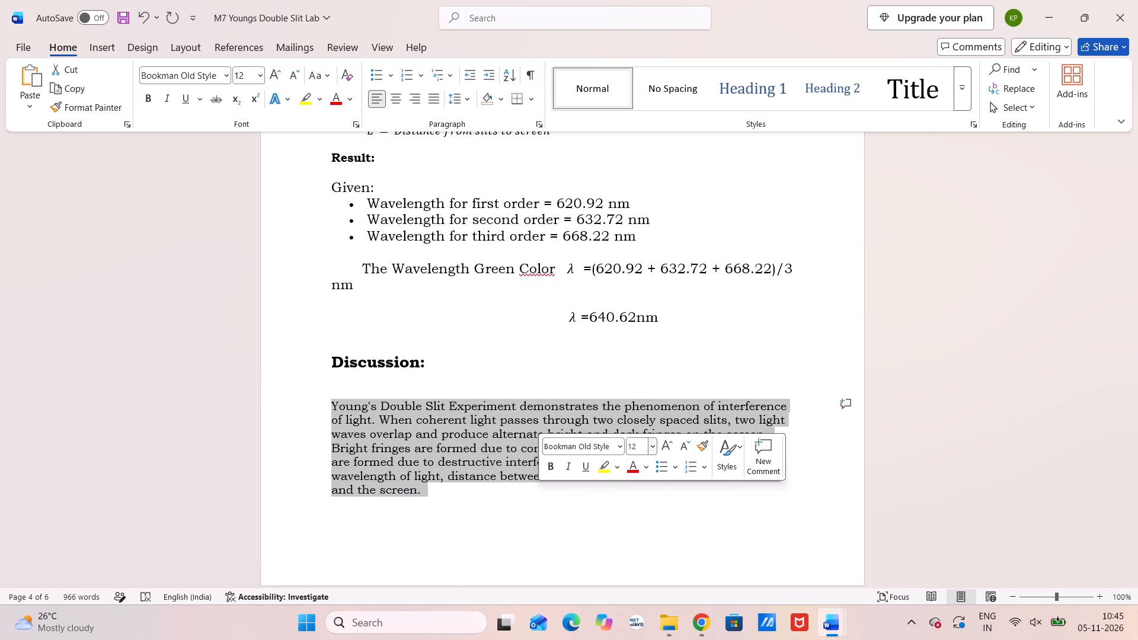
click(635, 450)
text(14)
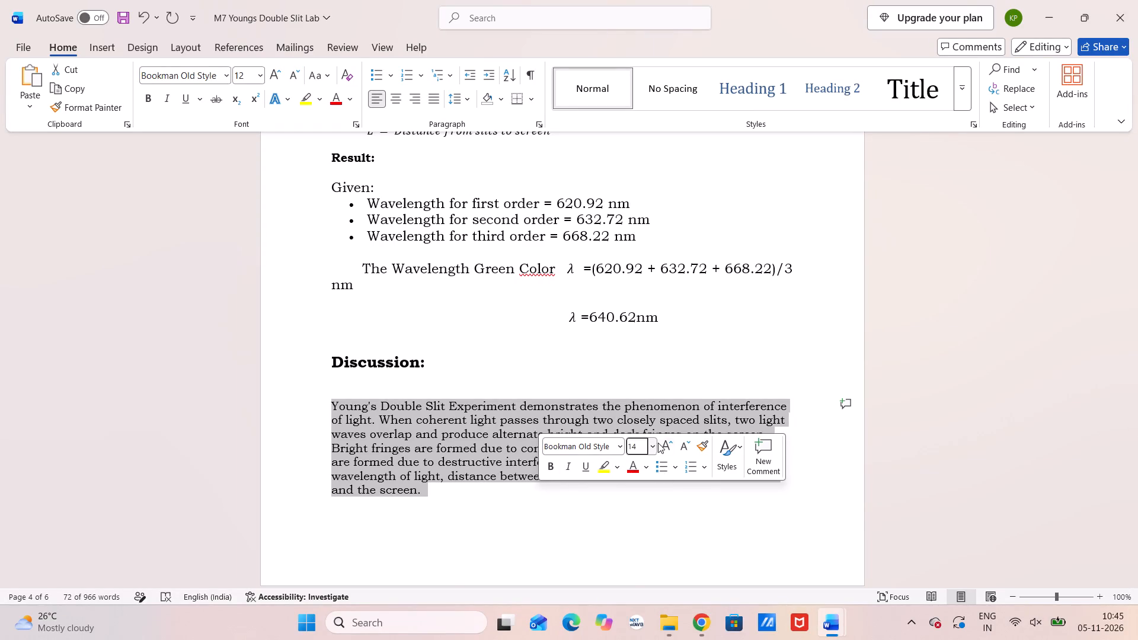
drag(657, 444, 626, 258)
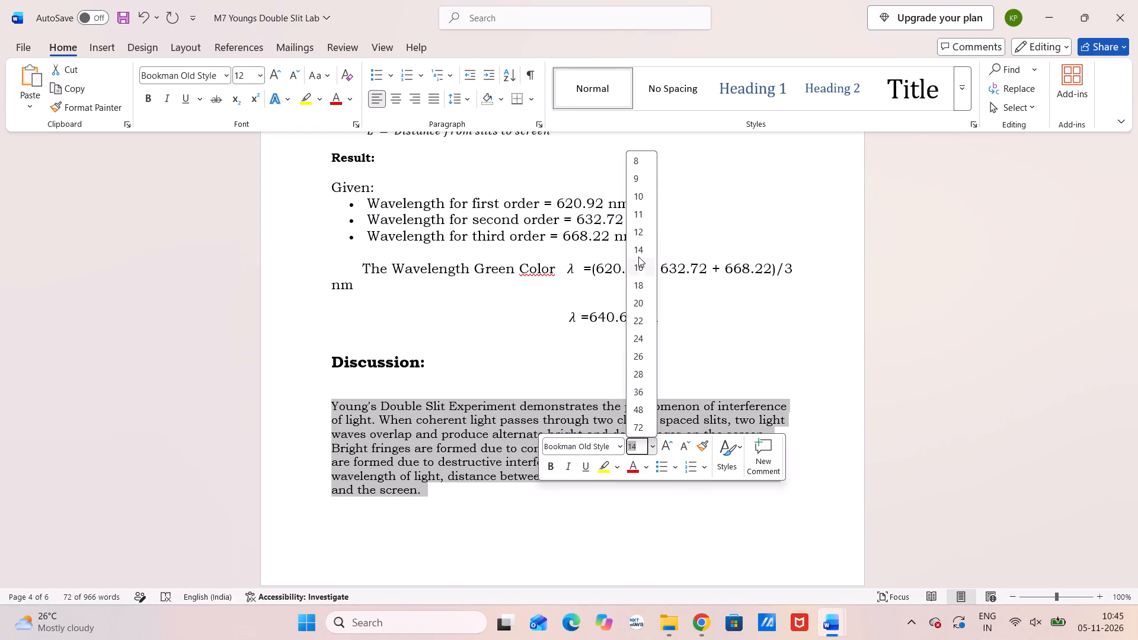
click(642, 254)
click(417, 563)
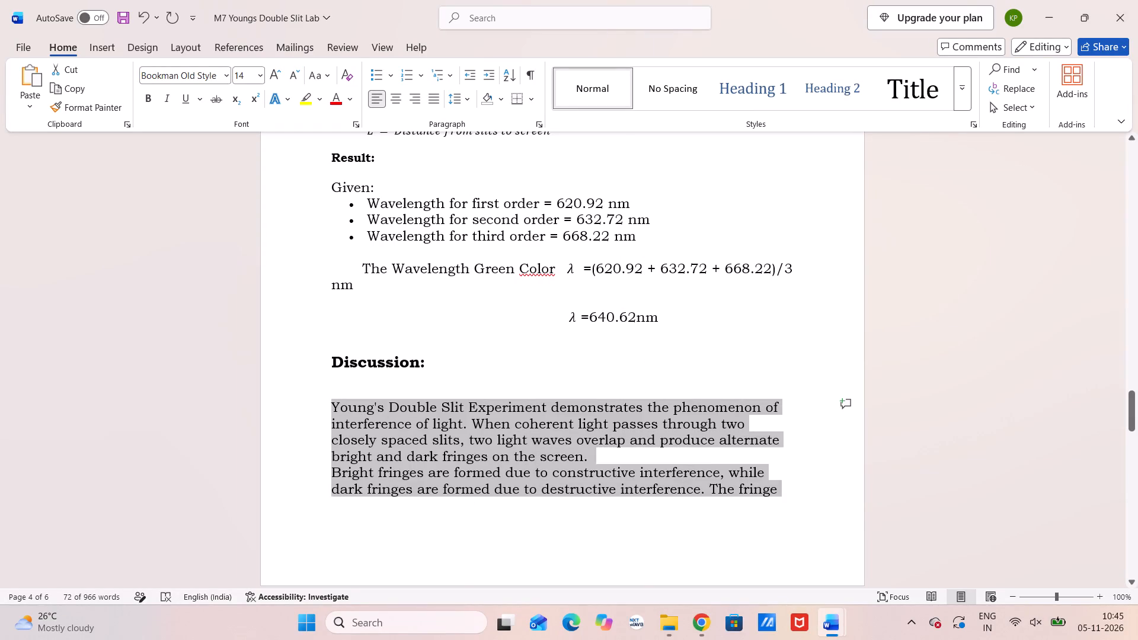
Set the "Conclusion:" heading to font size 16 and the Conclusion paragraph below it to size 14.
scroll(417, 563, down, 3)
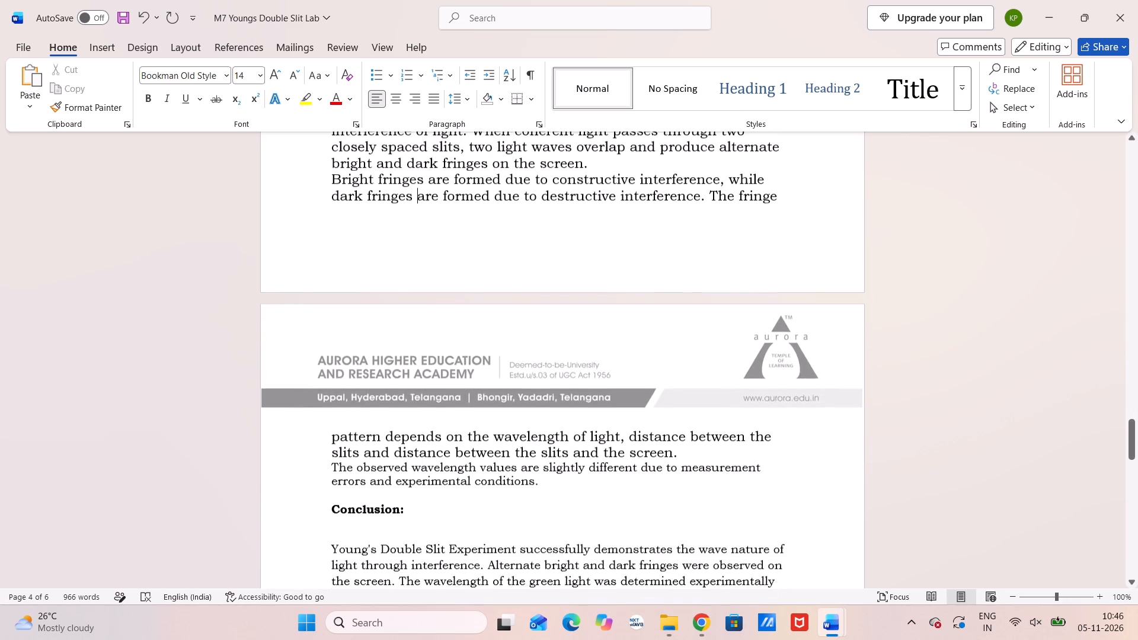
scroll(417, 563, down, 2)
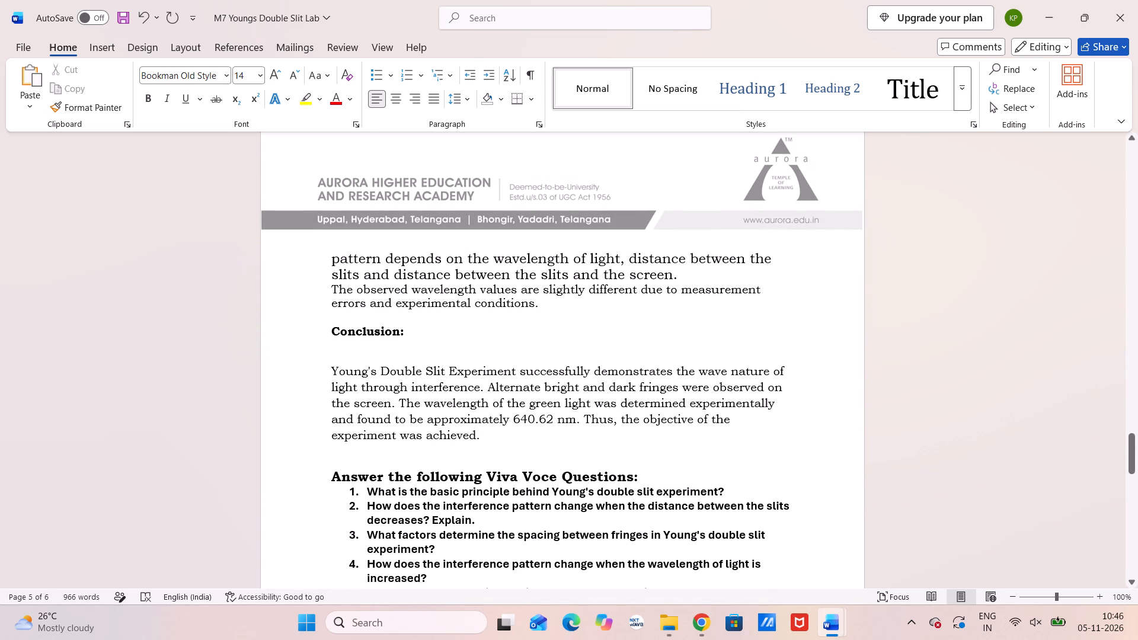
drag(327, 325, 420, 333)
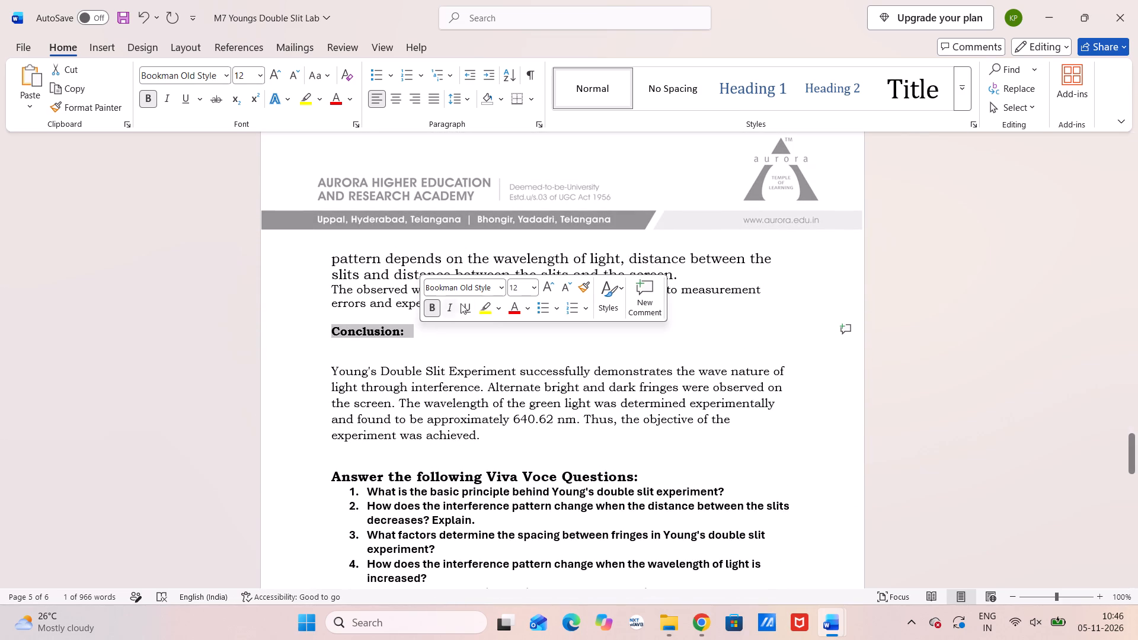
click(532, 287)
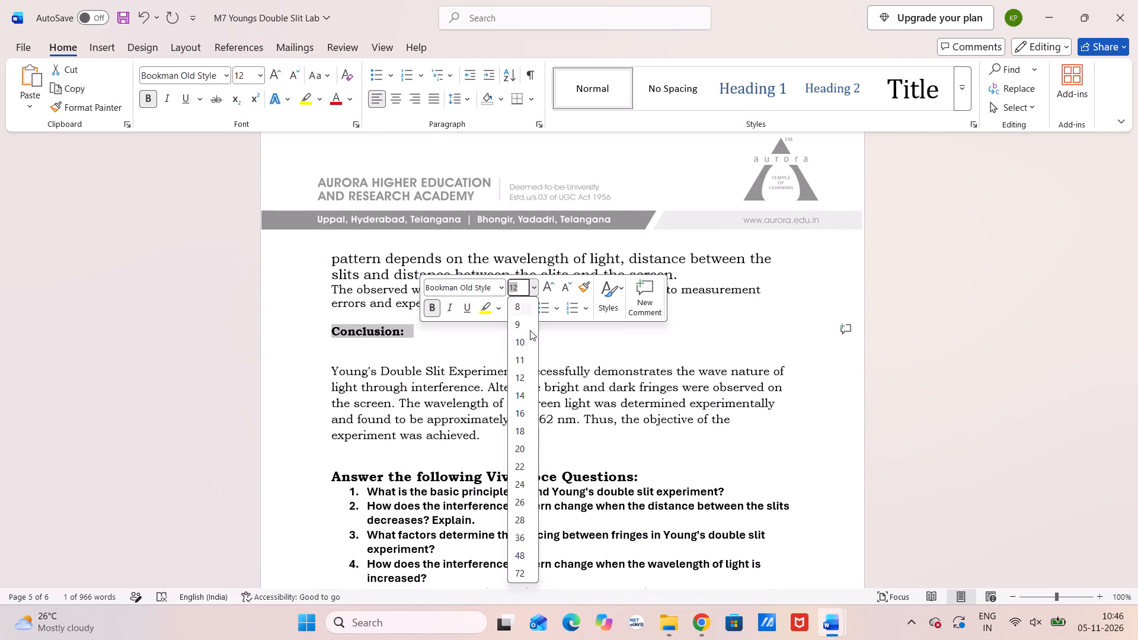
click(523, 408)
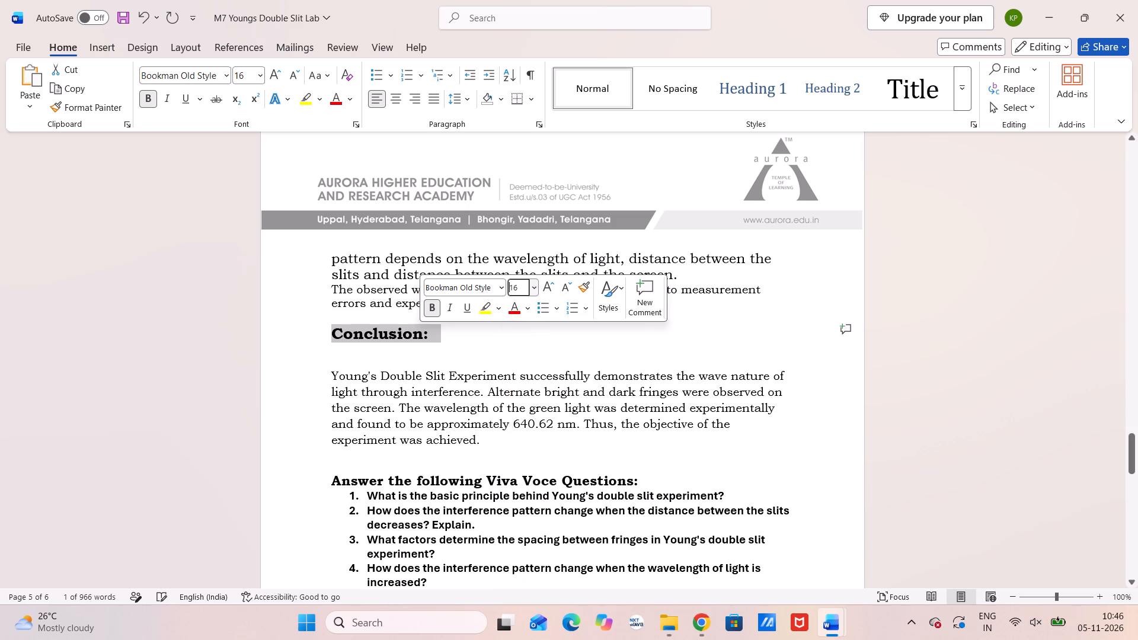
drag(317, 373, 494, 435)
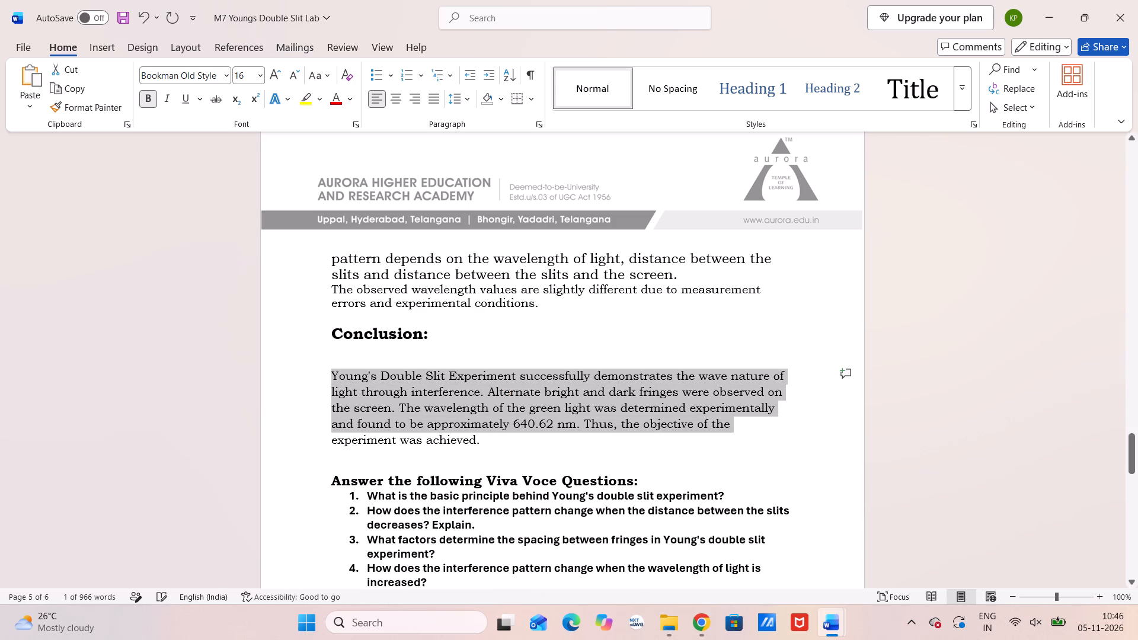
drag(494, 435, 490, 440)
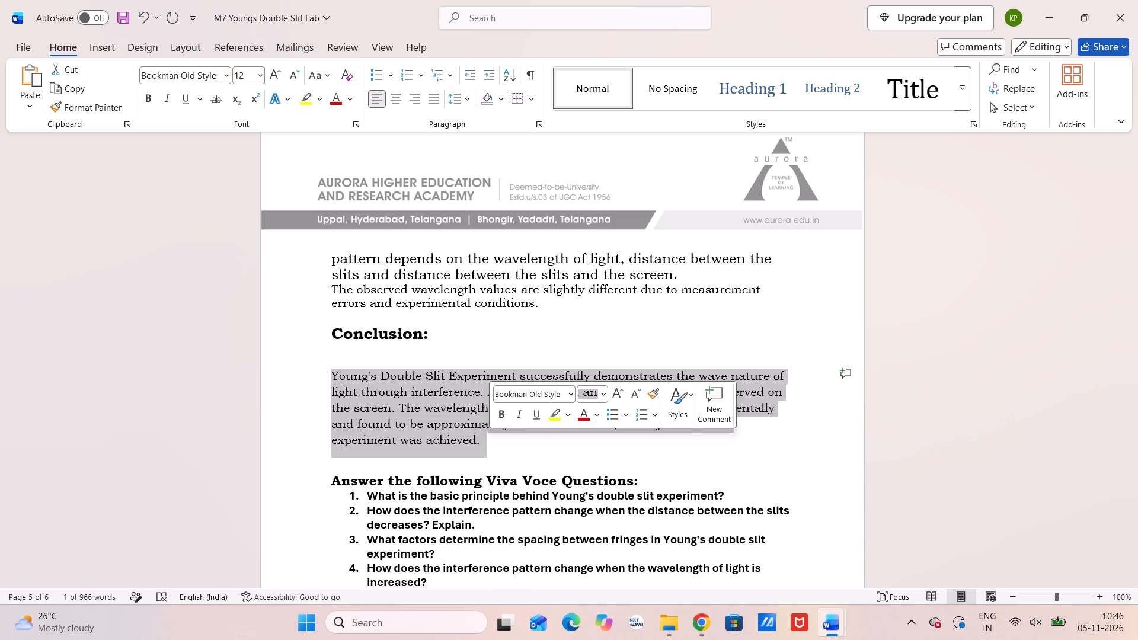
click(601, 396)
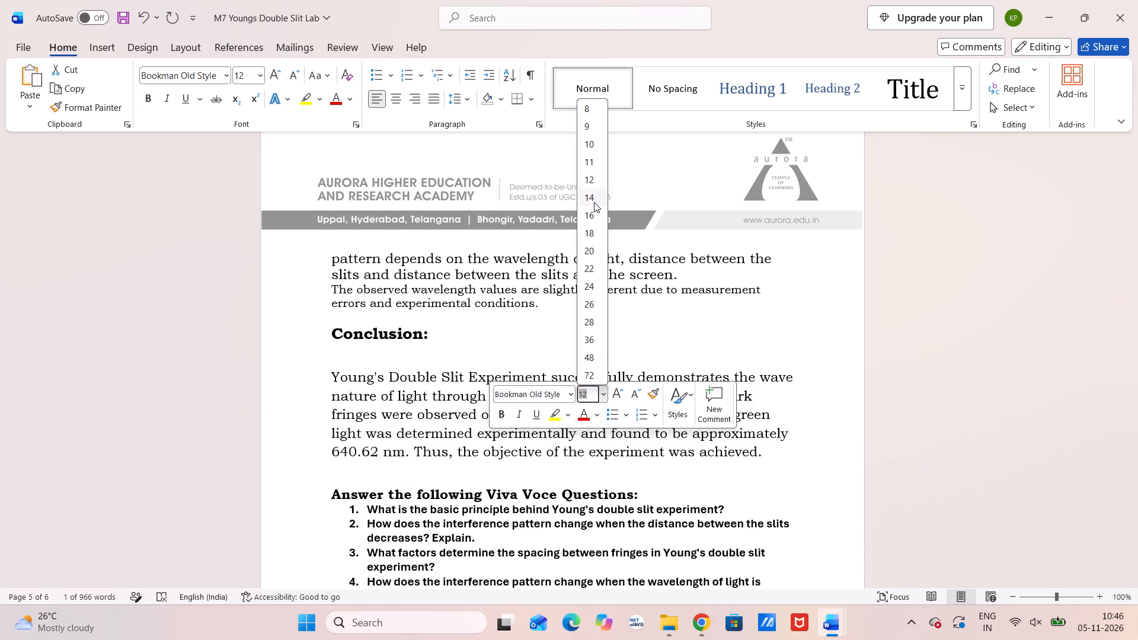
click(593, 203)
Set the five numbered questions under "Answer the following Viva Voce Questions:" to font size 14.
scroll(509, 382, down, 2)
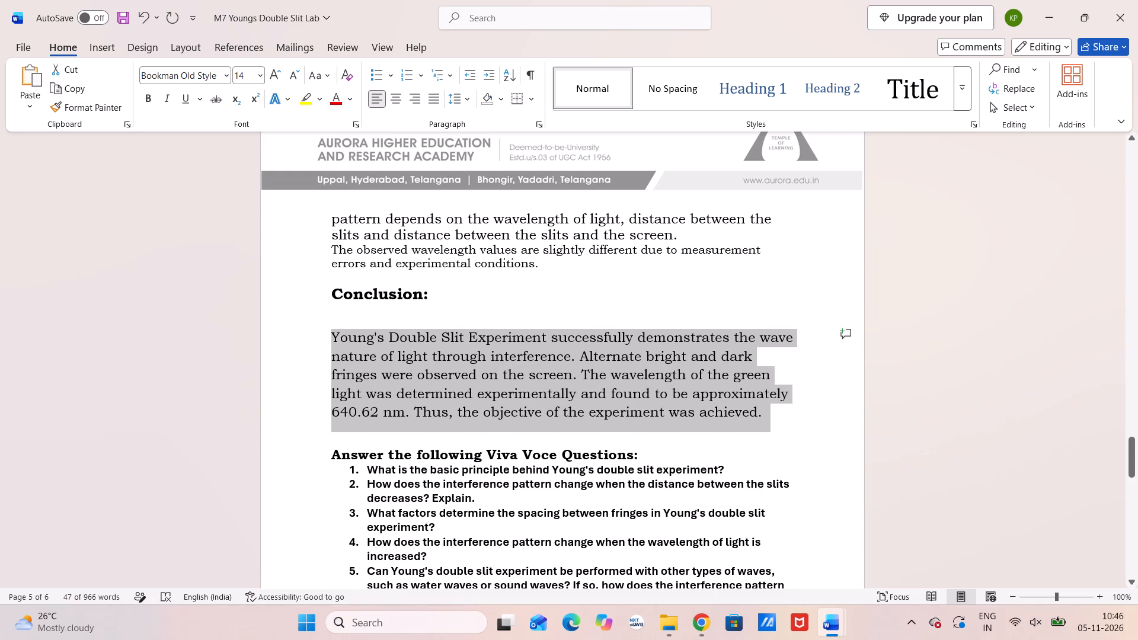
scroll(384, 471, down, 1)
drag(413, 324, 447, 345)
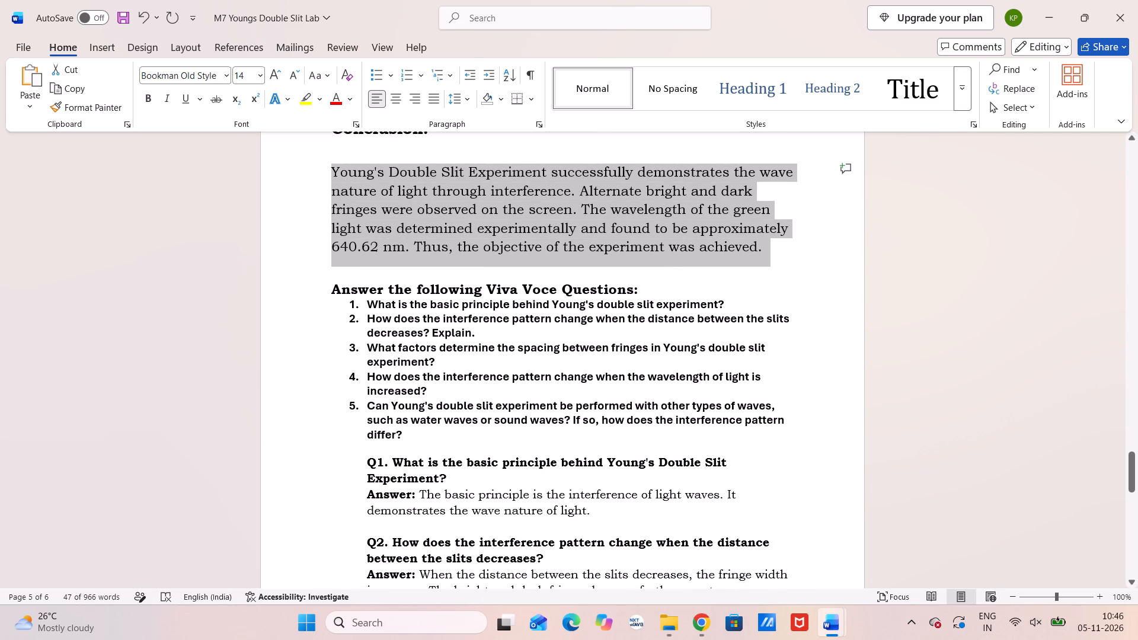
drag(447, 345, 454, 353)
click(370, 303)
drag(368, 303, 475, 427)
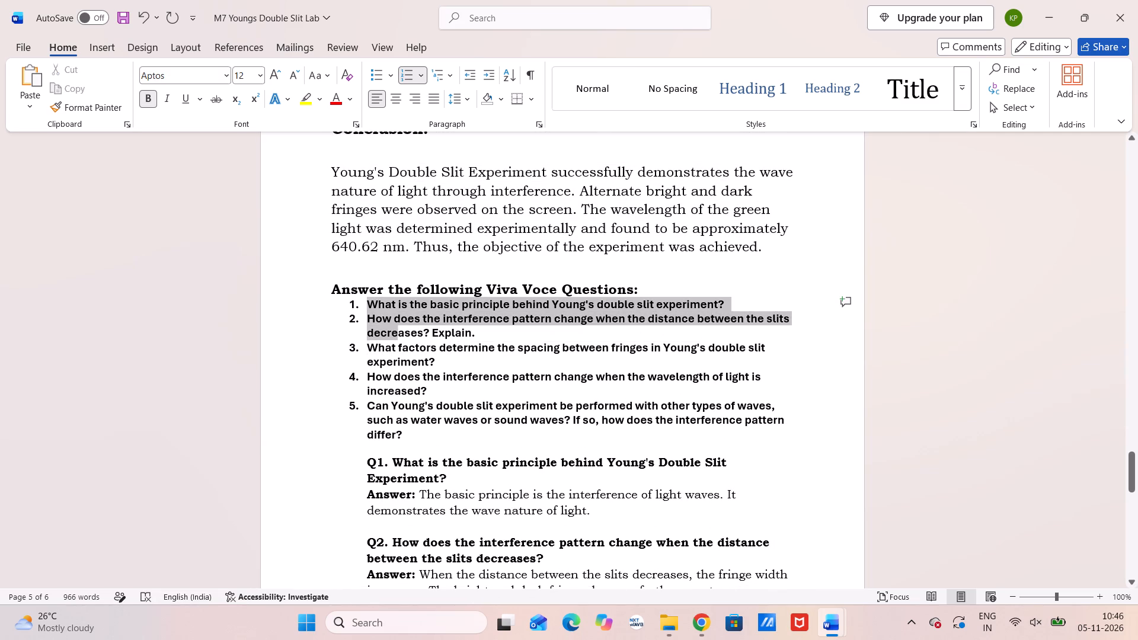
drag(475, 427, 485, 431)
click(596, 386)
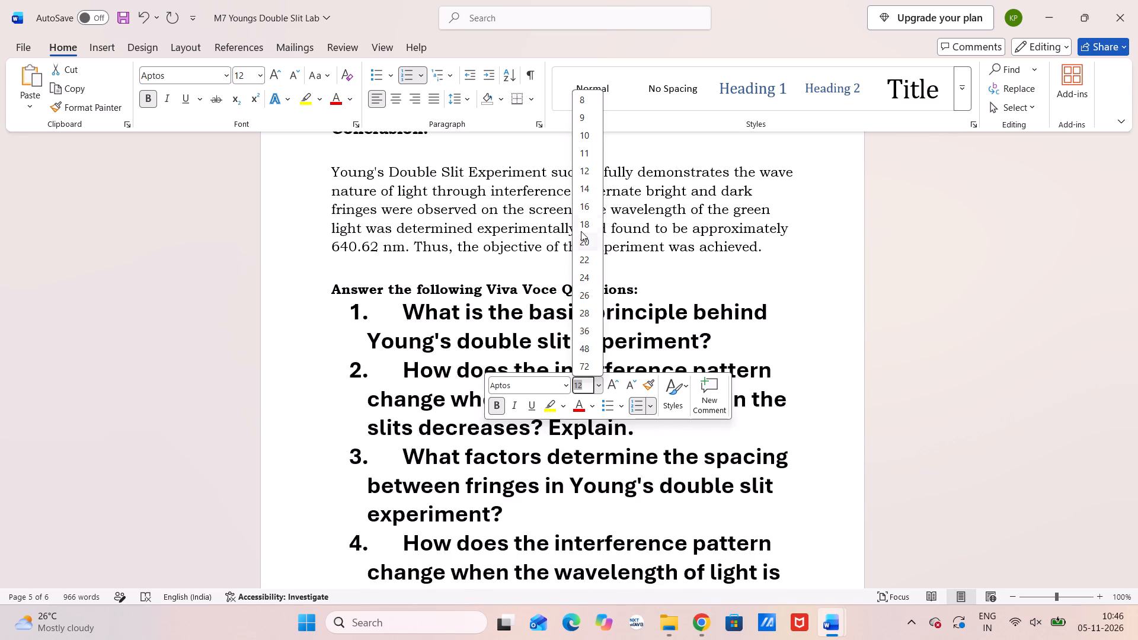
double_click(586, 189)
Set the Q1 answer text, from "The basic principle" through "wave nature of light.", to font size 14.
scroll(458, 366, down, 1)
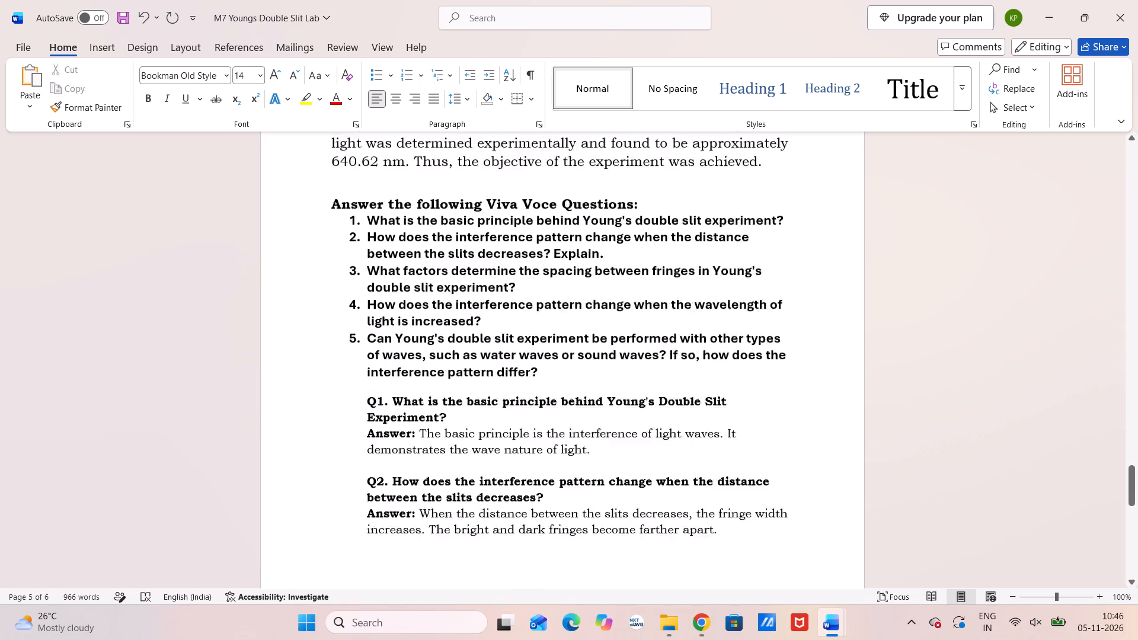
scroll(458, 366, down, 1)
drag(418, 355, 571, 382)
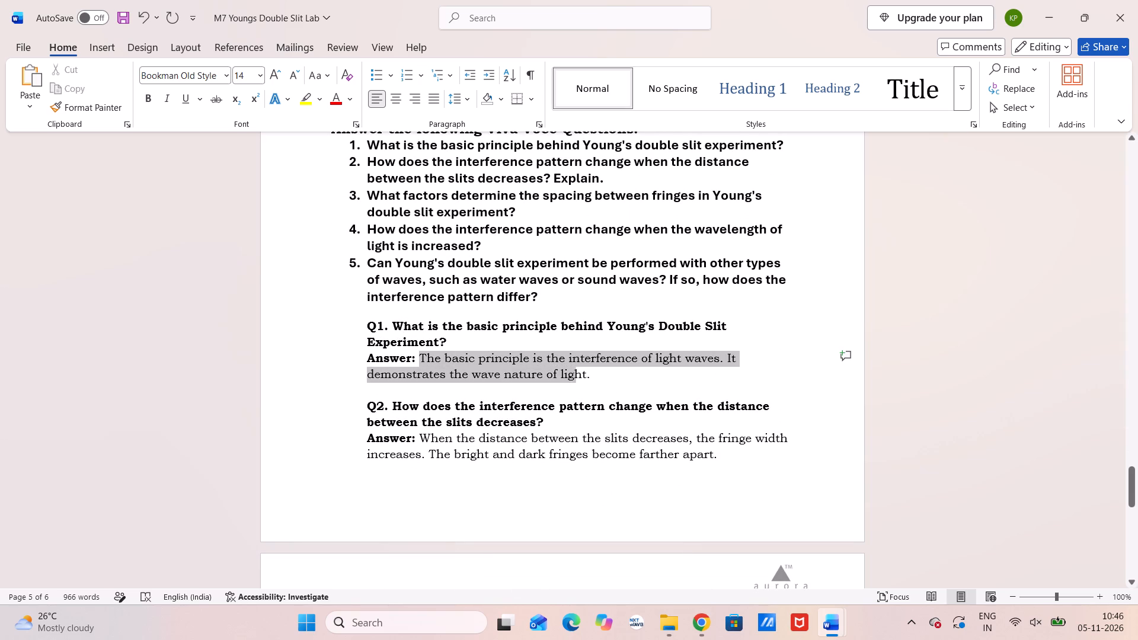
drag(571, 382, 624, 378)
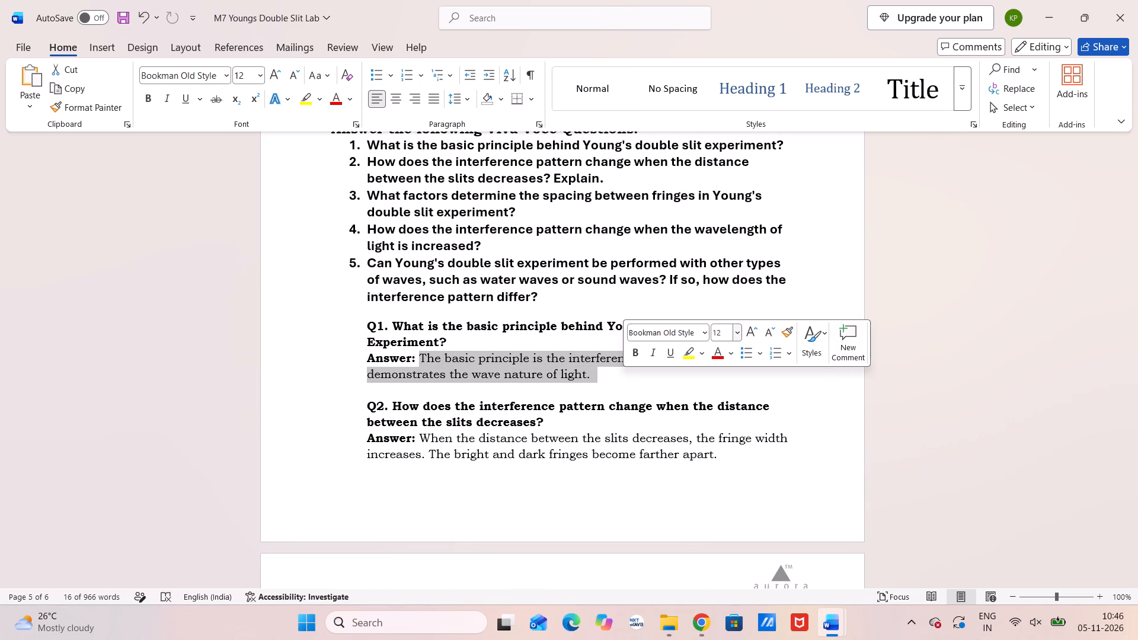
click(740, 332)
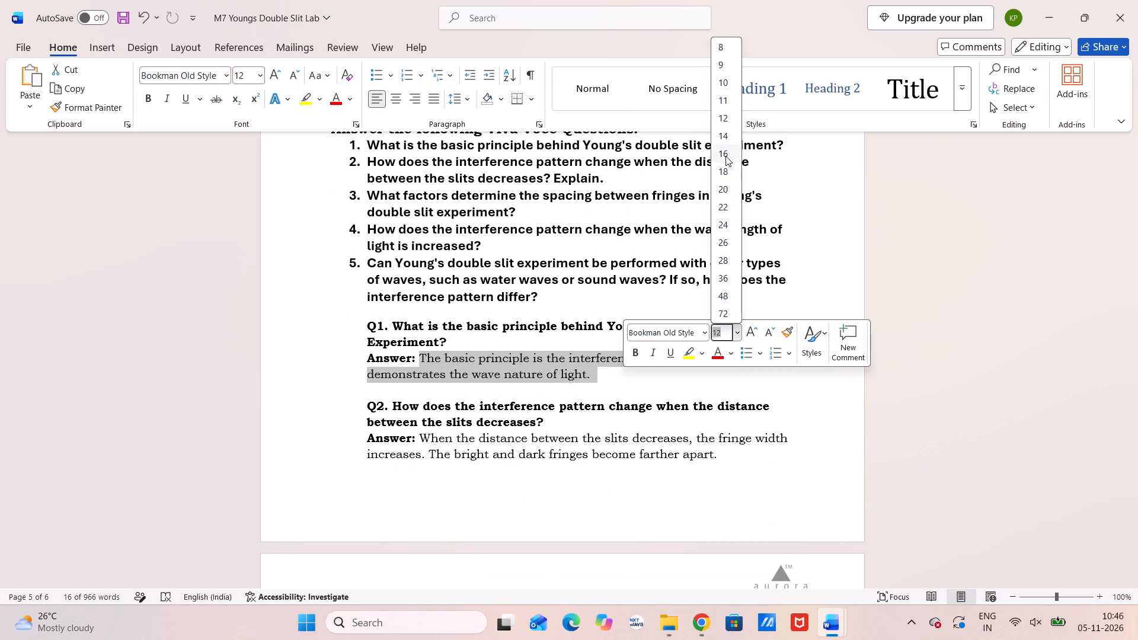
click(724, 136)
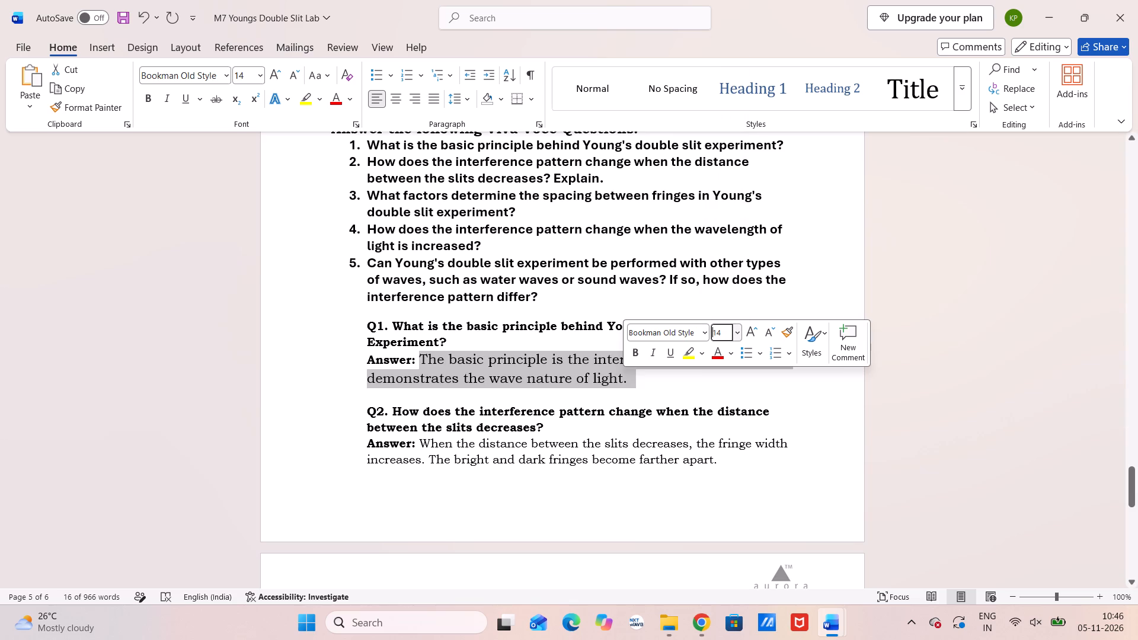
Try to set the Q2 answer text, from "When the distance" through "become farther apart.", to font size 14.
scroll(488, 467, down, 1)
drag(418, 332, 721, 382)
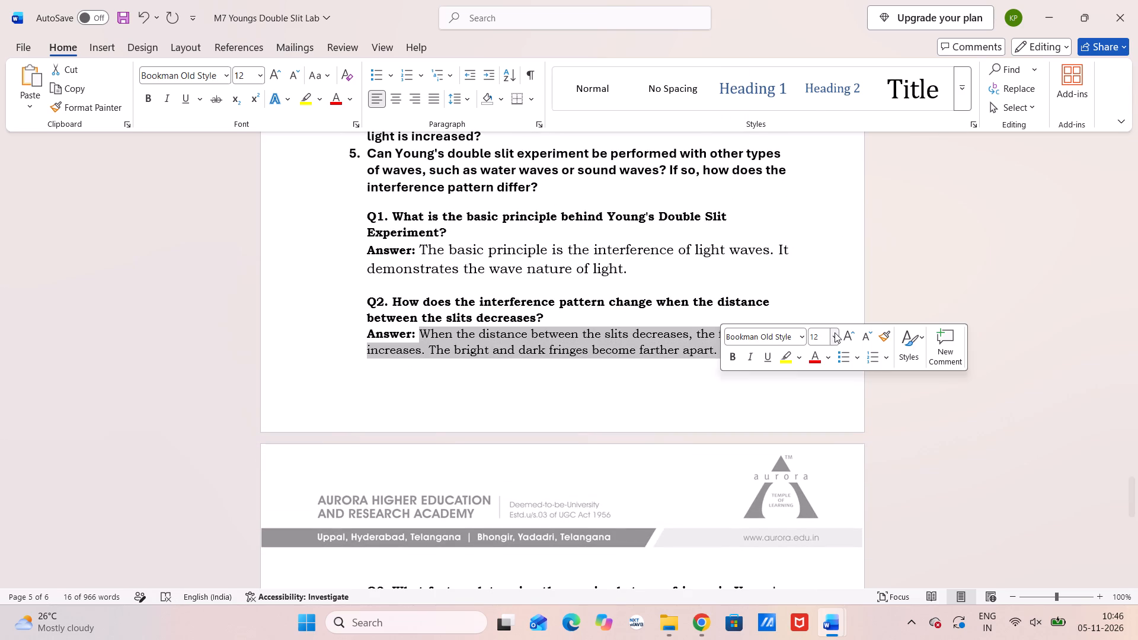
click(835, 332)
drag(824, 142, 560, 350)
Set the Q3 answer text, from "The fringe spacing depends on:" through its three bullet points, to font size 14.
scroll(560, 350, down, 1)
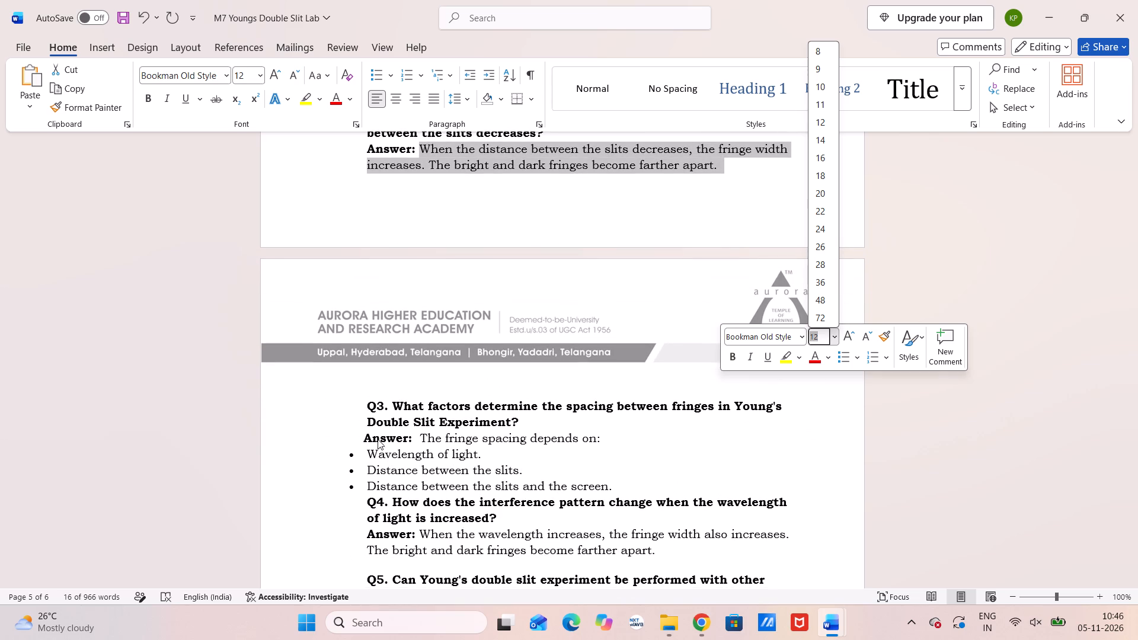
drag(420, 438, 554, 472)
drag(421, 434, 658, 492)
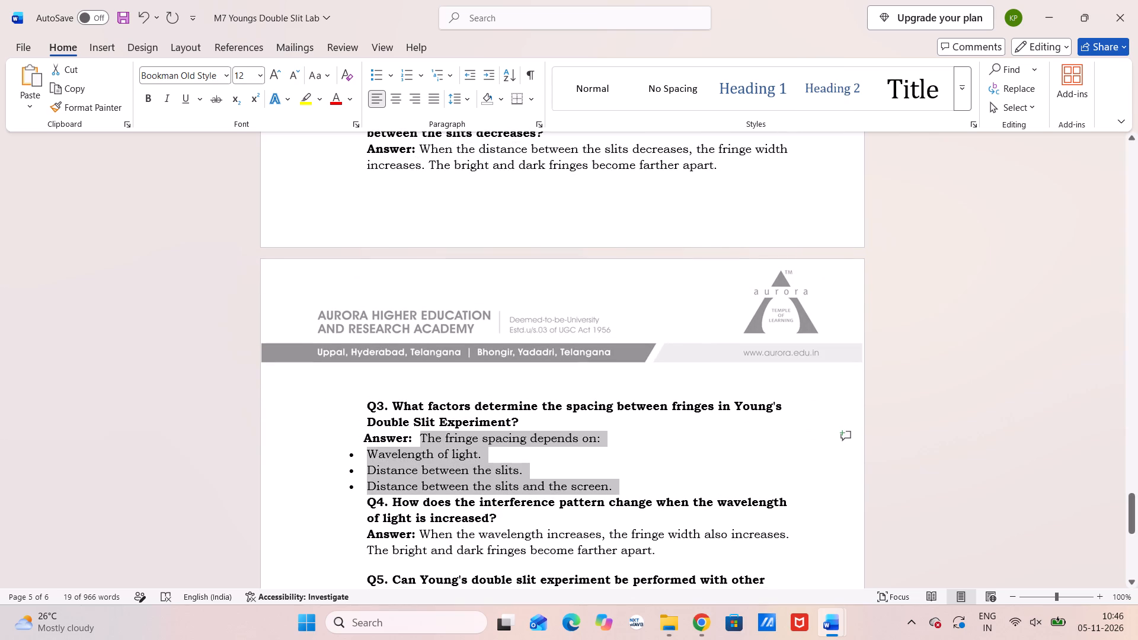
drag(658, 492, 656, 491)
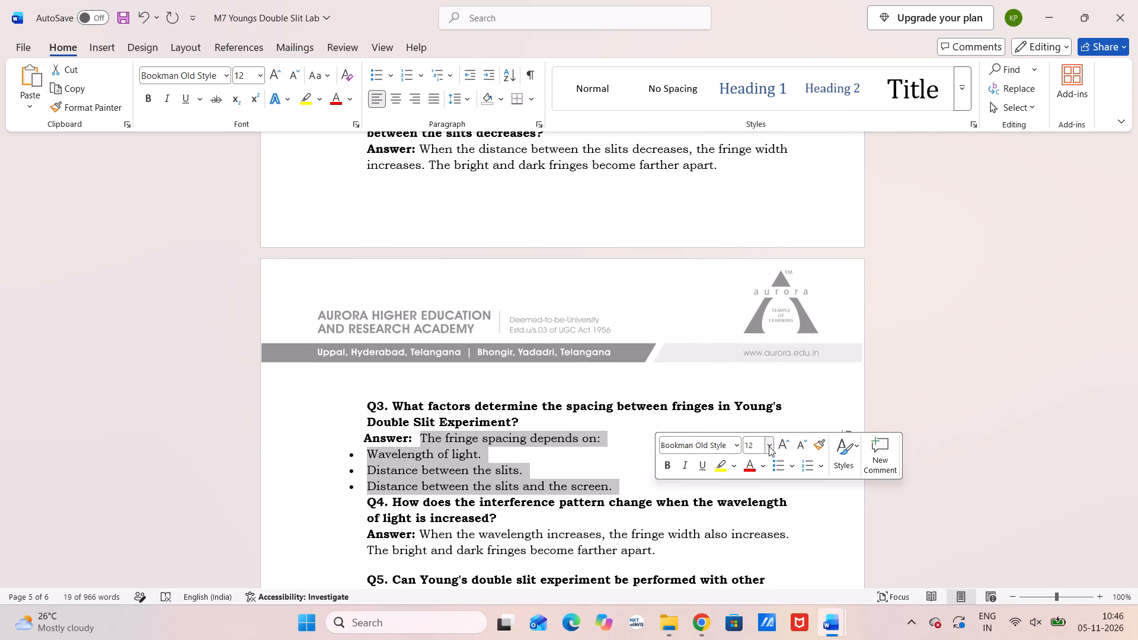
click(769, 446)
click(756, 249)
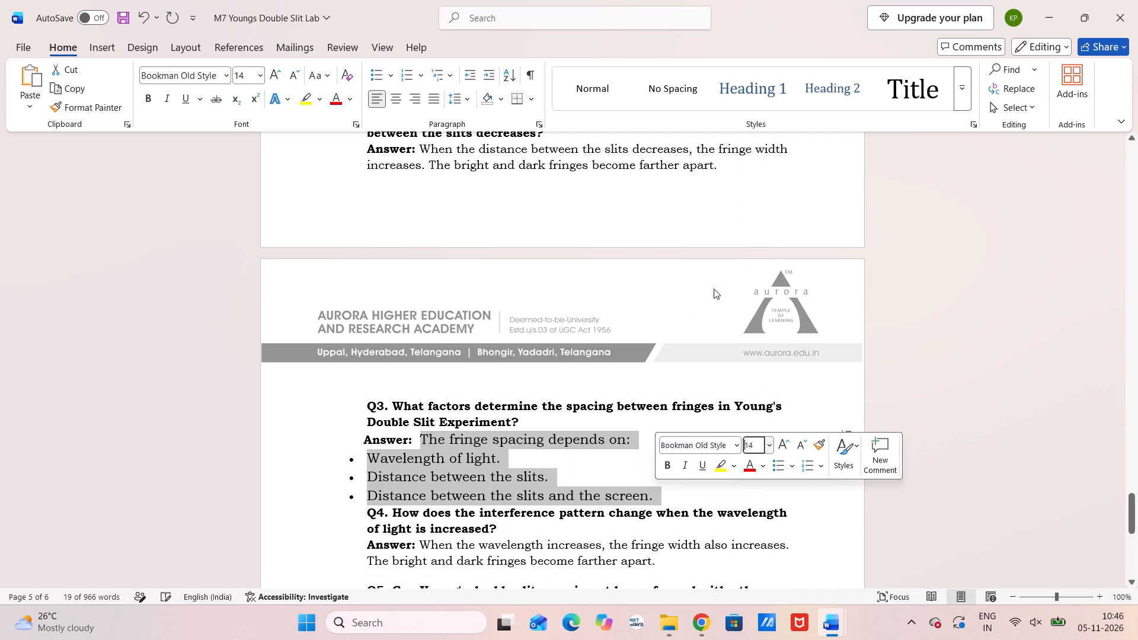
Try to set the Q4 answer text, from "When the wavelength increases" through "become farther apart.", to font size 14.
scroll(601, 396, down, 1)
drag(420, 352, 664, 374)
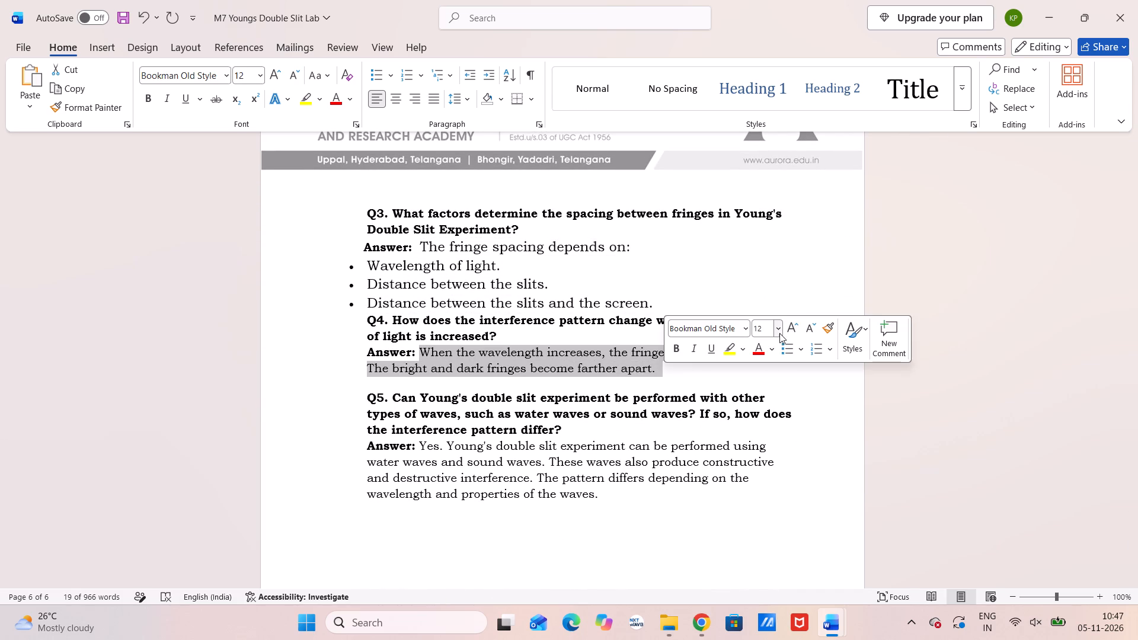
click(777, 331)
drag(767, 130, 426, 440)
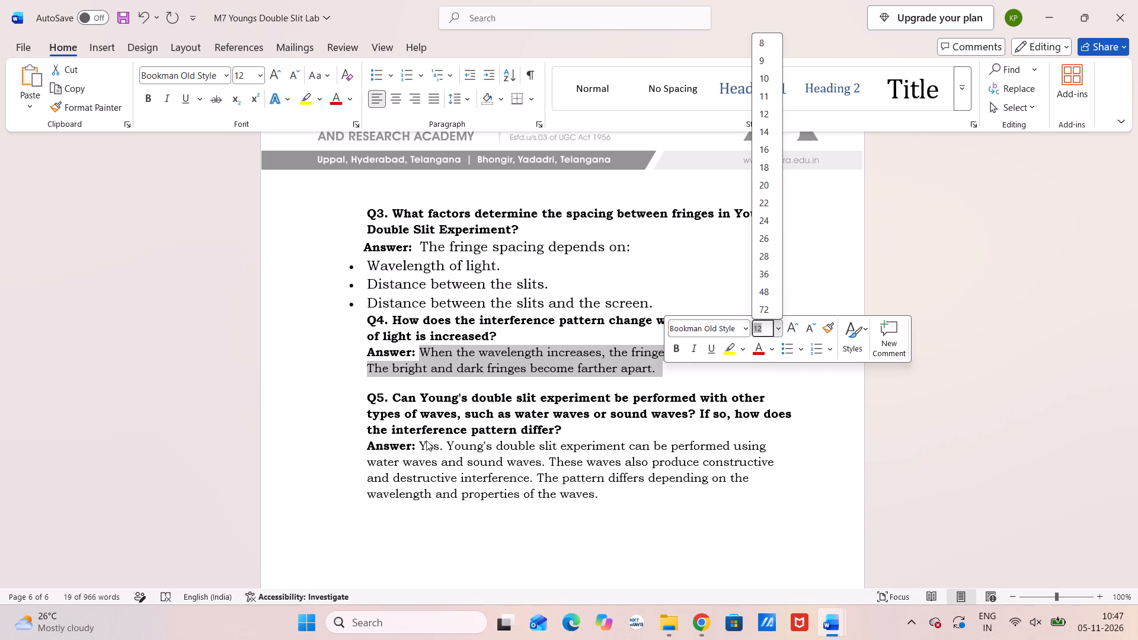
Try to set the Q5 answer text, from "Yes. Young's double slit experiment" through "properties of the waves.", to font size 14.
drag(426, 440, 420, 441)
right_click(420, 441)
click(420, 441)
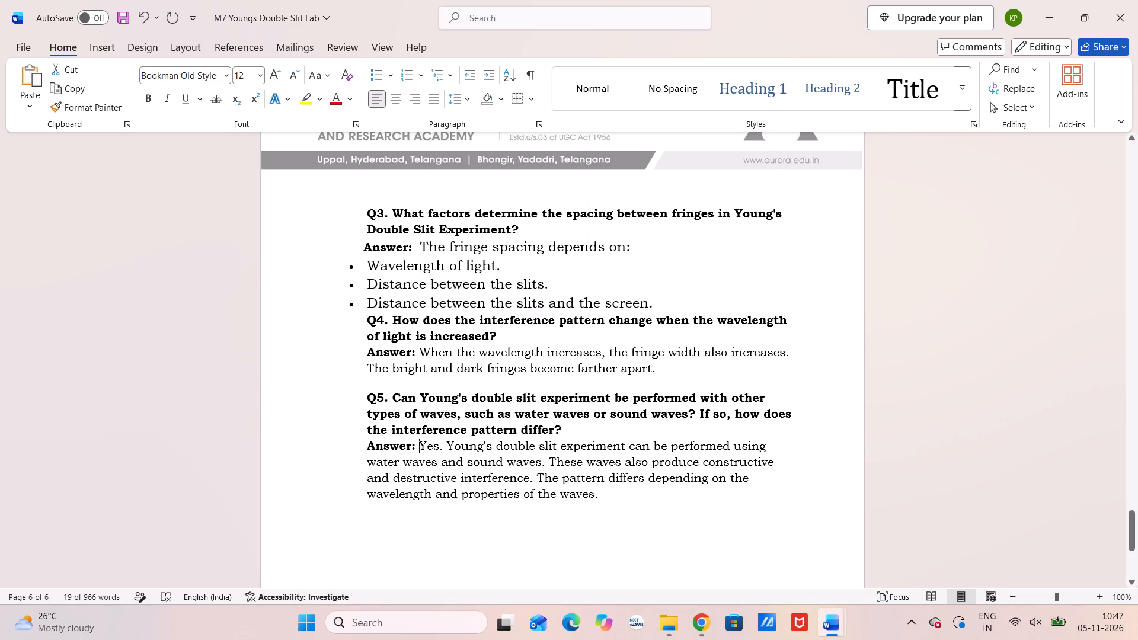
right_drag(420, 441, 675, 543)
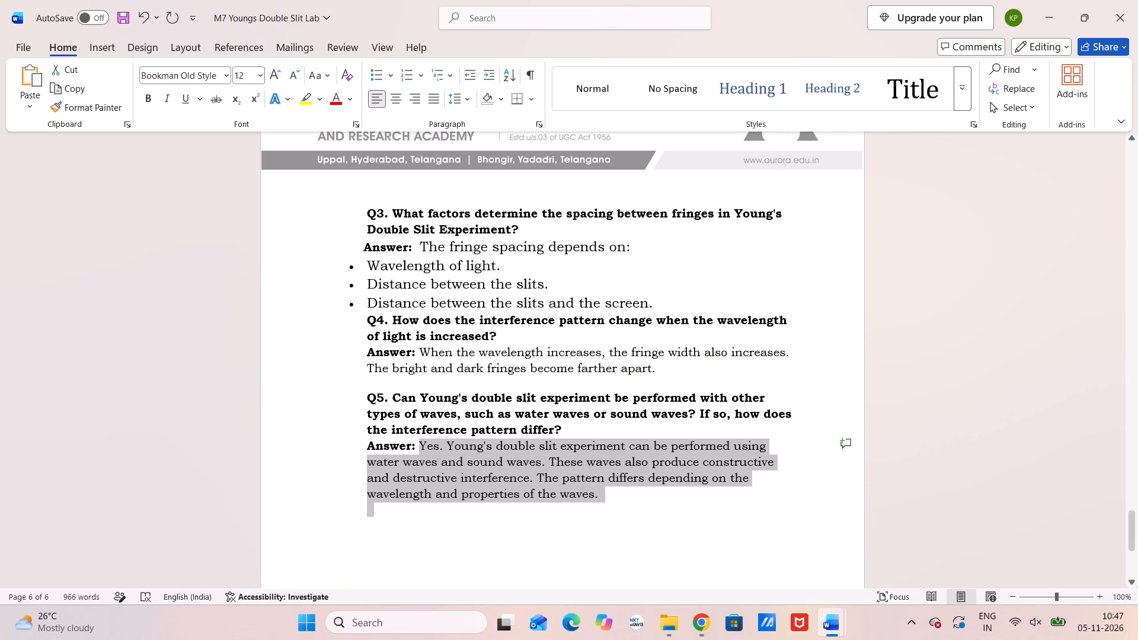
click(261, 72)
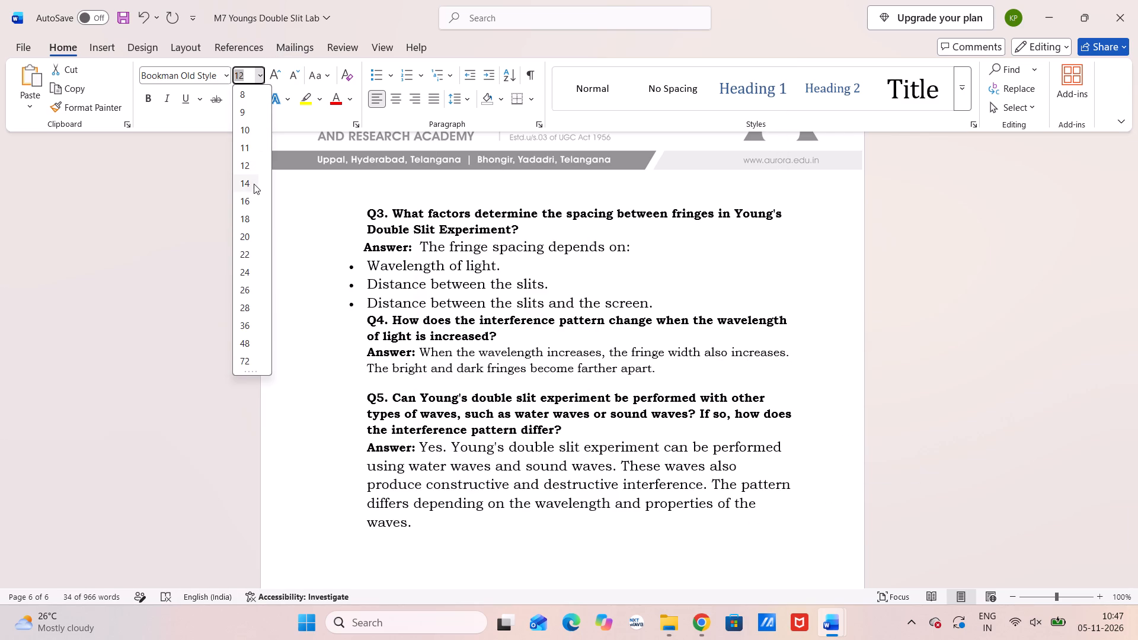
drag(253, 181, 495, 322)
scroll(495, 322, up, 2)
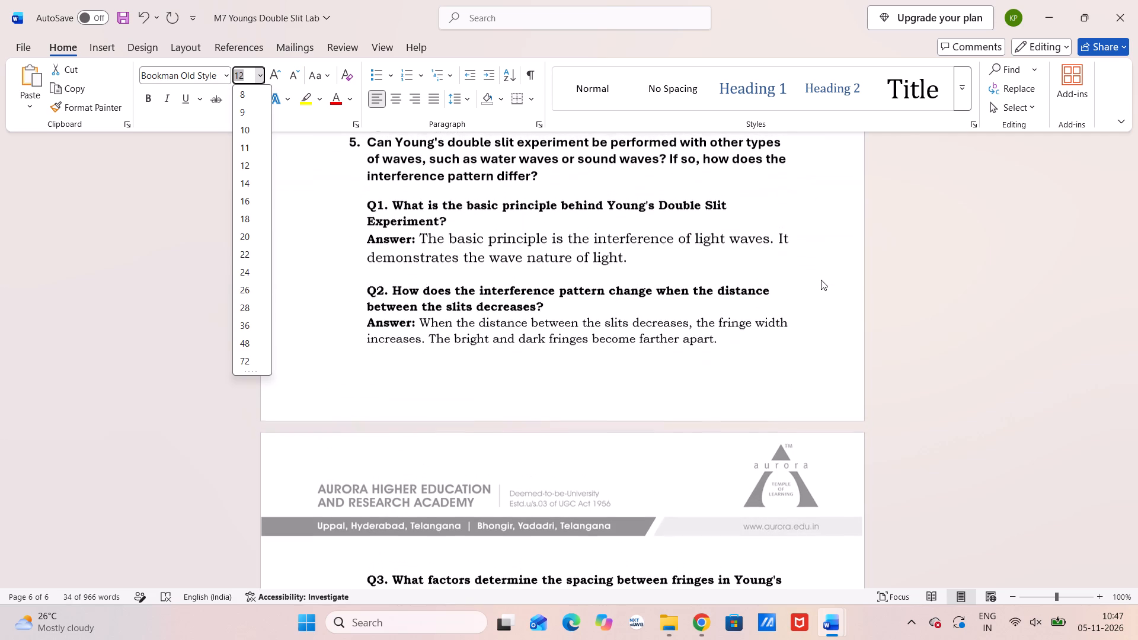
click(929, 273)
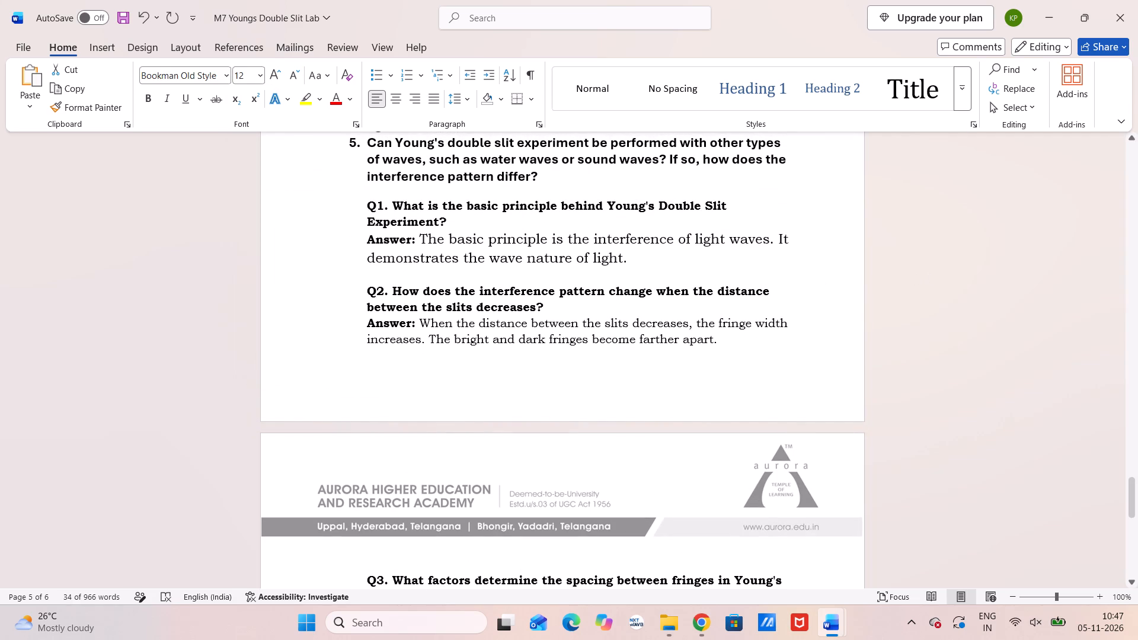
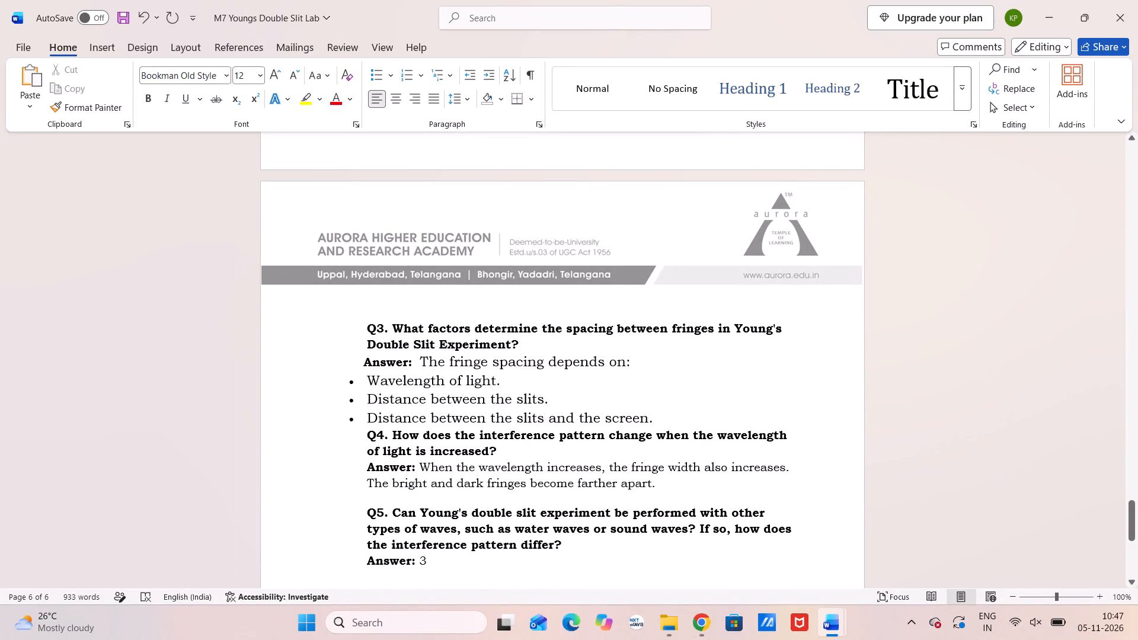
Enter 05-11-2026 in the empty Date row of the student details table on the first page.
scroll(657, 370, up, 20)
scroll(657, 370, up, 16)
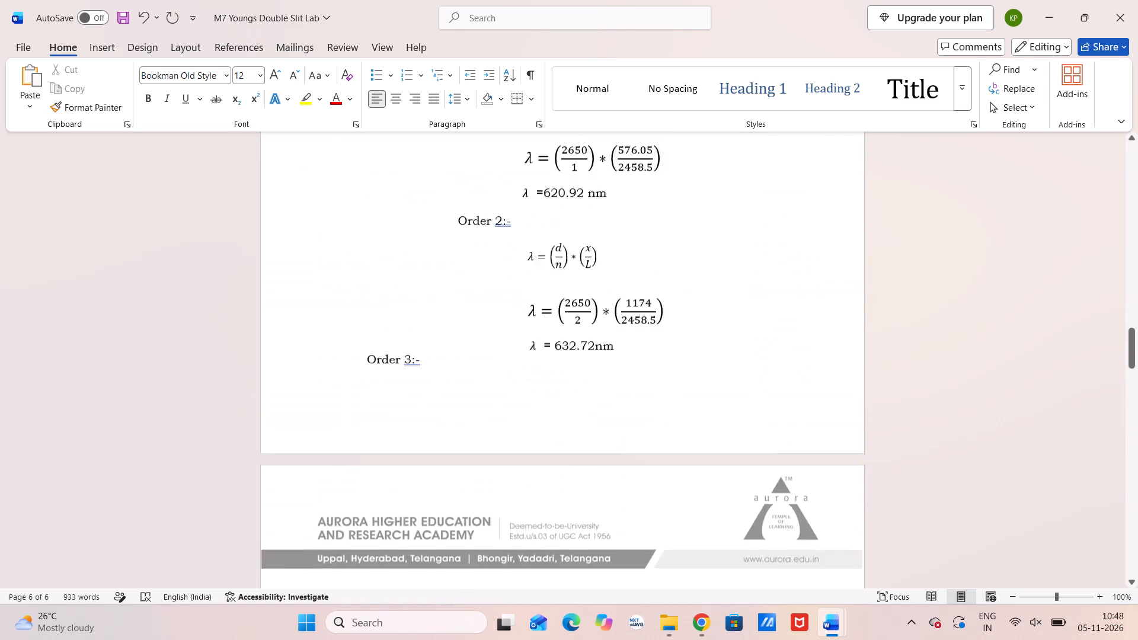
scroll(657, 370, up, 8)
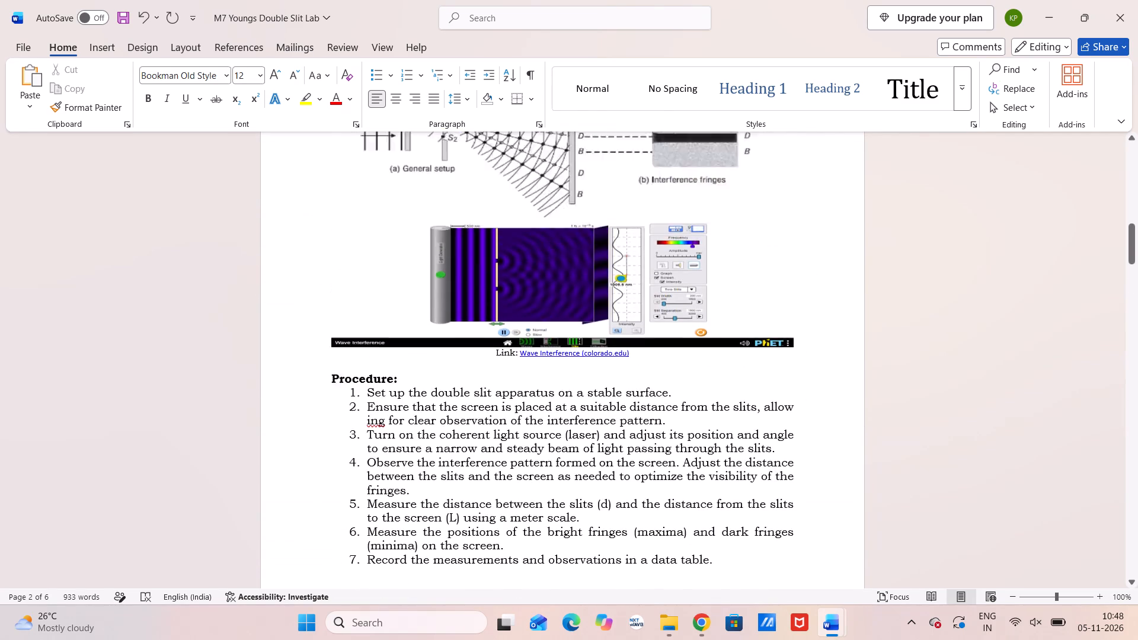
scroll(657, 370, up, 3)
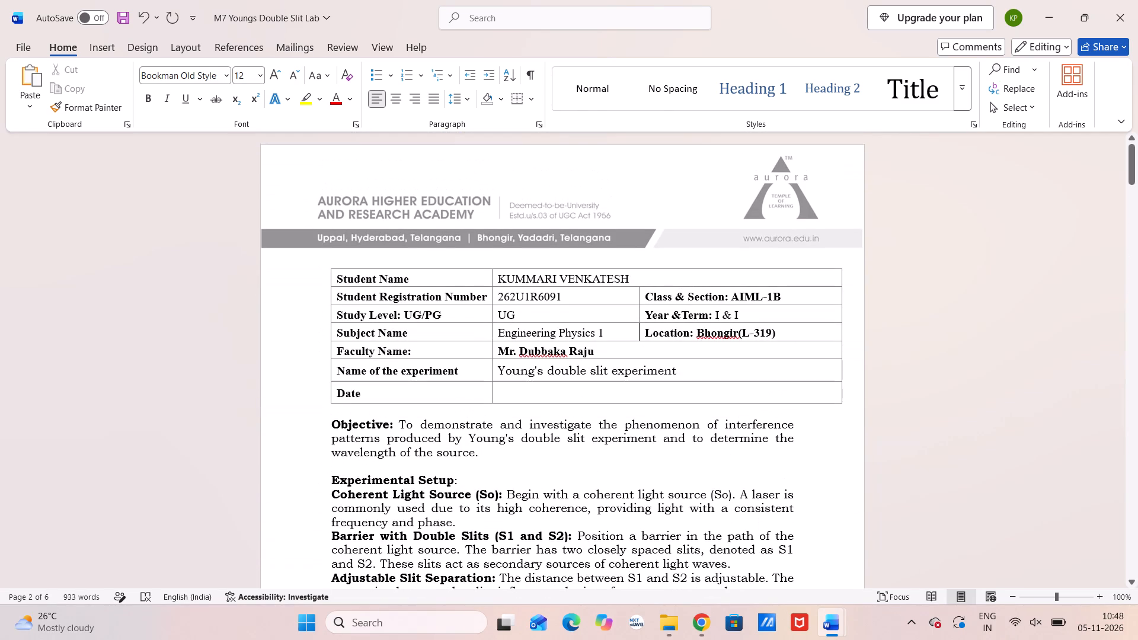
click(516, 391)
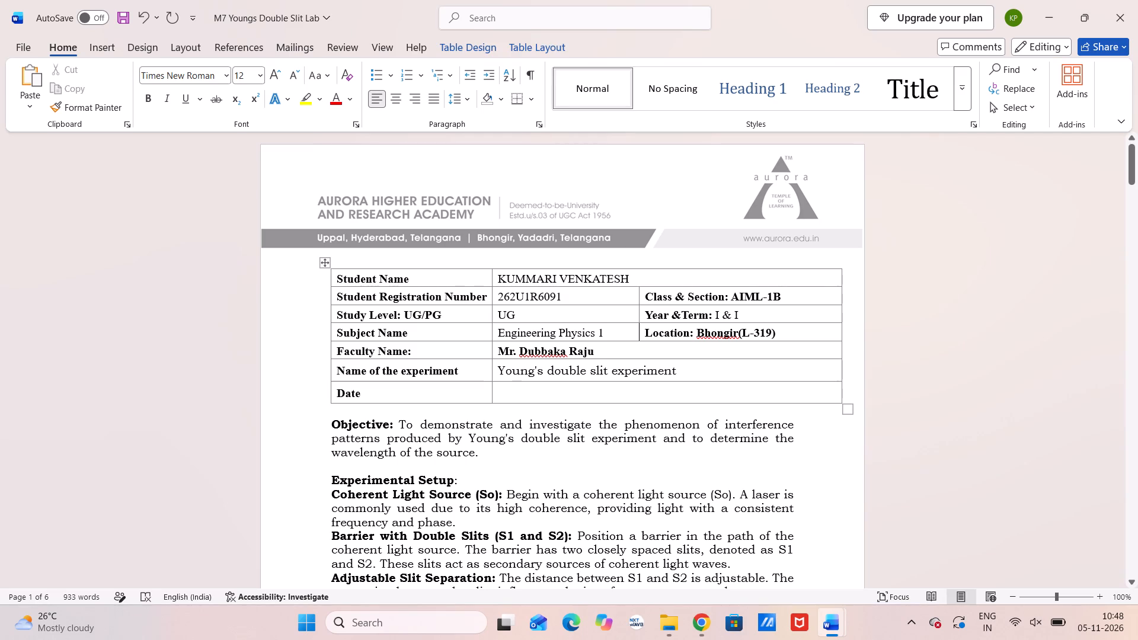
text(.5)
key(BackSpace)
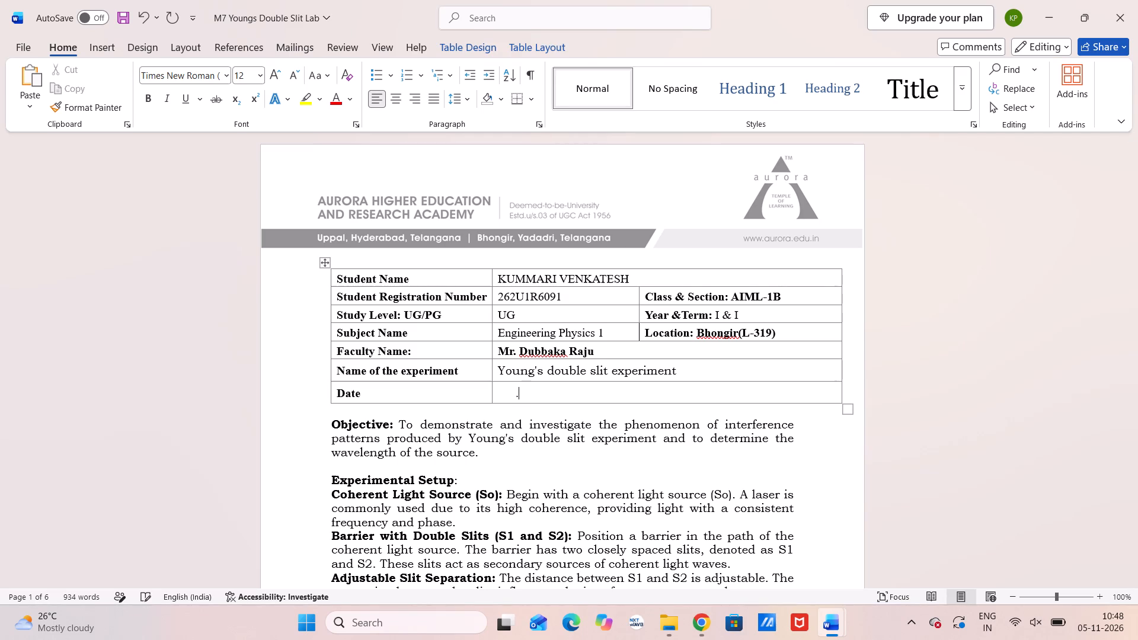
key(BackSpace)
text(05)
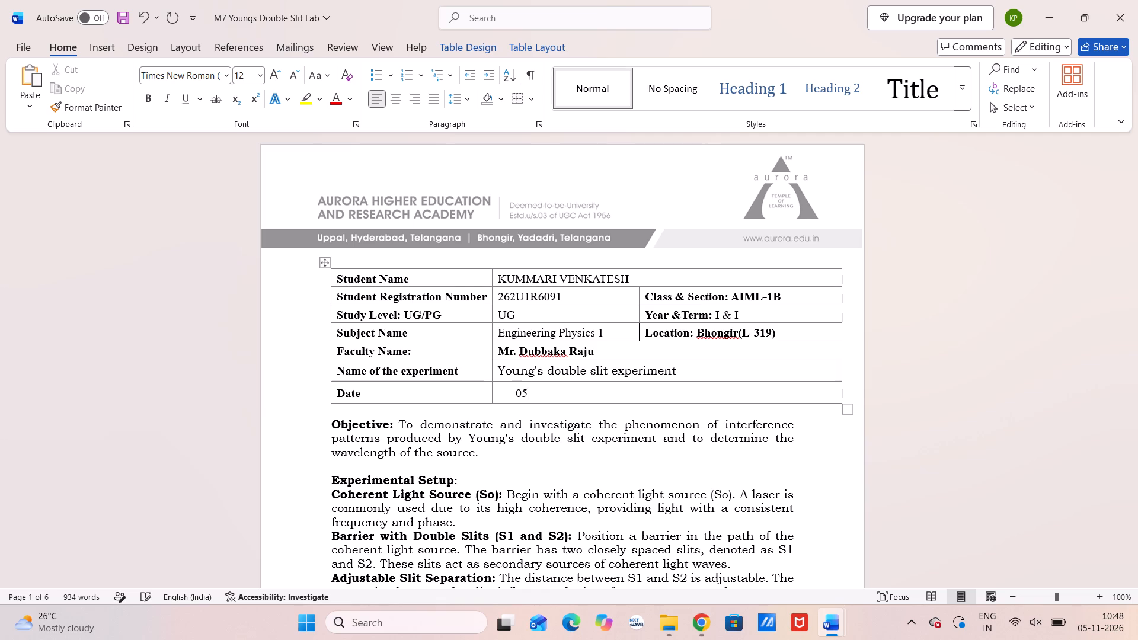
key(minus)
text(11-)
text(2026)
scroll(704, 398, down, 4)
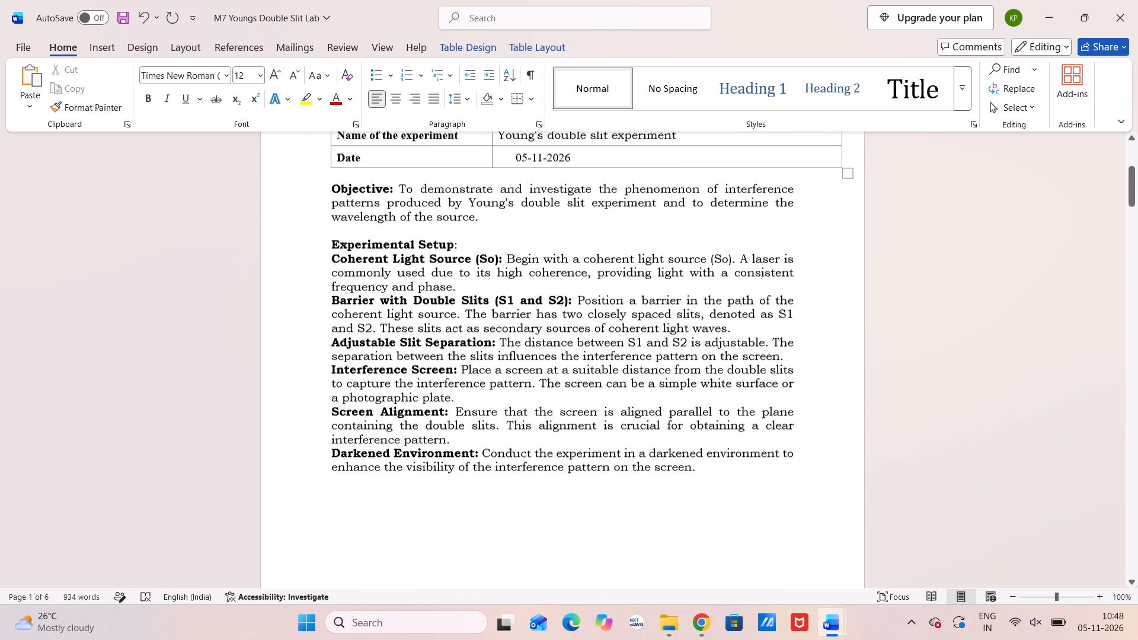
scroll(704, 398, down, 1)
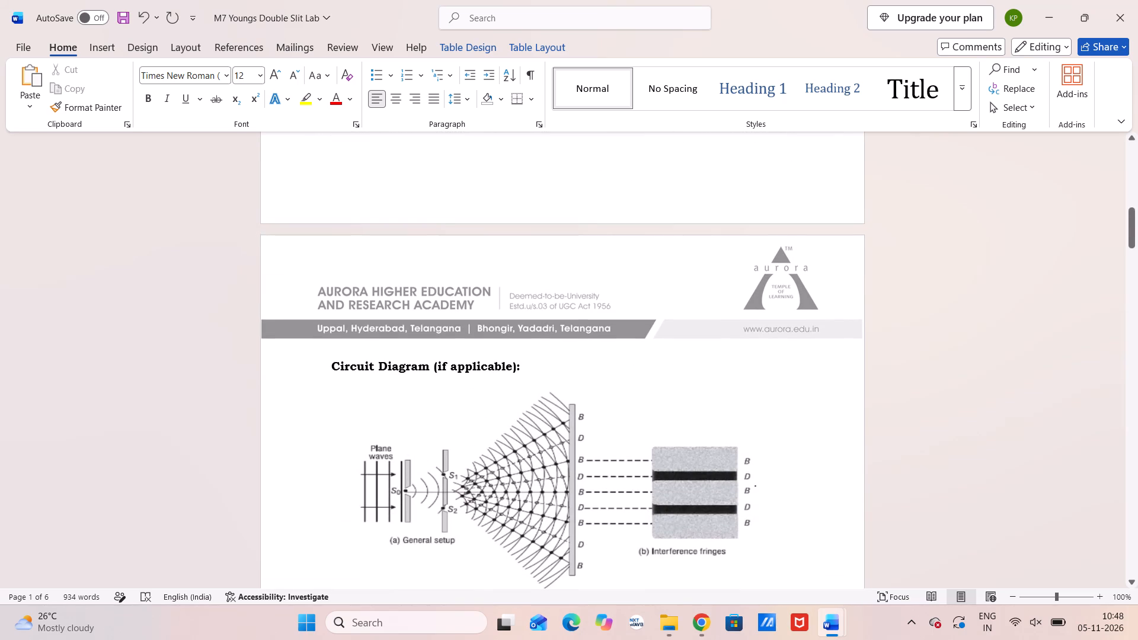
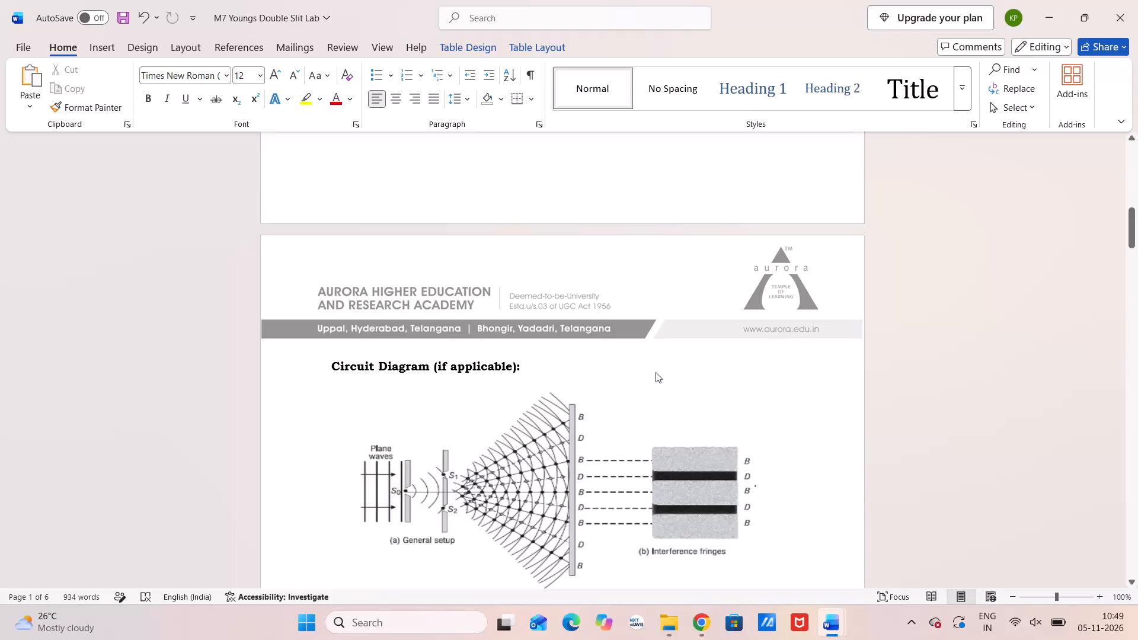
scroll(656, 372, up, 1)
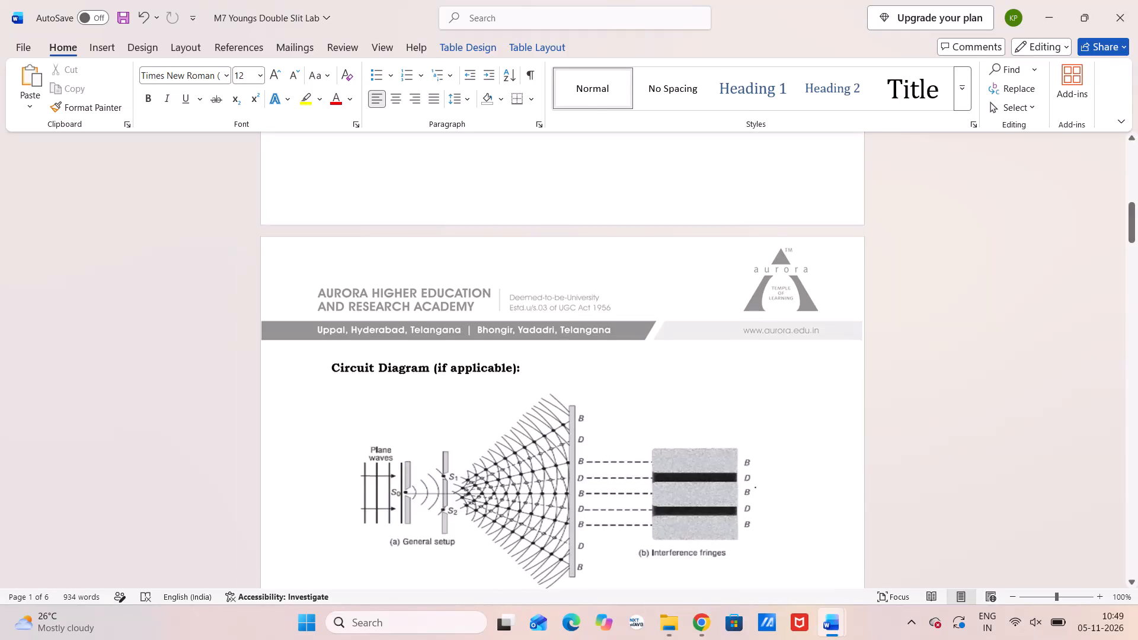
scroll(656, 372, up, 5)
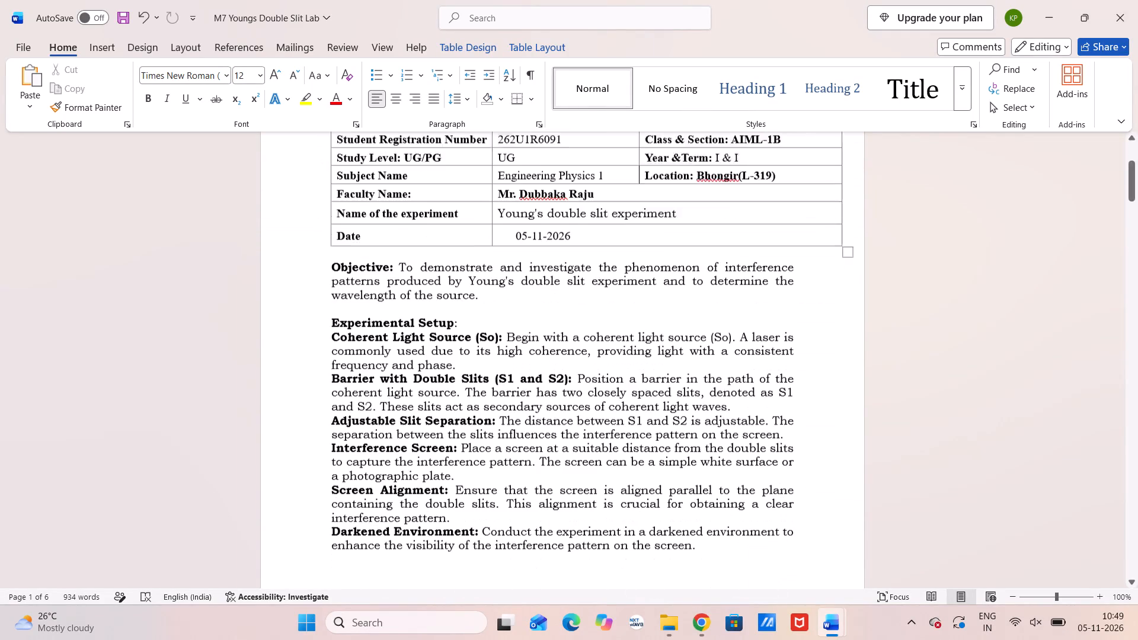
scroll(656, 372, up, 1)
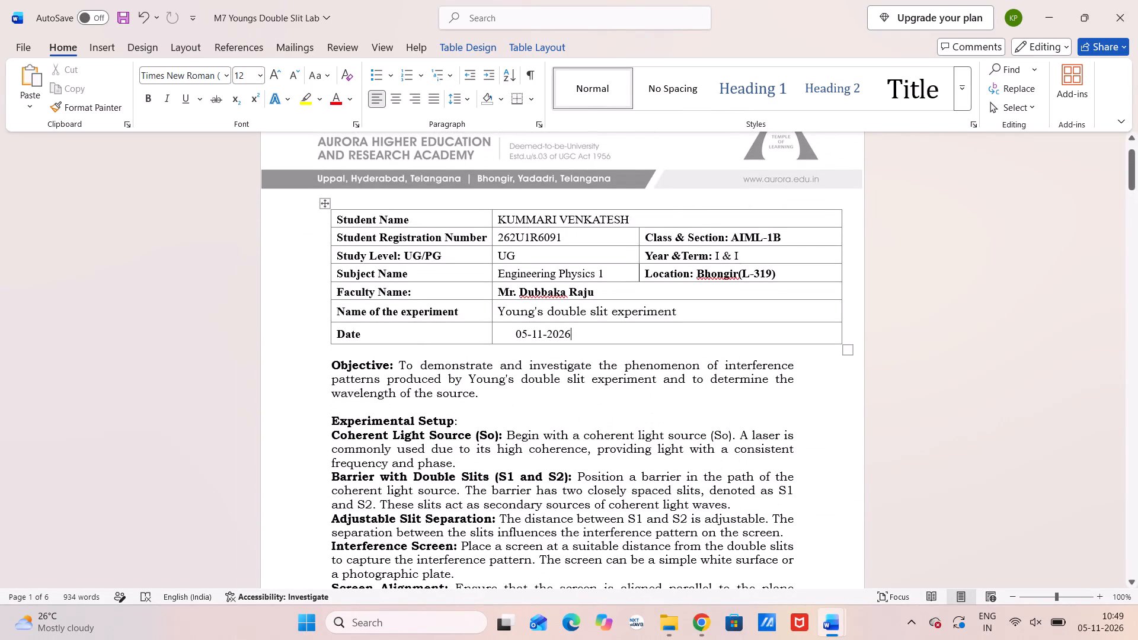
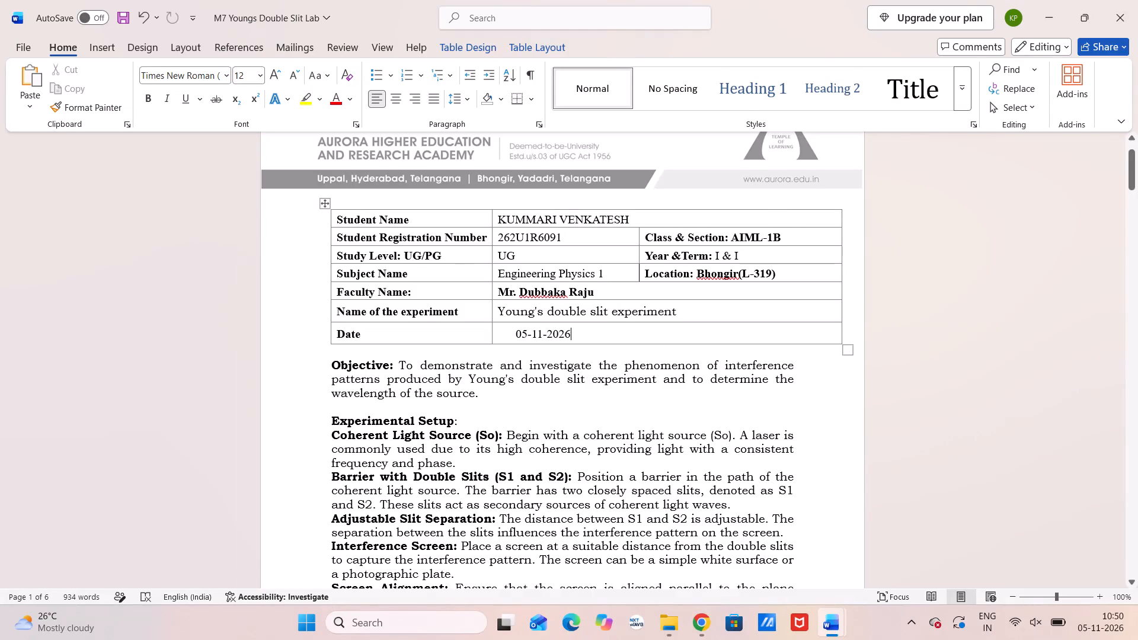
Review the finished lab report from the student details table through the formula calculations, Result, Discussion and closing sections.
click(596, 417)
scroll(596, 417, down, 8)
scroll(596, 417, up, 1)
scroll(596, 417, down, 1)
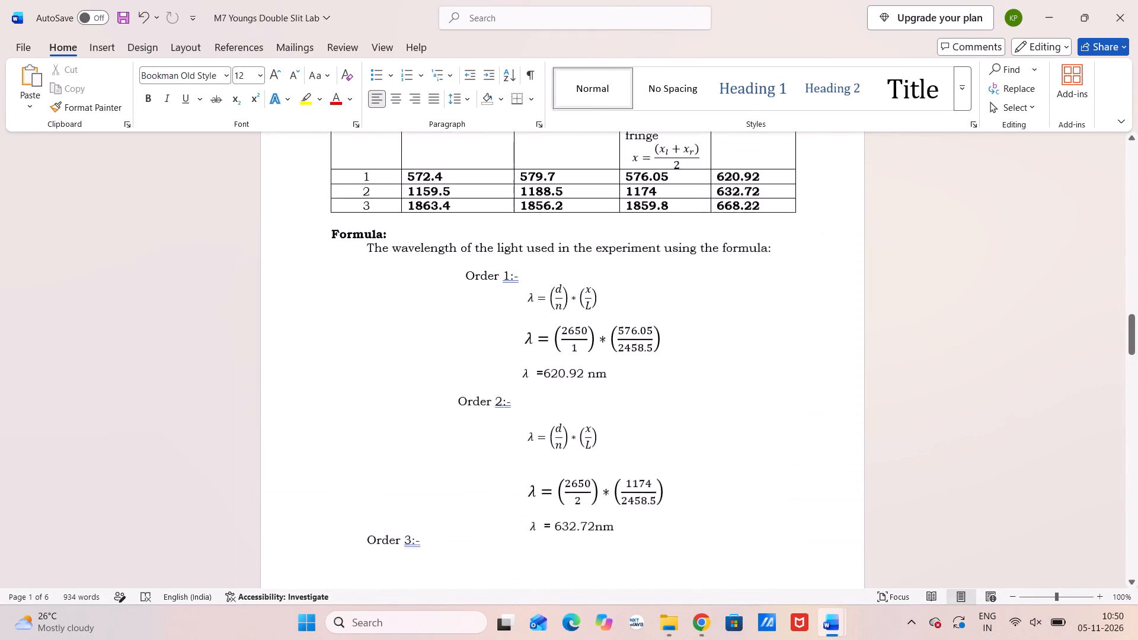
scroll(596, 417, down, 1)
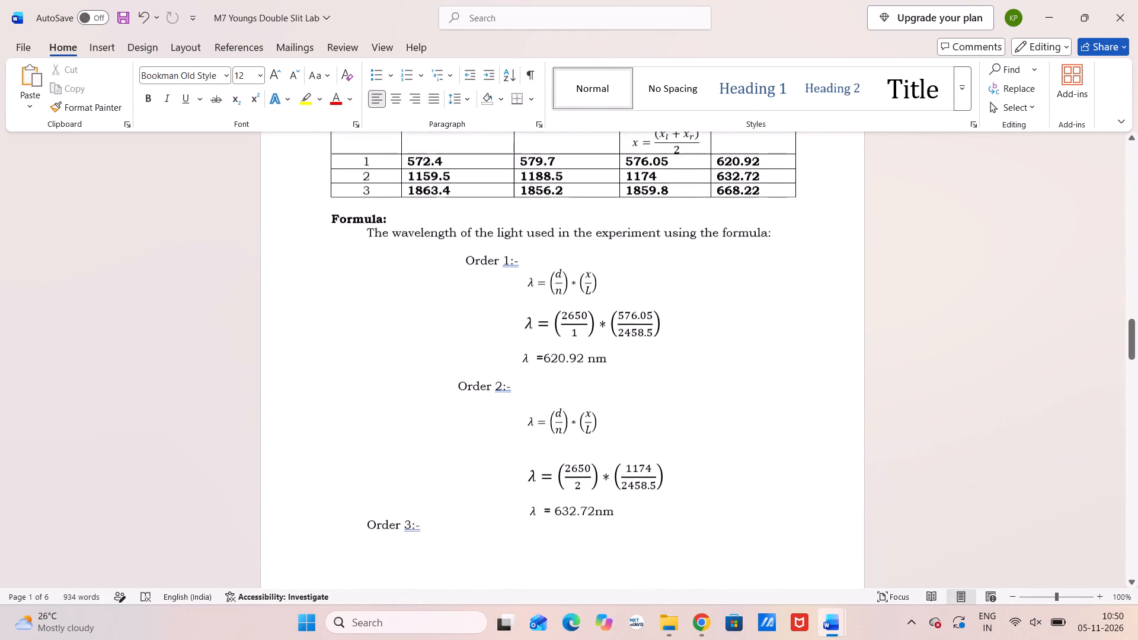
scroll(596, 417, down, 1)
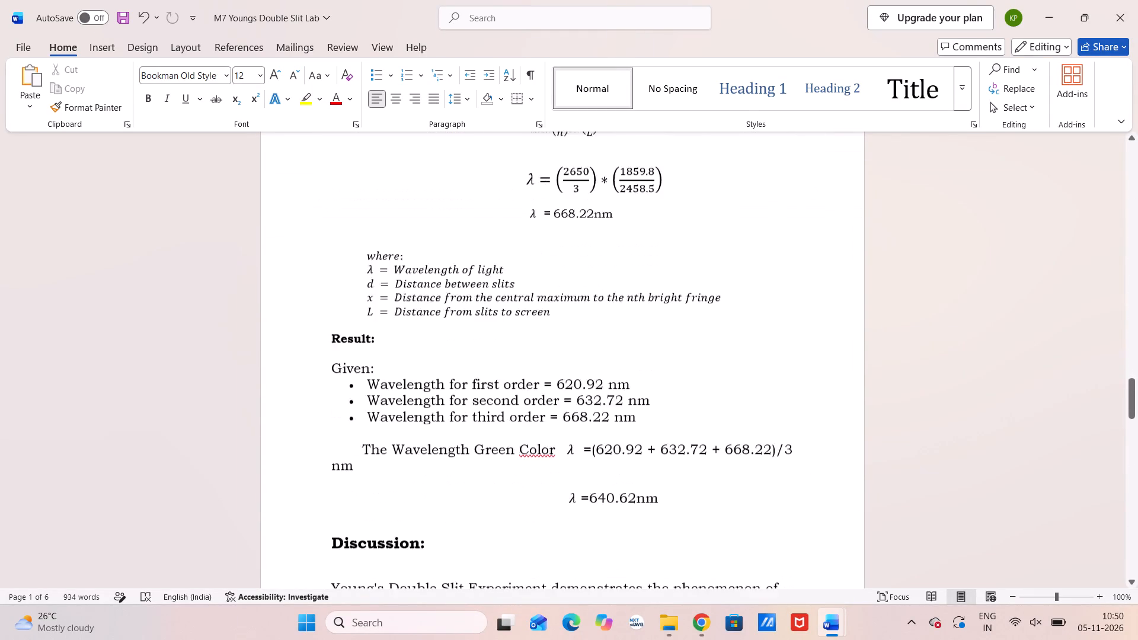
scroll(596, 417, down, 6)
scroll(596, 417, up, 7)
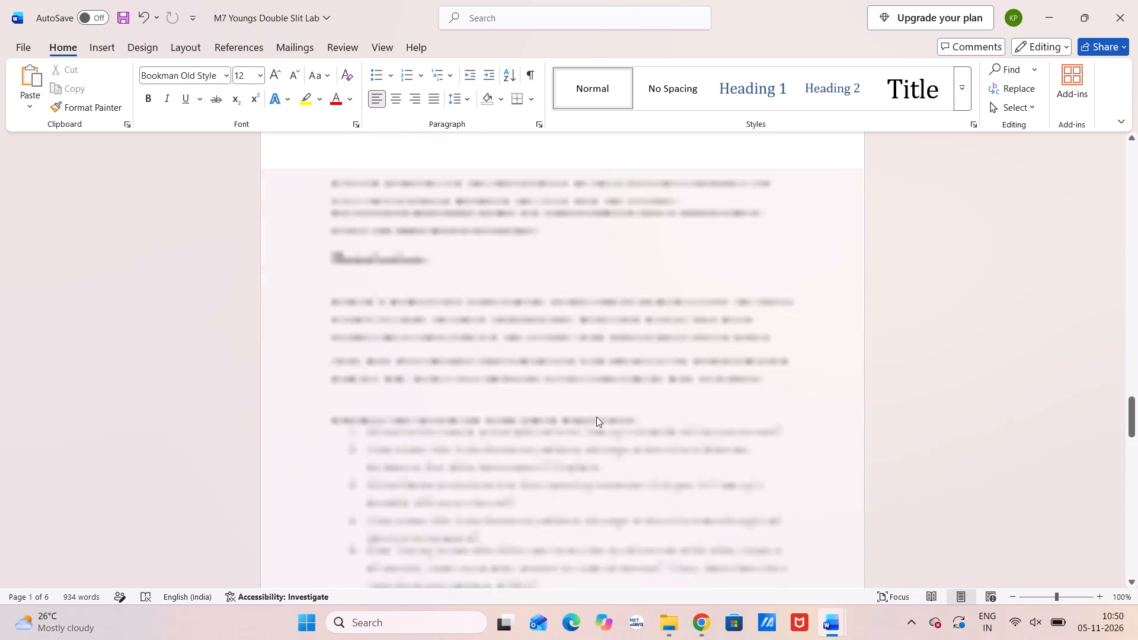
scroll(596, 417, up, 9)
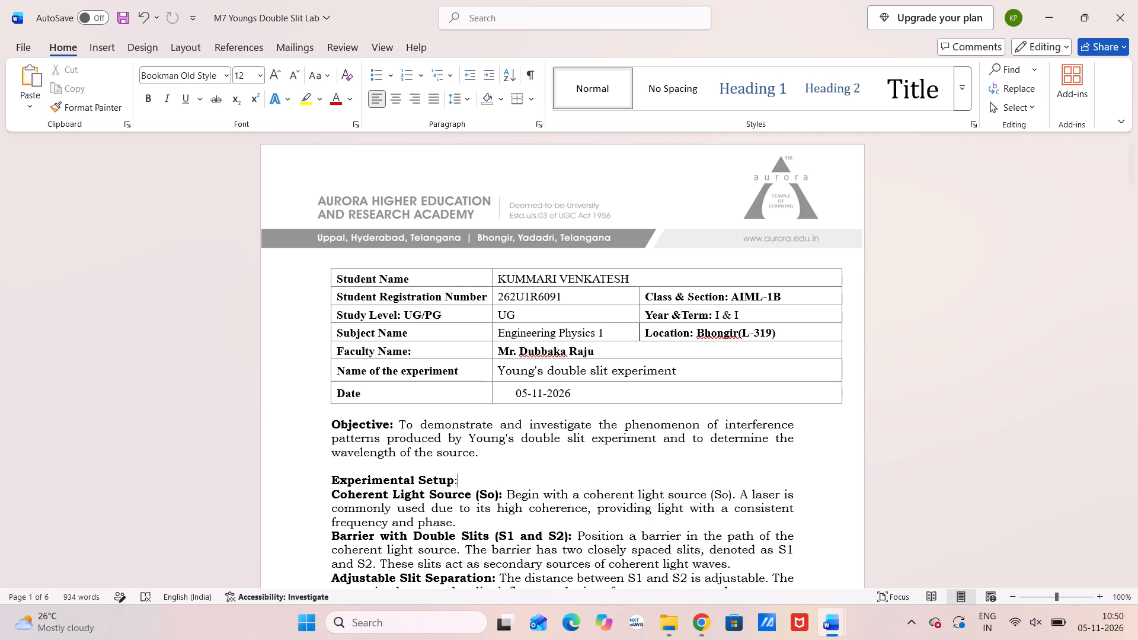
Print the whole report with Microsoft Print to PDF and save it in the Documents folder as LAB7 PHYSICS.
click(596, 417)
key(ctrl+p)
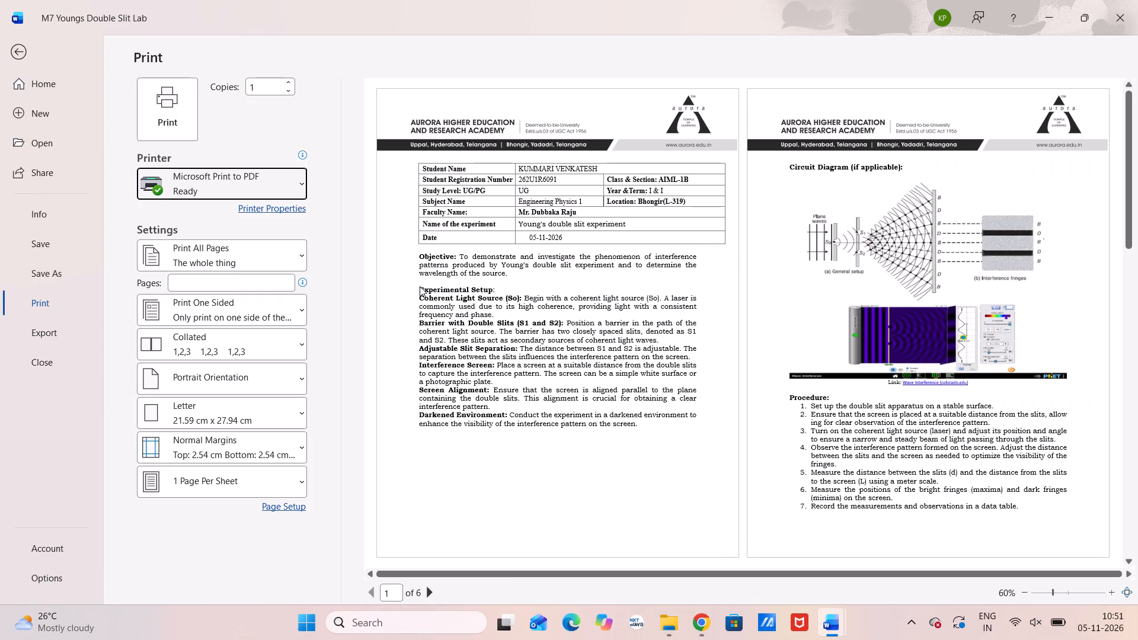
click(171, 121)
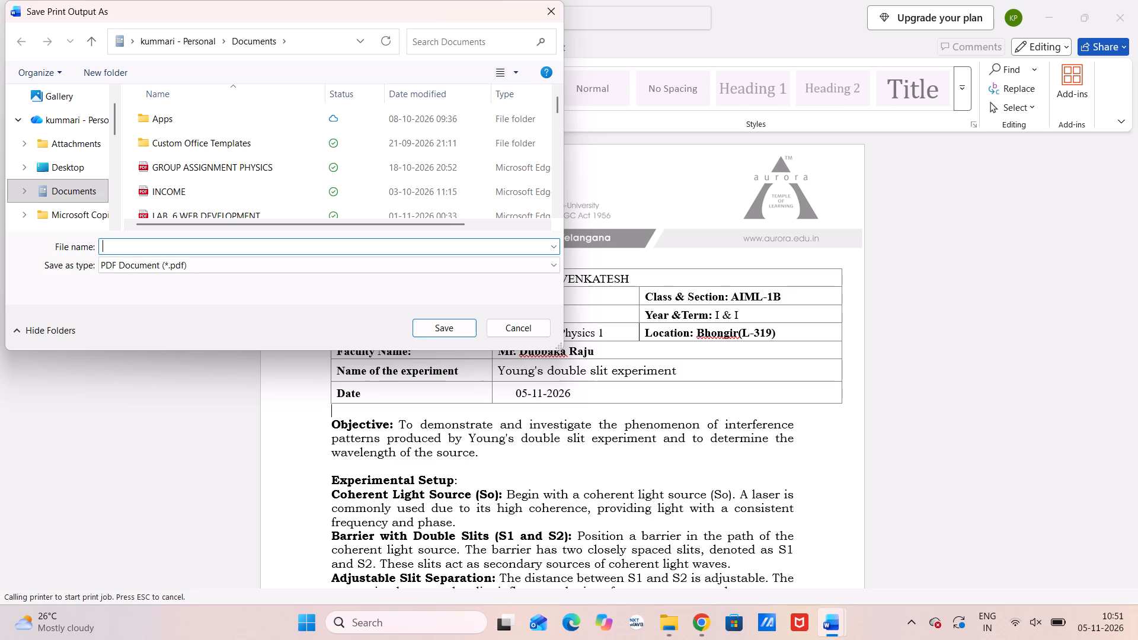
text(lab)
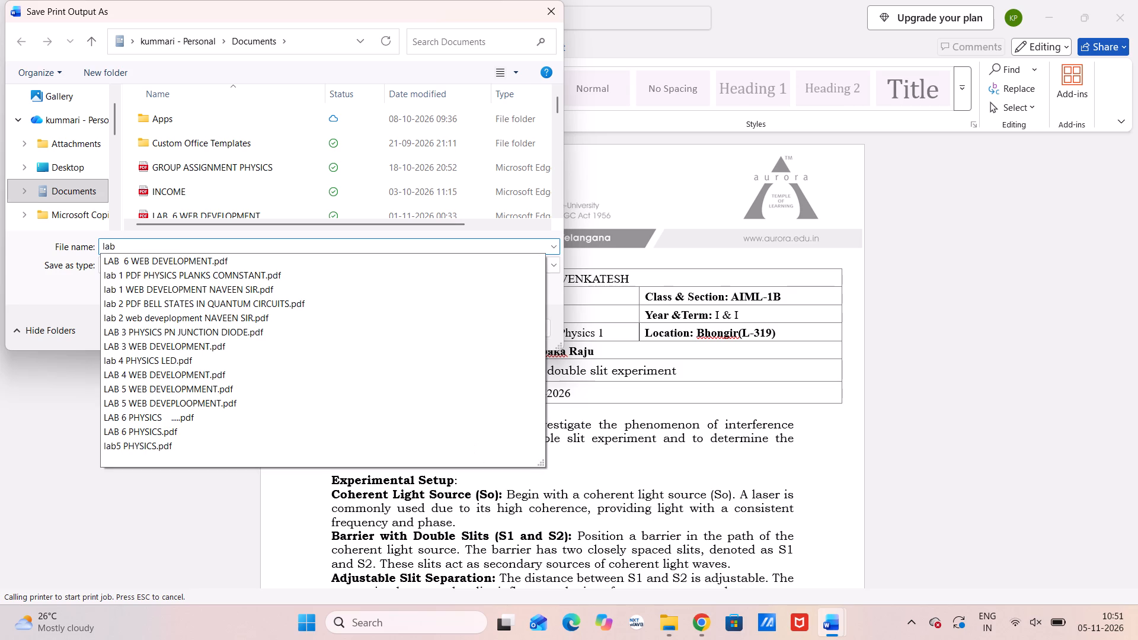
key(BackSpace)
key(BackSpace)
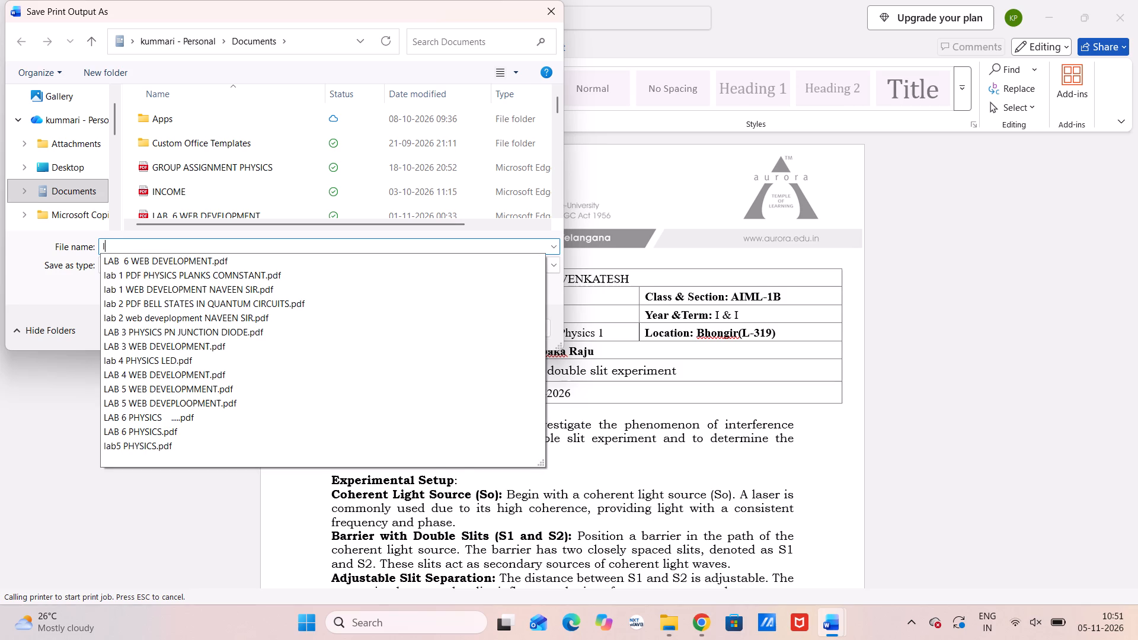
key(BackSpace)
text(LA)
key(b)
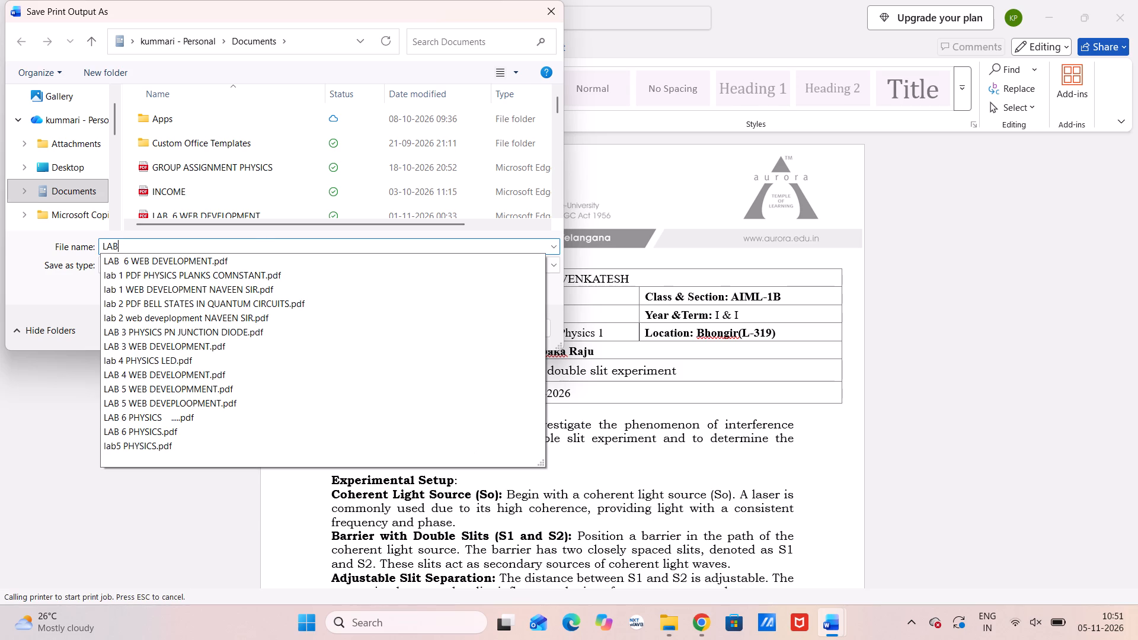
text(7)
key(space)
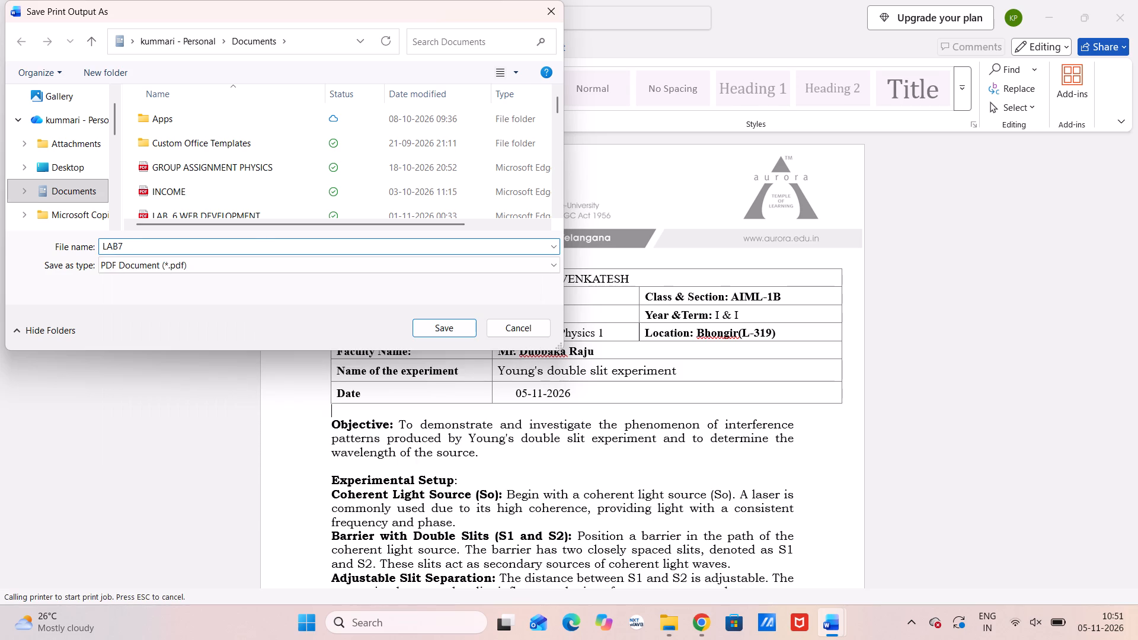
text(PHYSICS)
key(space)
click(439, 331)
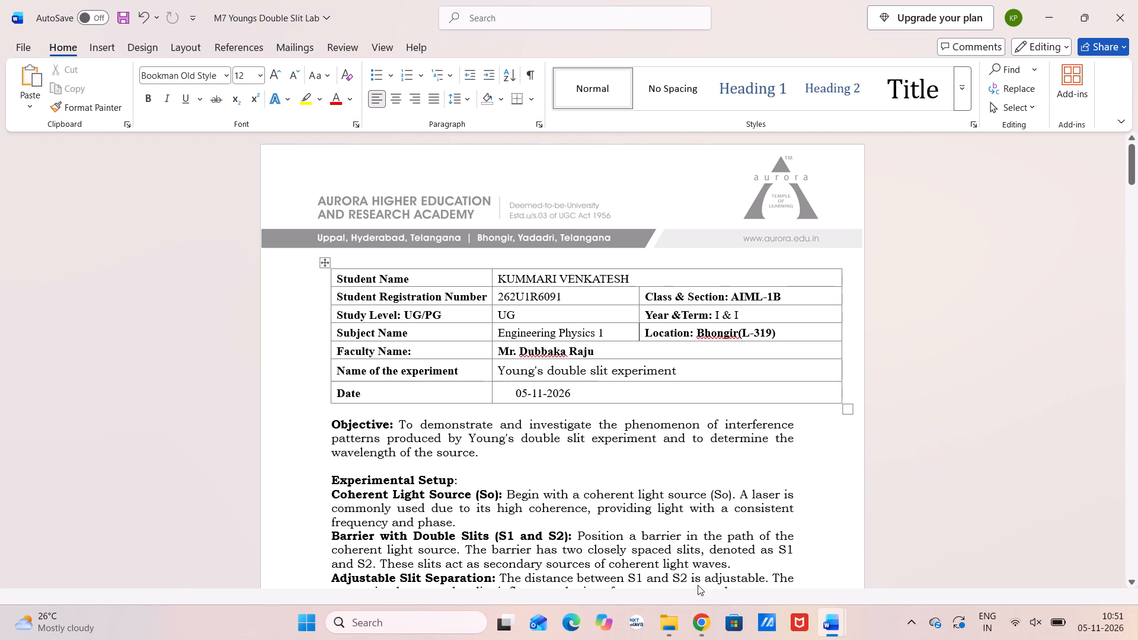
Switch to File Explorer and view the OneDrive Documents folder where the PDF was saved.
click(663, 631)
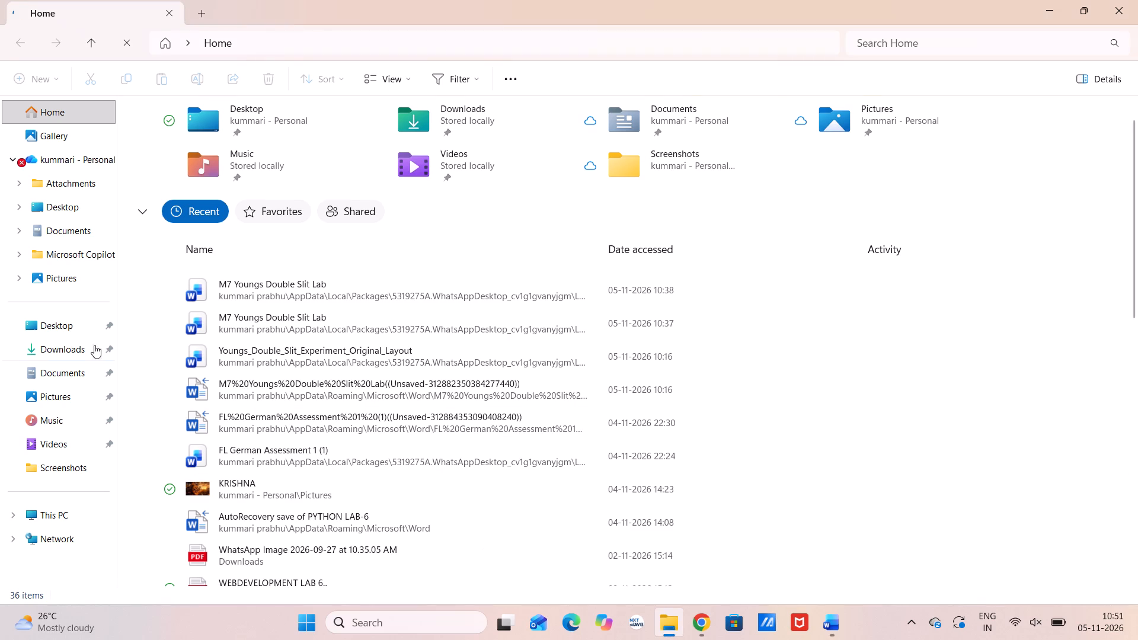
click(76, 234)
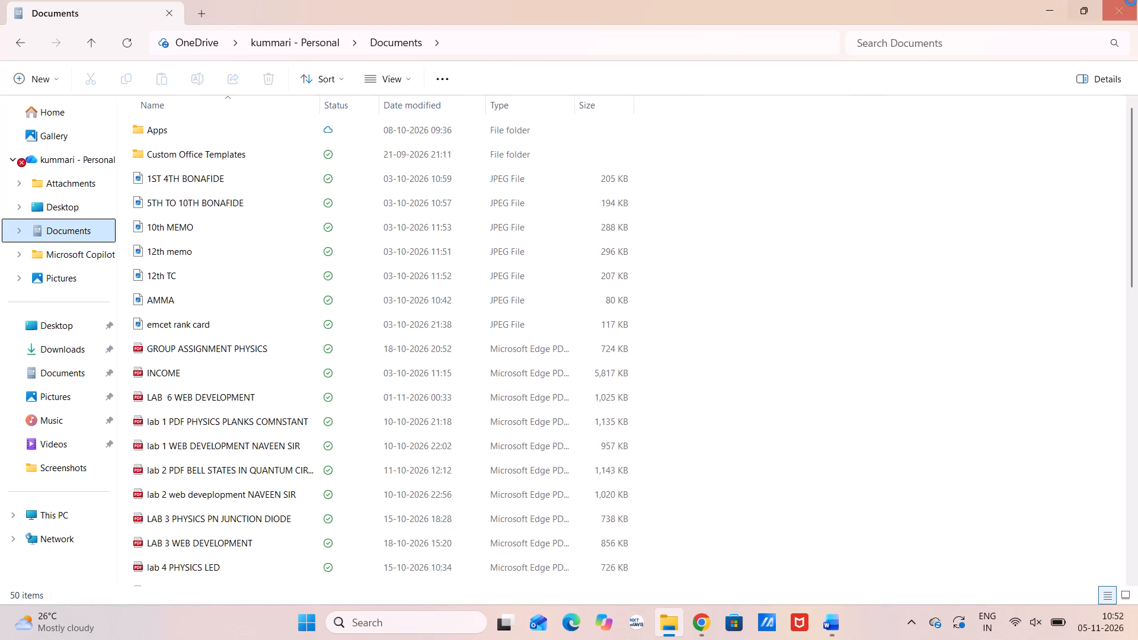
click(1049, 18)
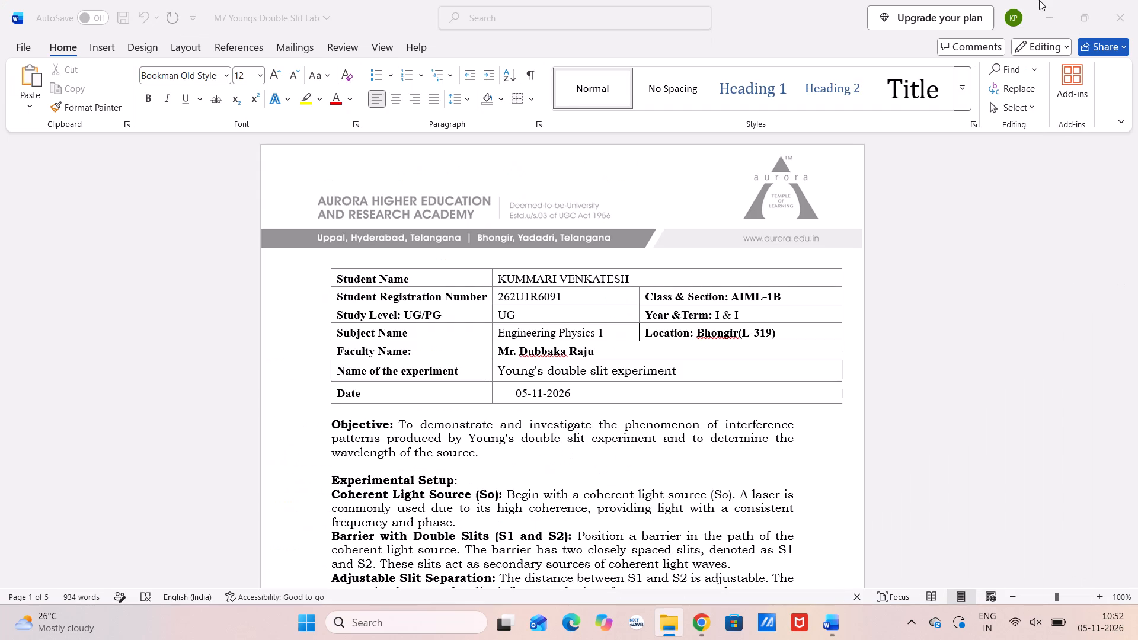
Close the recovered unsaved read-only copy of the M7 Youngs Double Slit Lab document.
click(1047, 14)
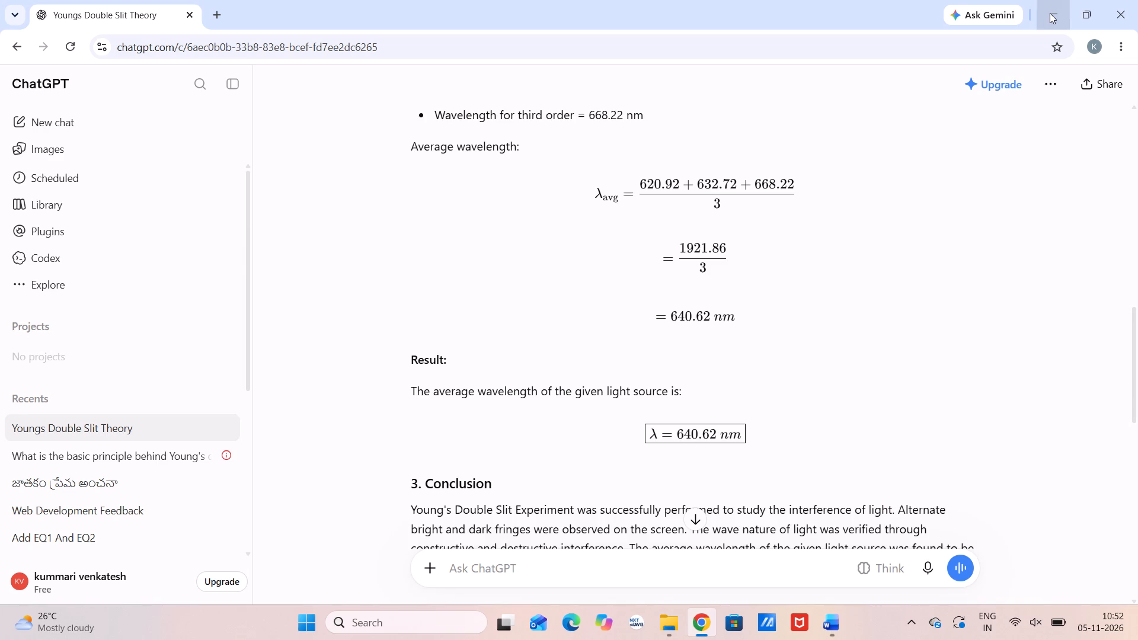
click(1050, 13)
click(1050, 13)
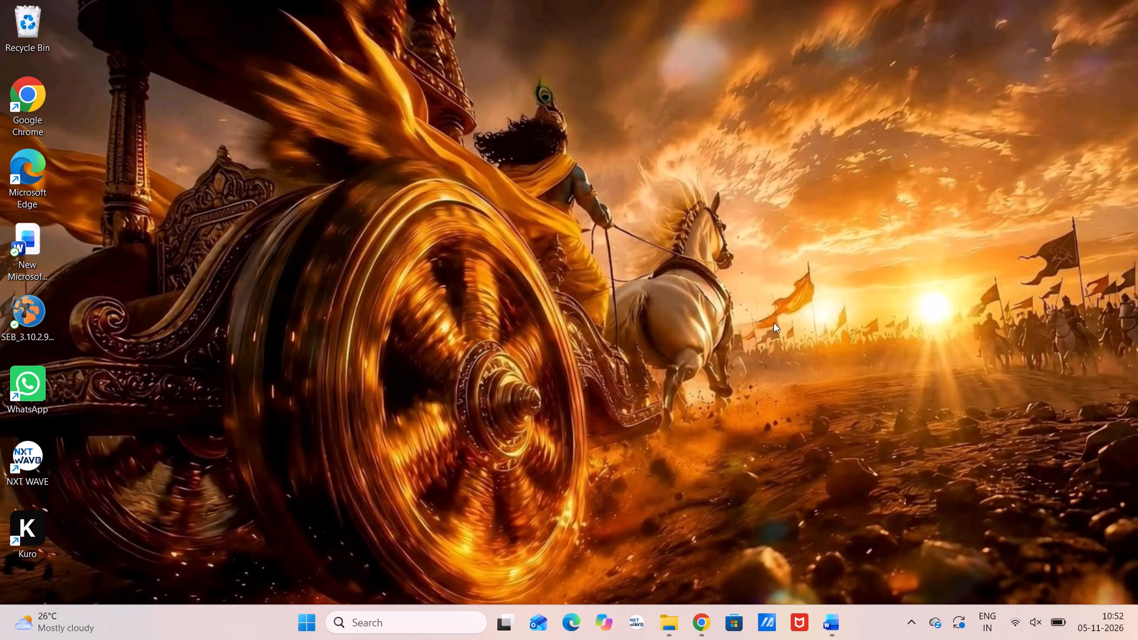
key(alt+Tab)
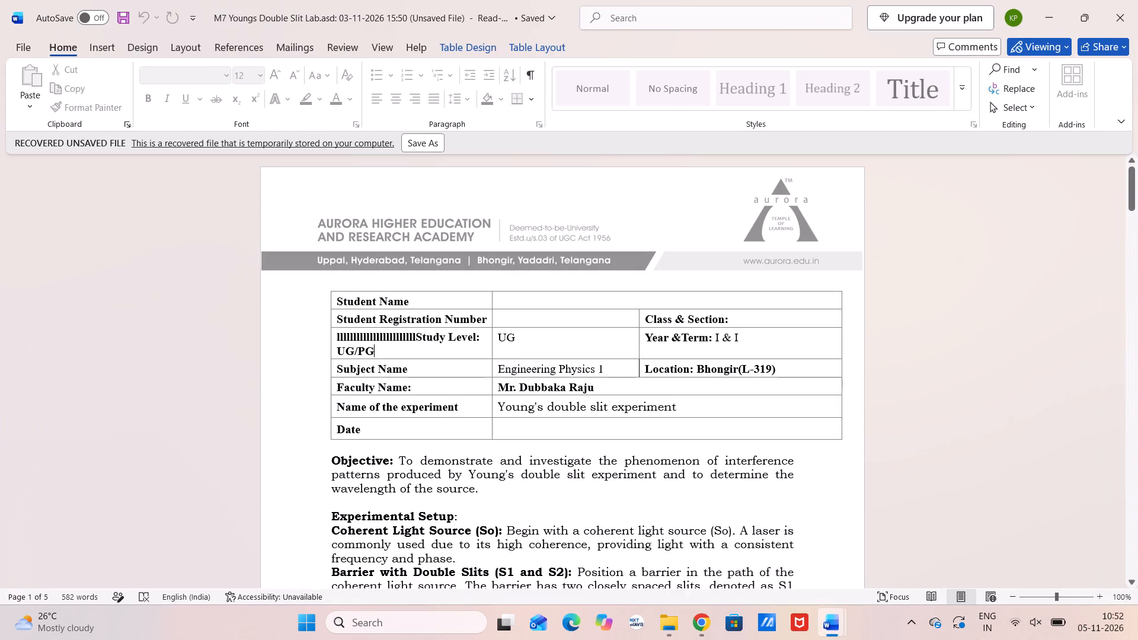
click(1134, 0)
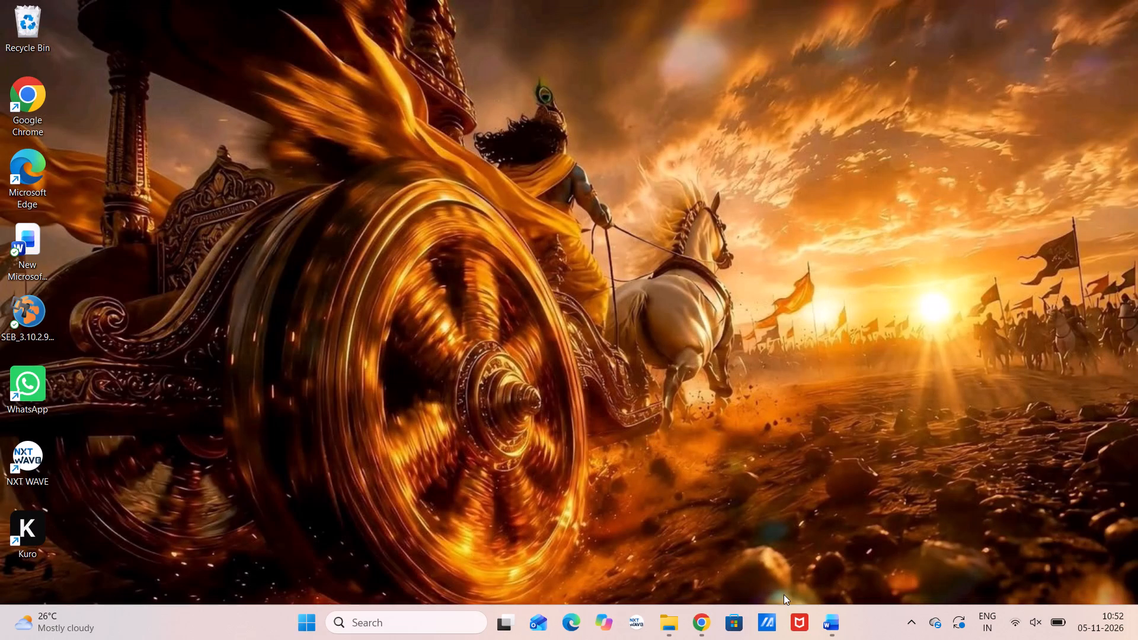
Switch back to the completed report in Word and check the third-order calculation, Result and Discussion layout.
key(alt+Tab)
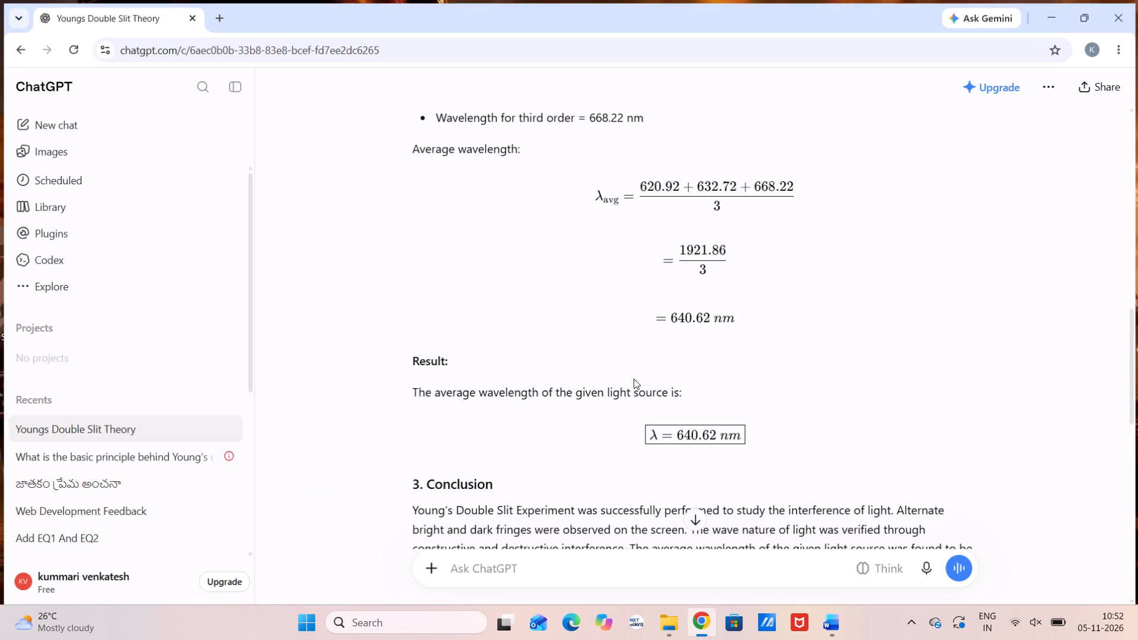
click(836, 635)
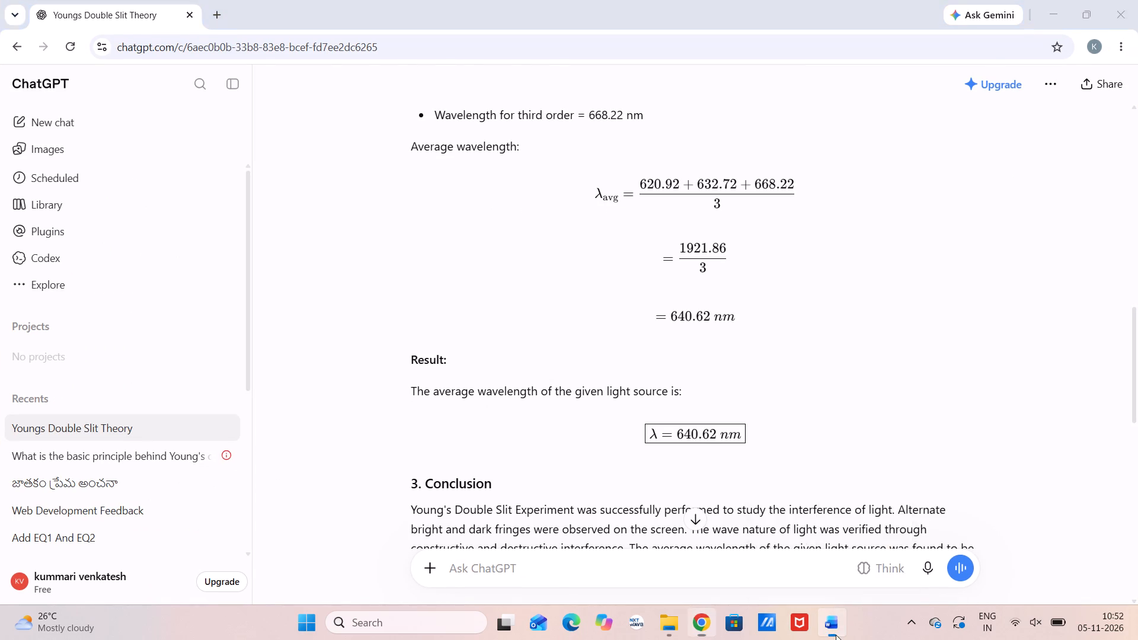
scroll(638, 428, down, 6)
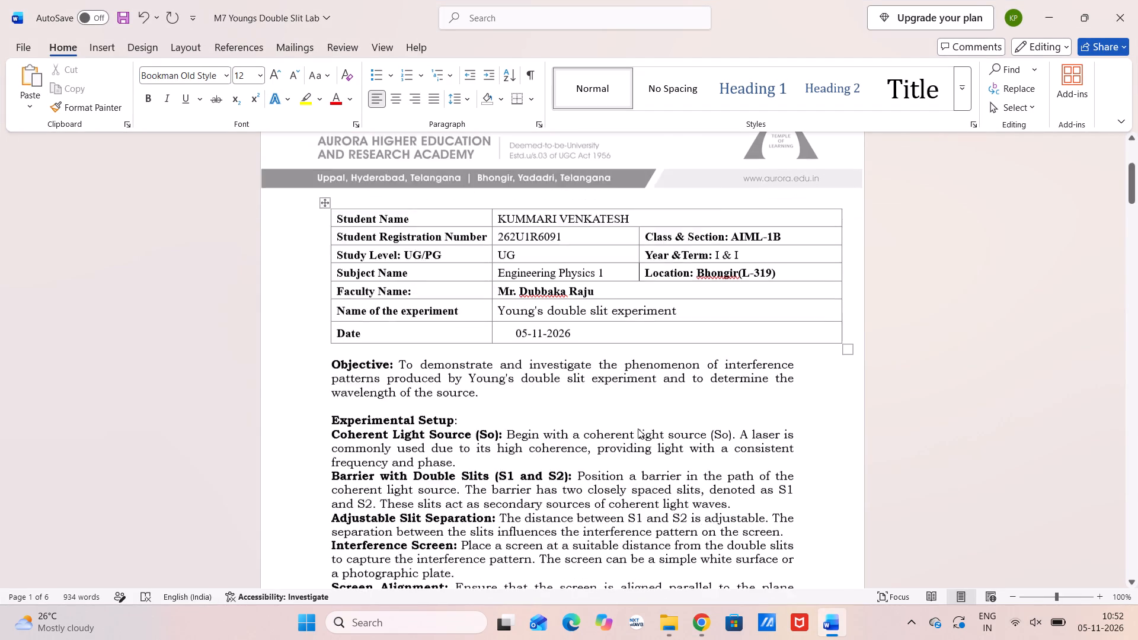
scroll(638, 428, down, 20)
scroll(638, 428, down, 2)
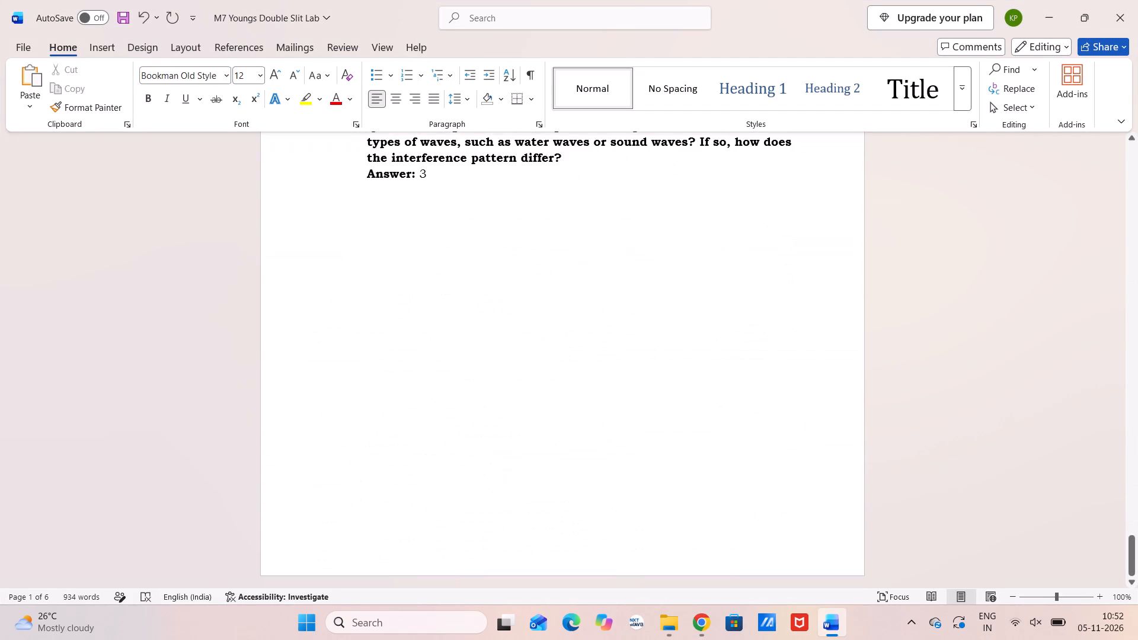
scroll(638, 428, down, 1)
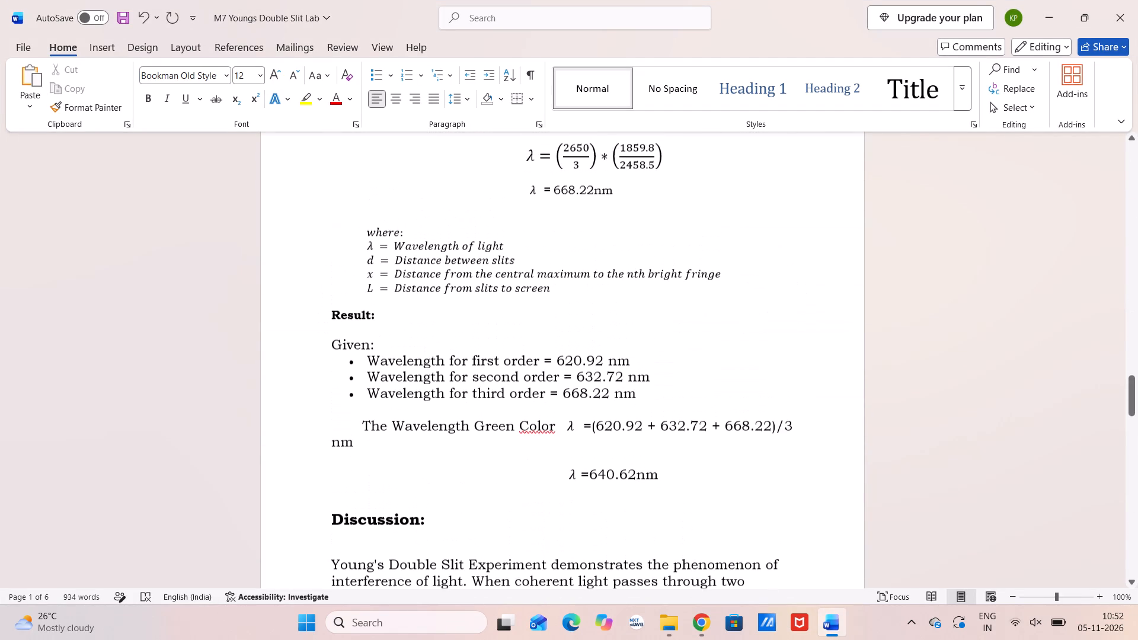
scroll(553, 466, up, 3)
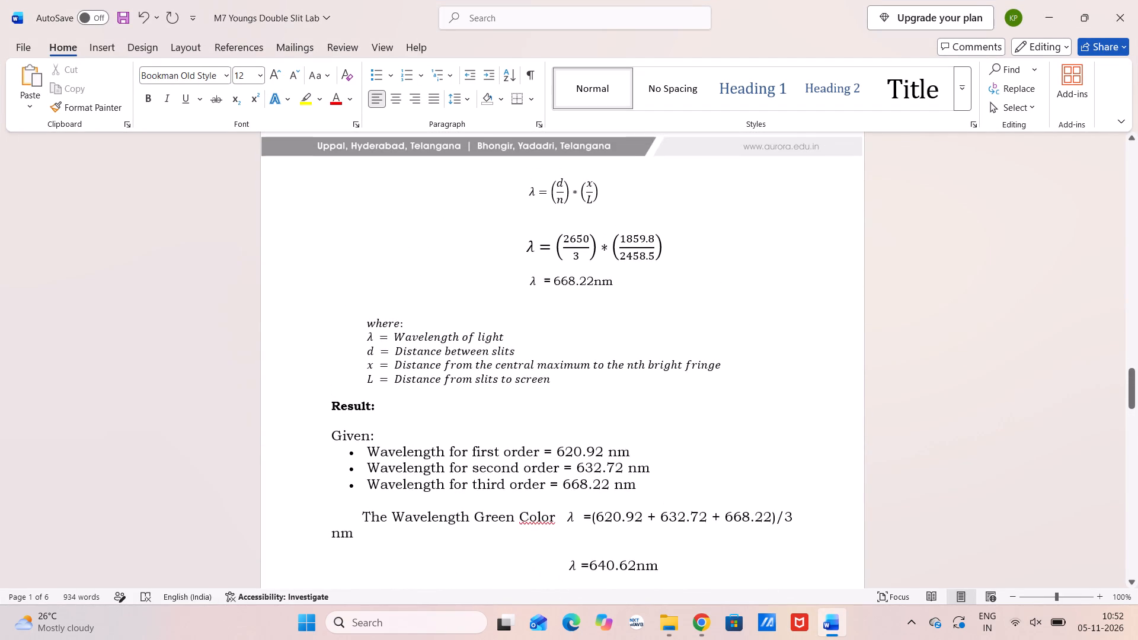
scroll(576, 365, up, 4)
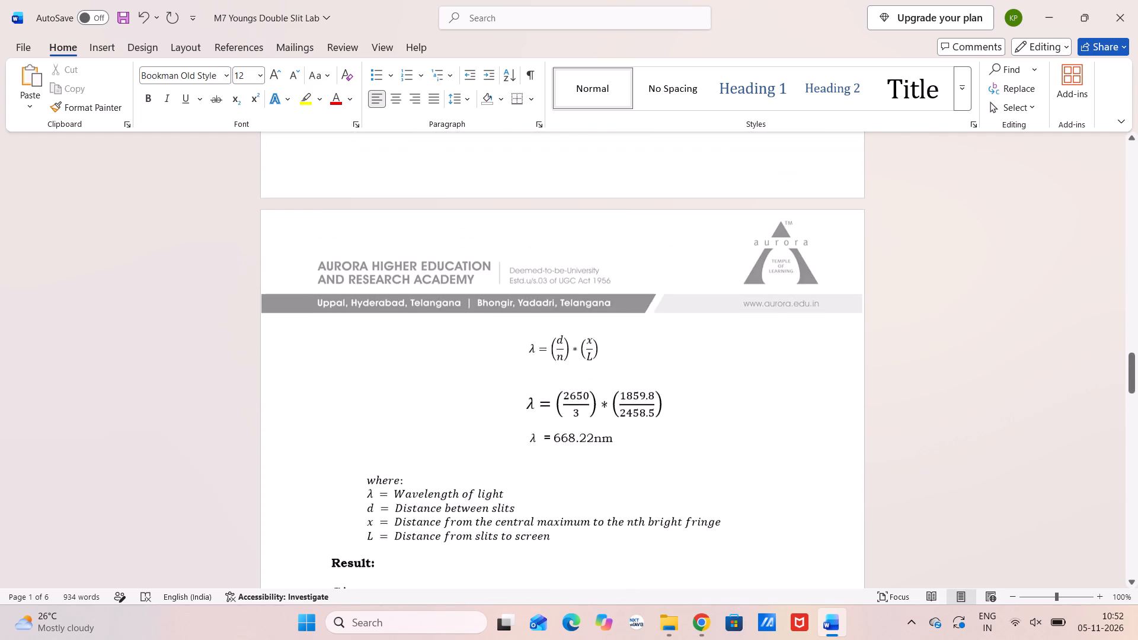
scroll(576, 365, up, 1)
scroll(576, 365, down, 1)
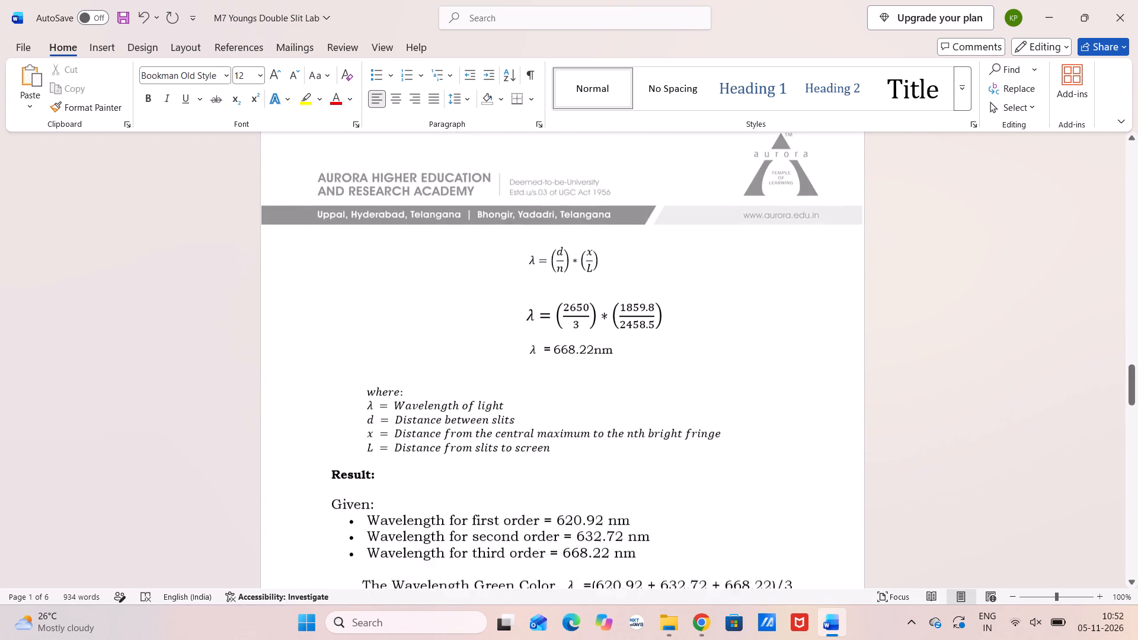
scroll(576, 365, down, 2)
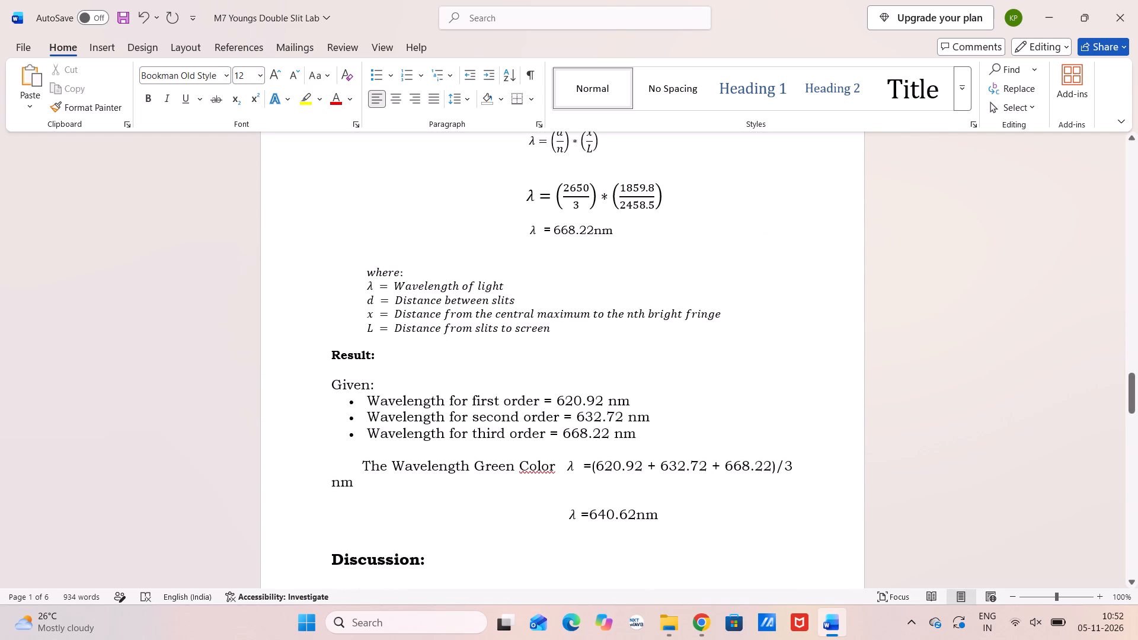
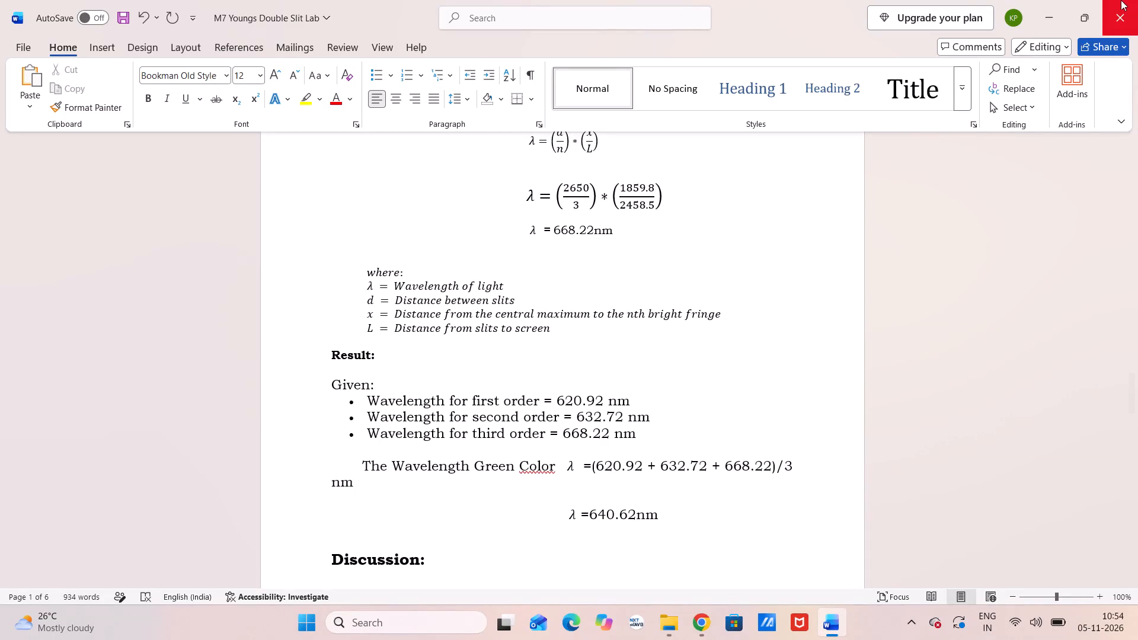
Minimize the lab report in Word and the ChatGPT browser window to show the desktop.
click(1043, 17)
triple_click(1043, 17)
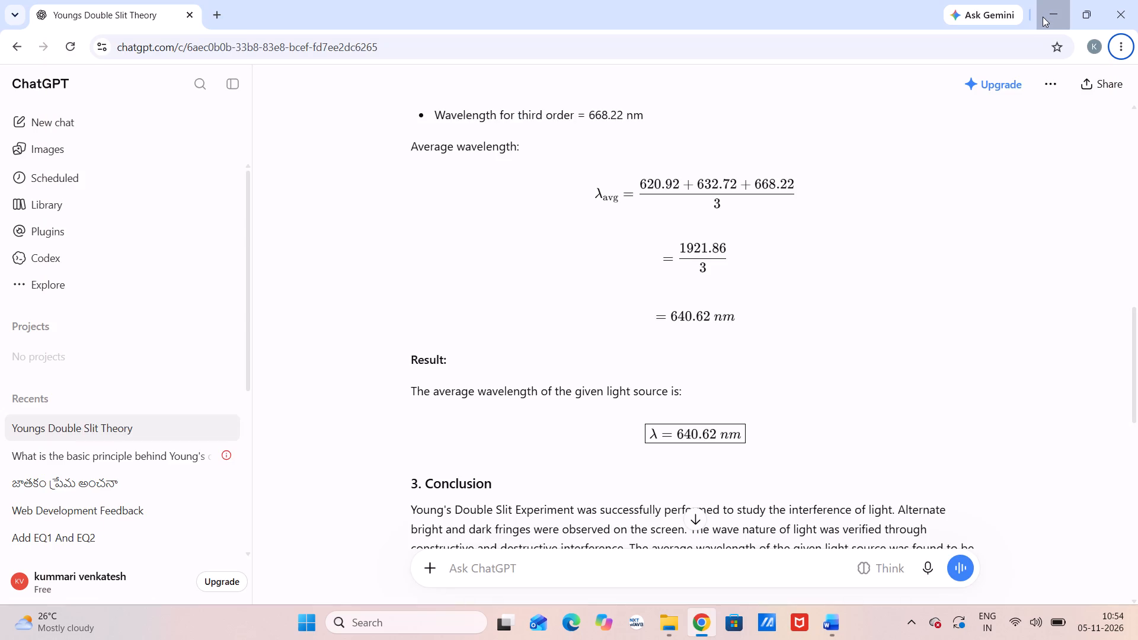
drag(1043, 17, 762, 310)
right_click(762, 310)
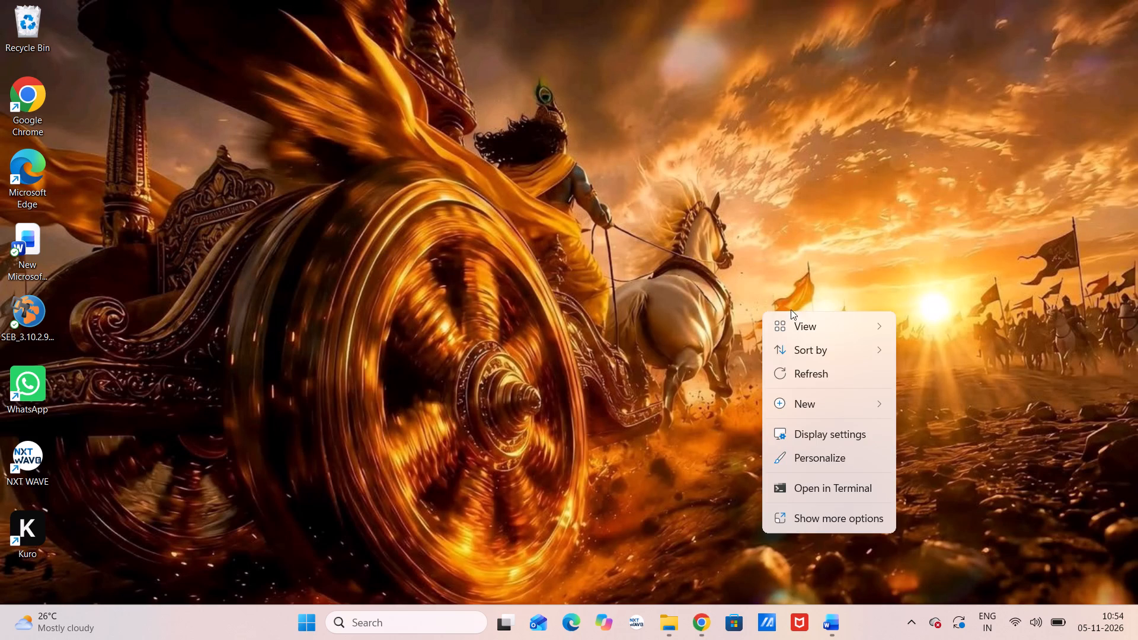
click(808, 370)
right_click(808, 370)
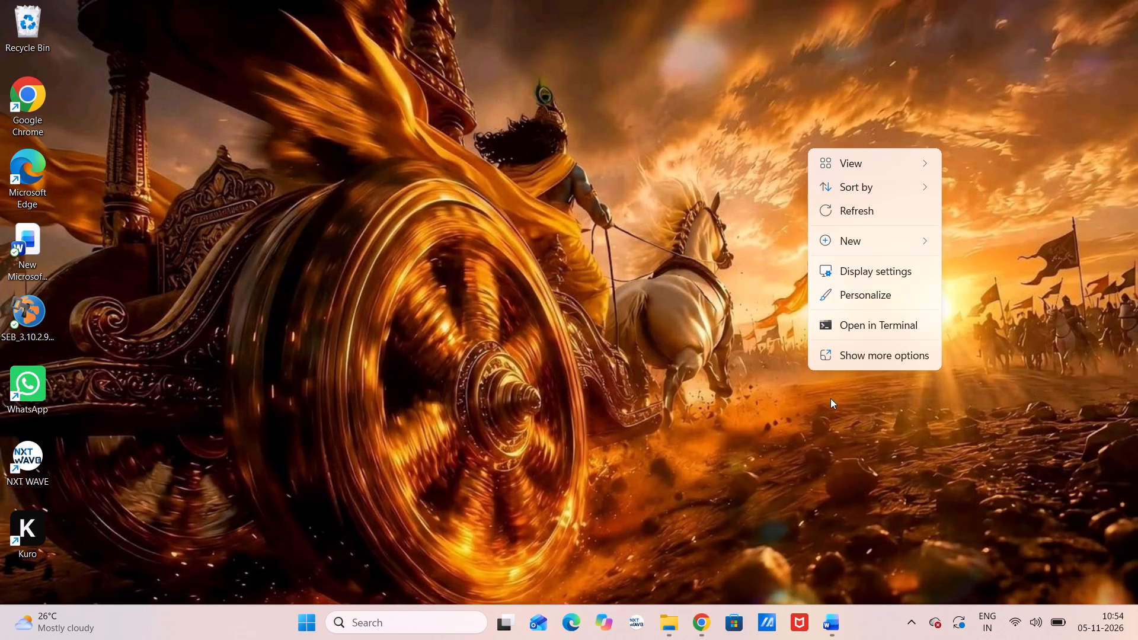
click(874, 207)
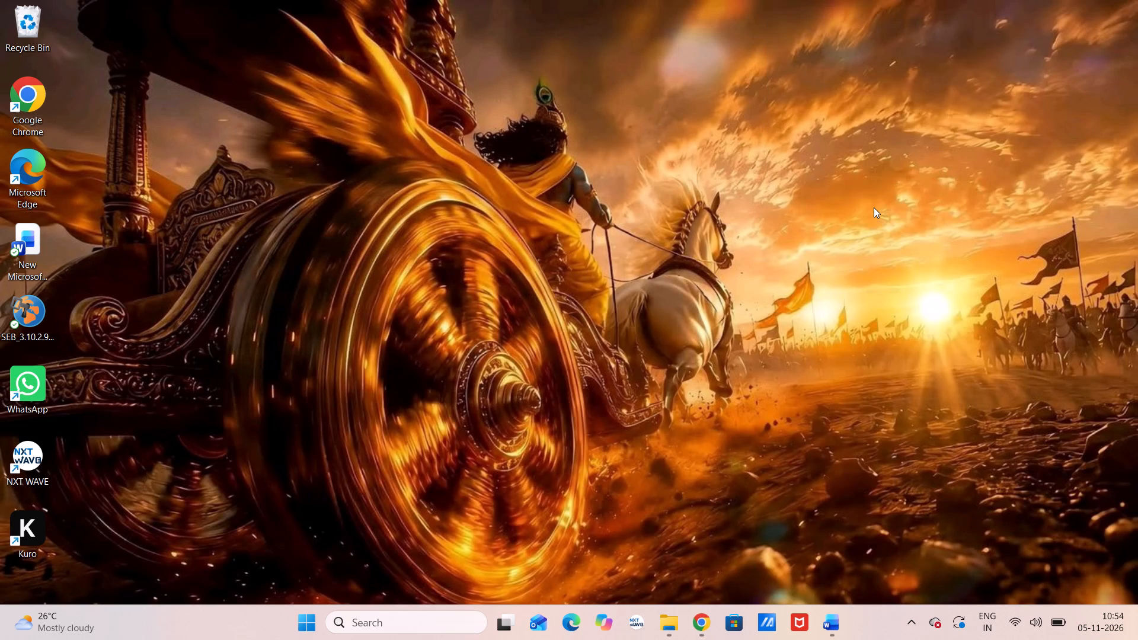